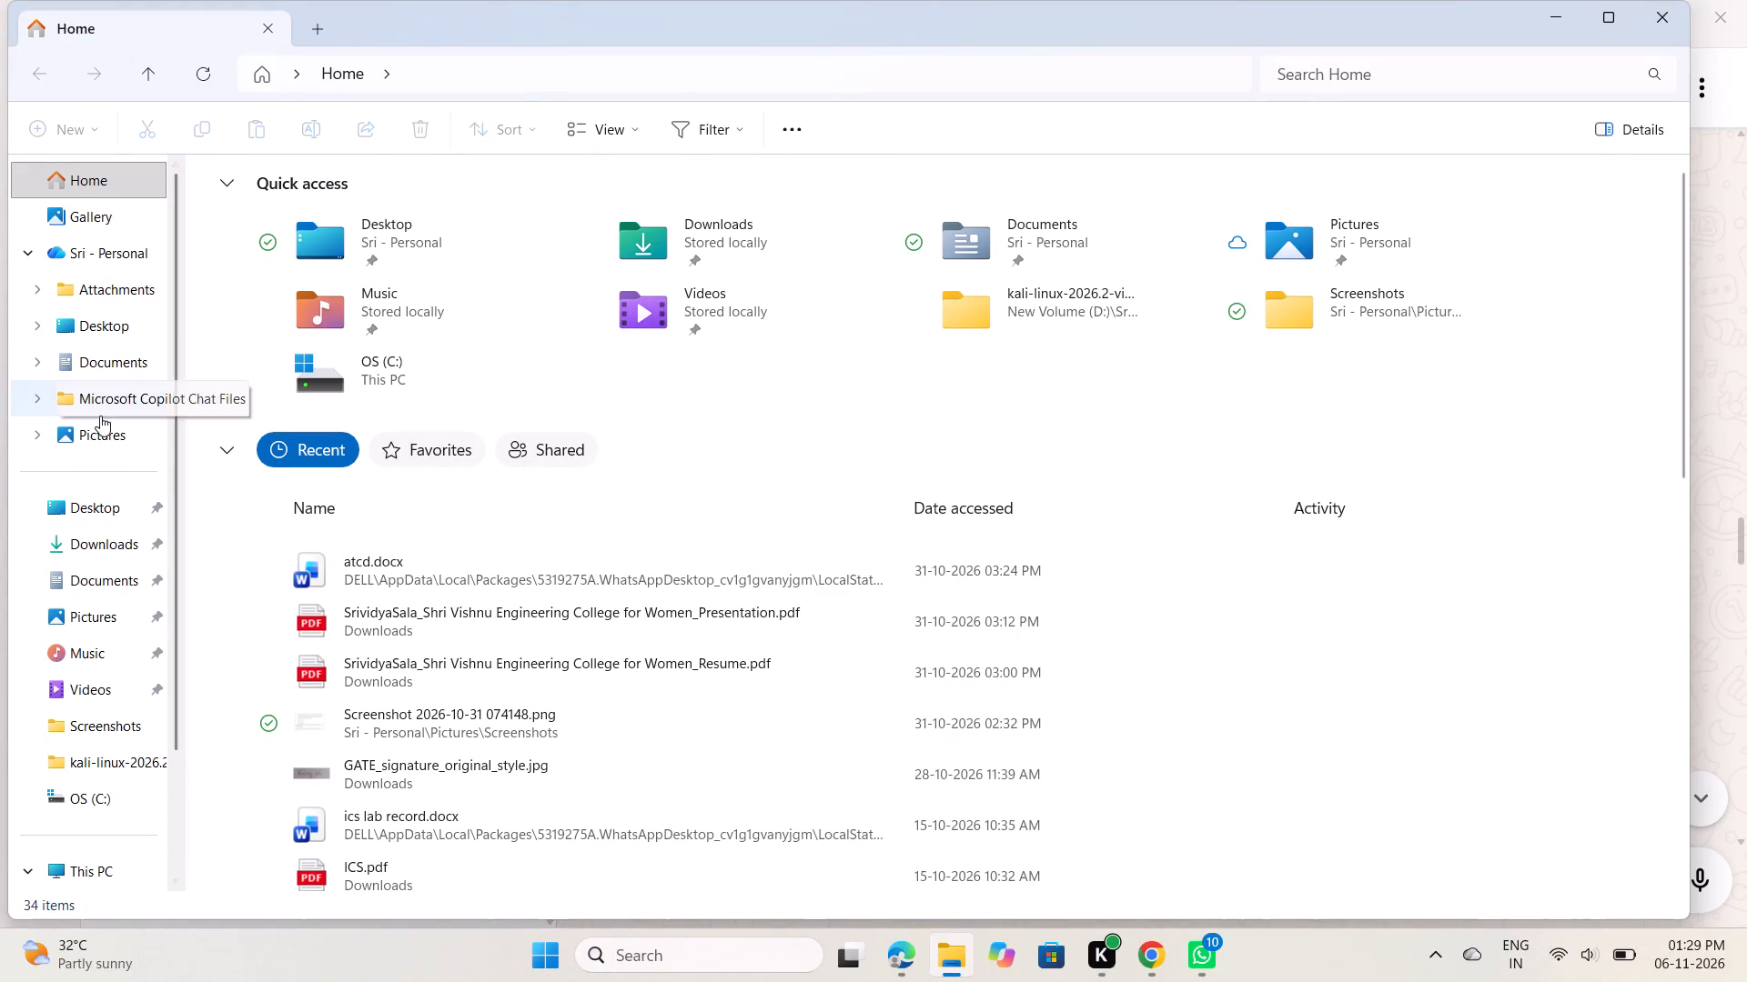
# Open the Shri Vishnu Engineering College resume PDF dated 19-08-2026 from the Downloads folder.
pyautogui.moveTo(99, 523); pyautogui.dragTo(99, 536)
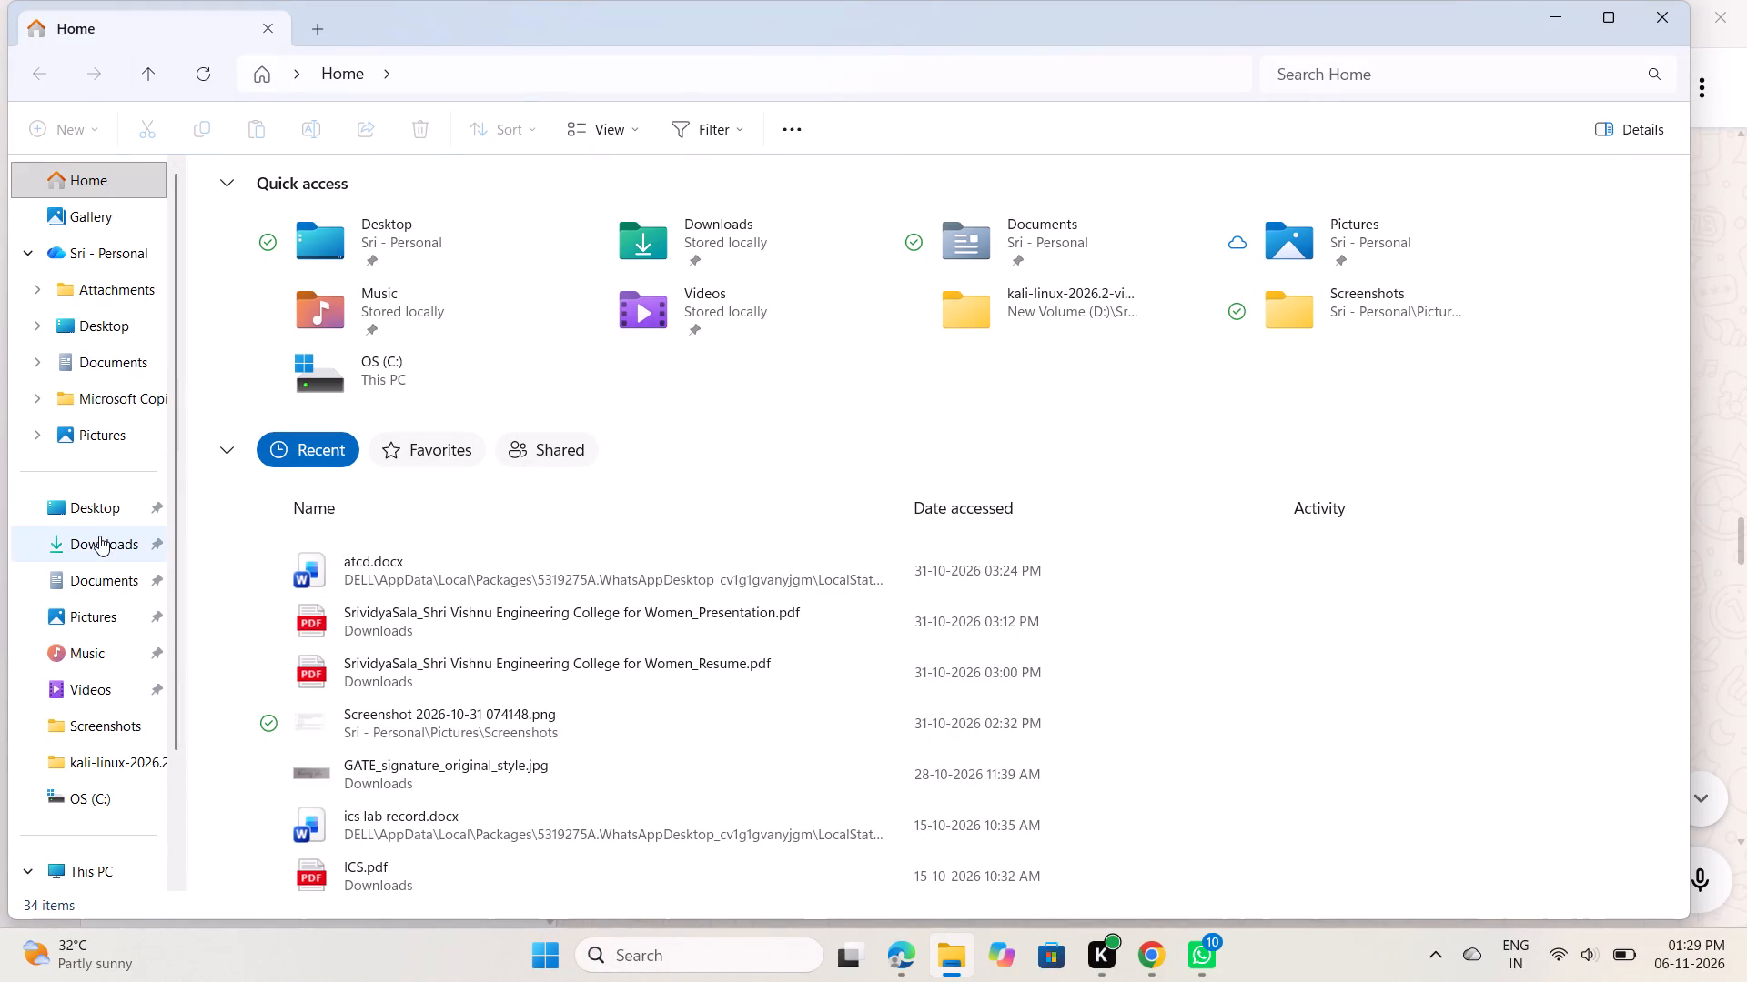
pyautogui.click(99, 536)
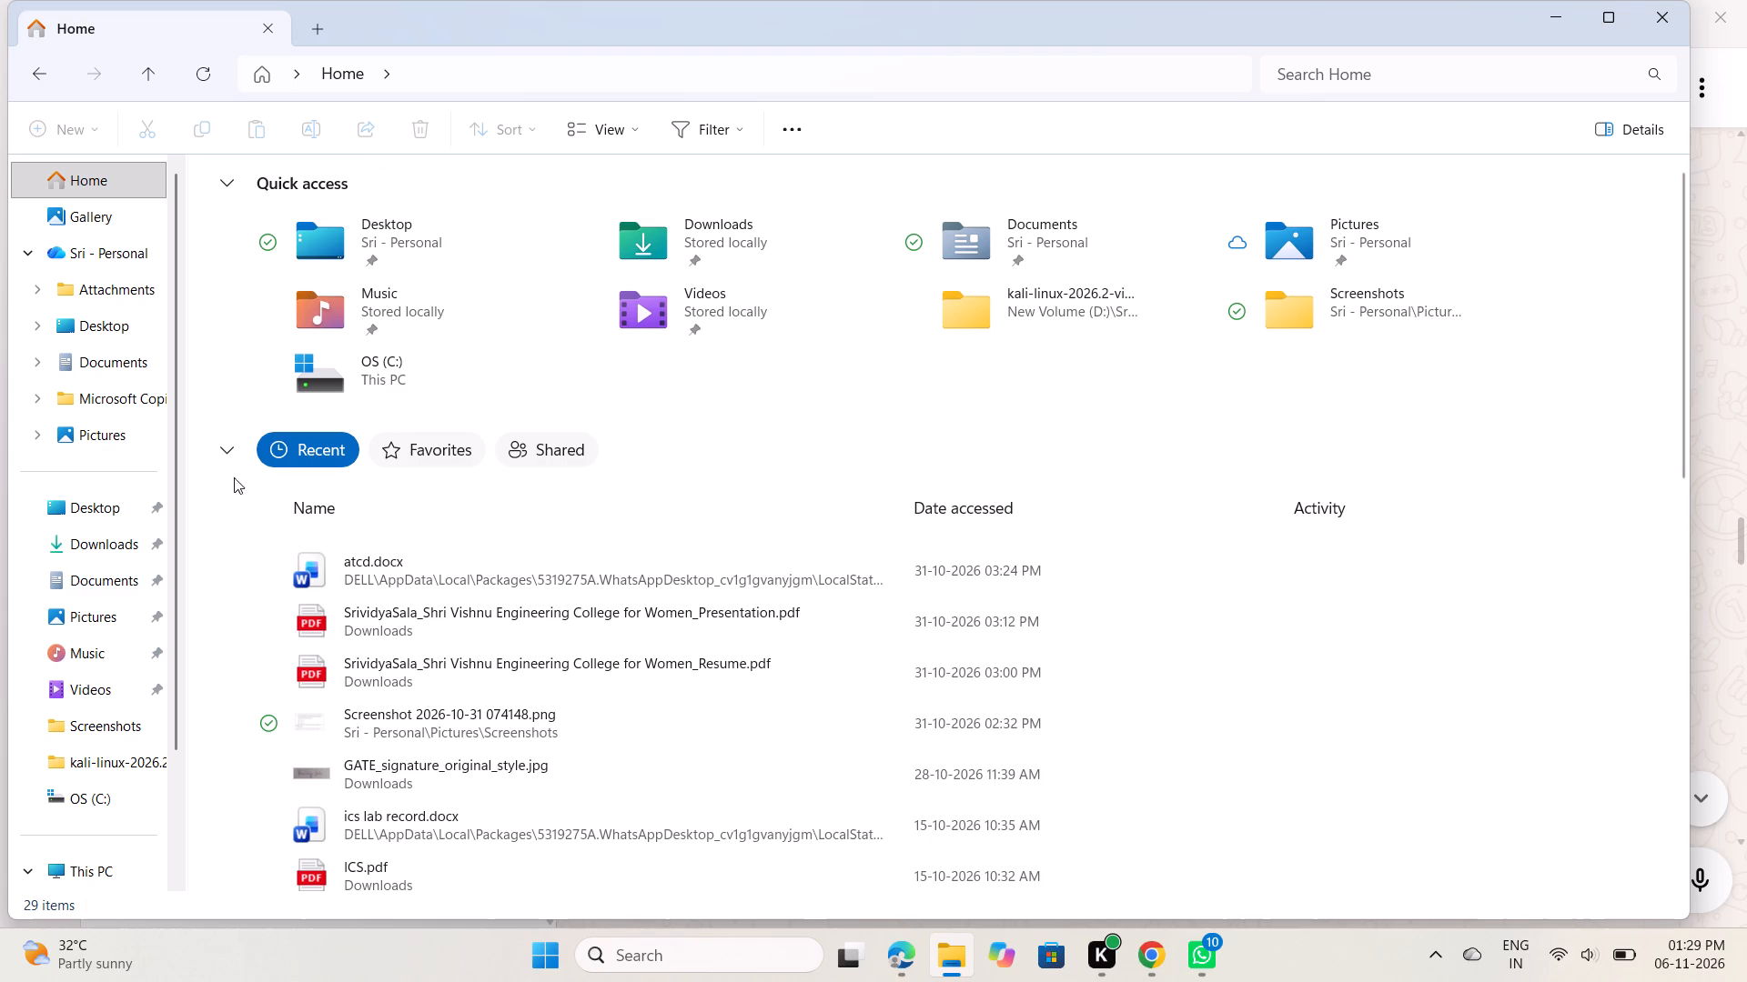
pyautogui.click(117, 553)
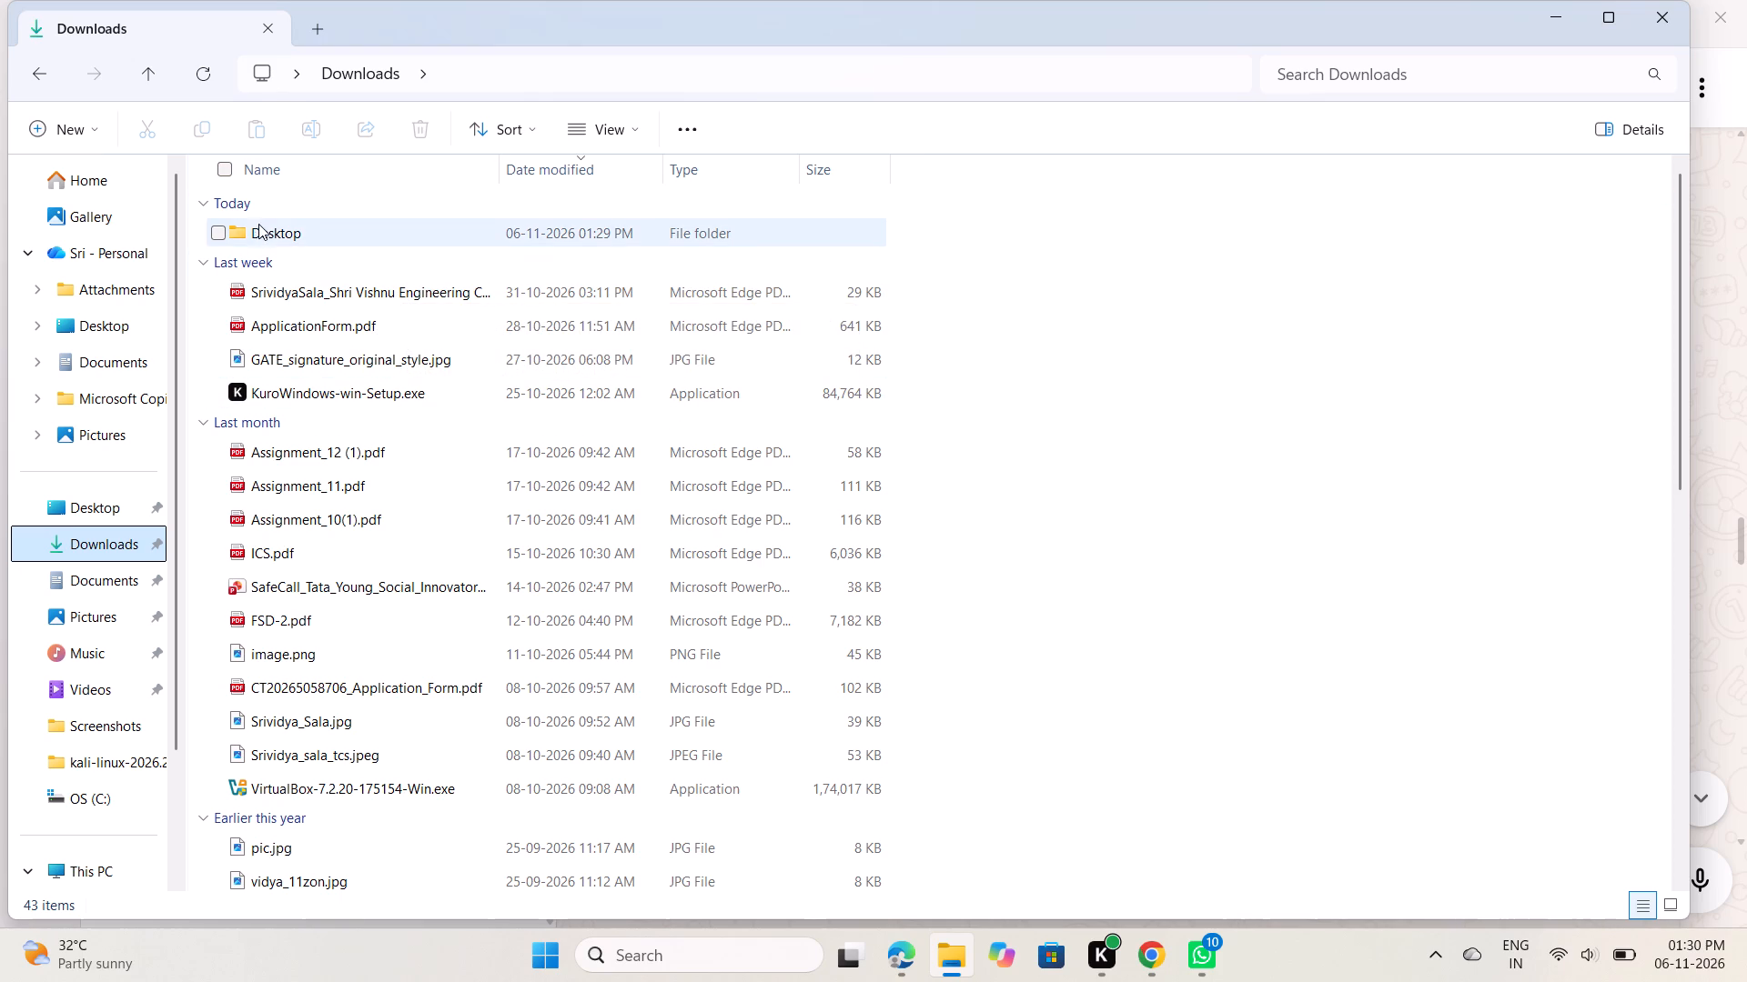
pyautogui.scroll(-1, 318, 459)
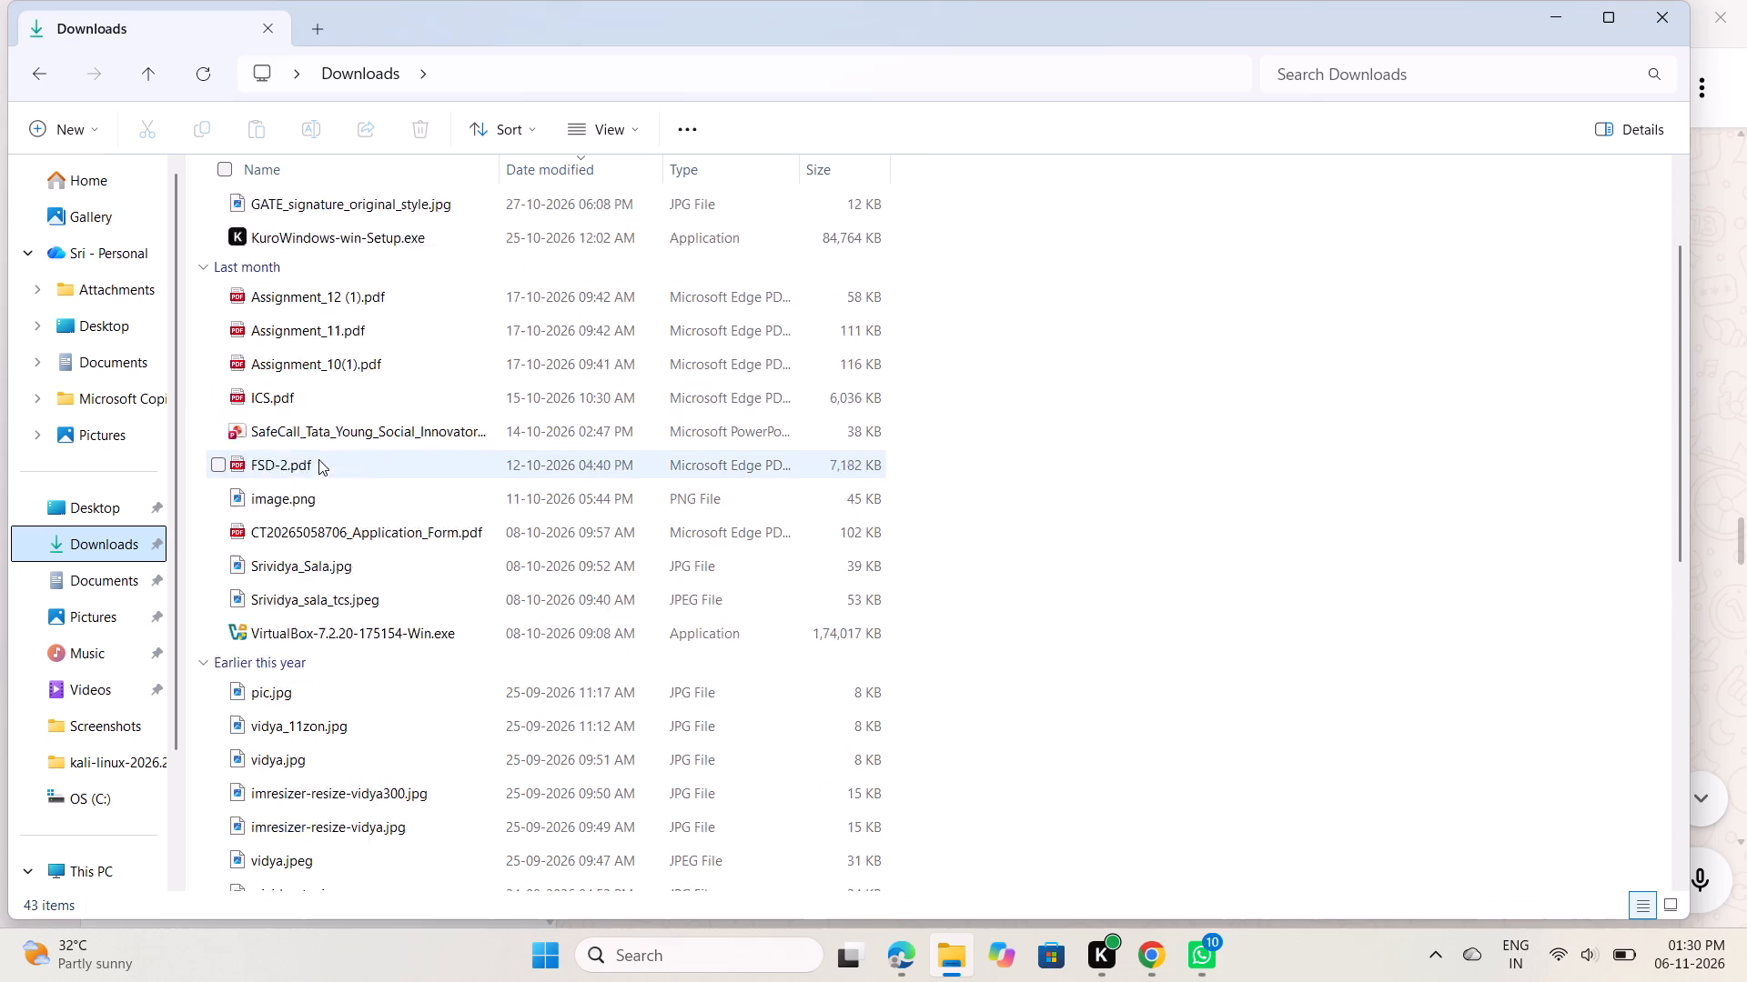
pyautogui.scroll(-4, 318, 459)
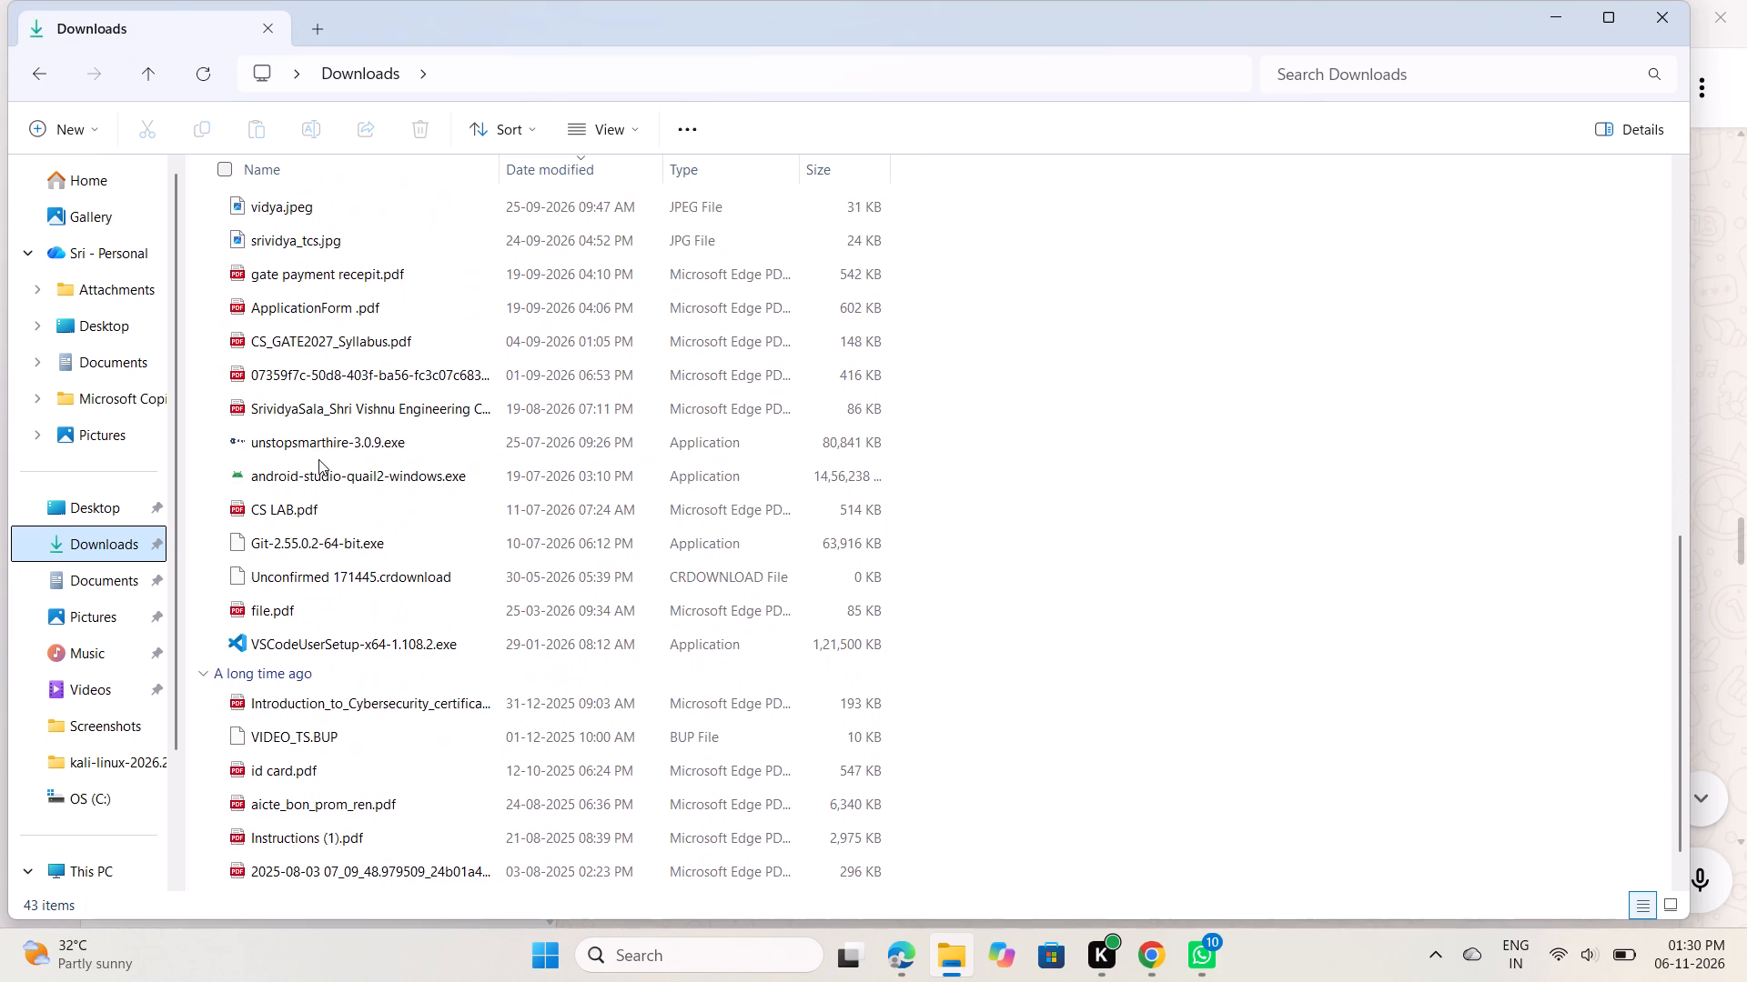
pyautogui.scroll(-1, 318, 459)
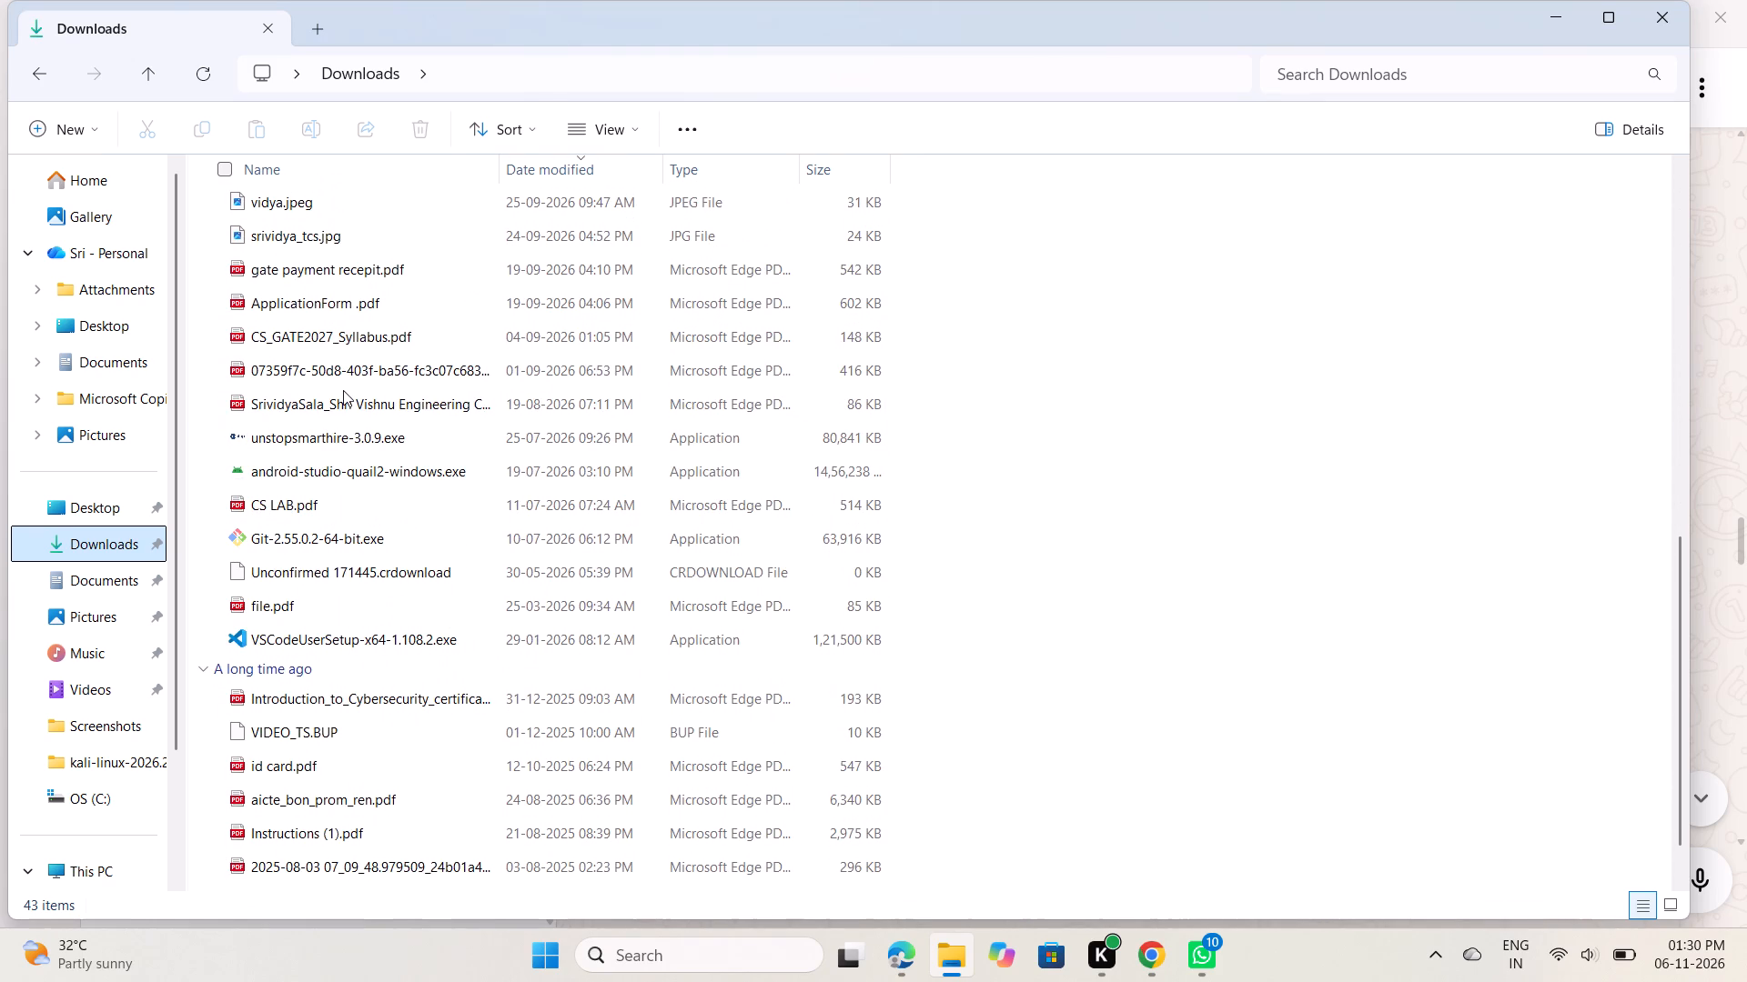
pyautogui.doubleClick(343, 390)
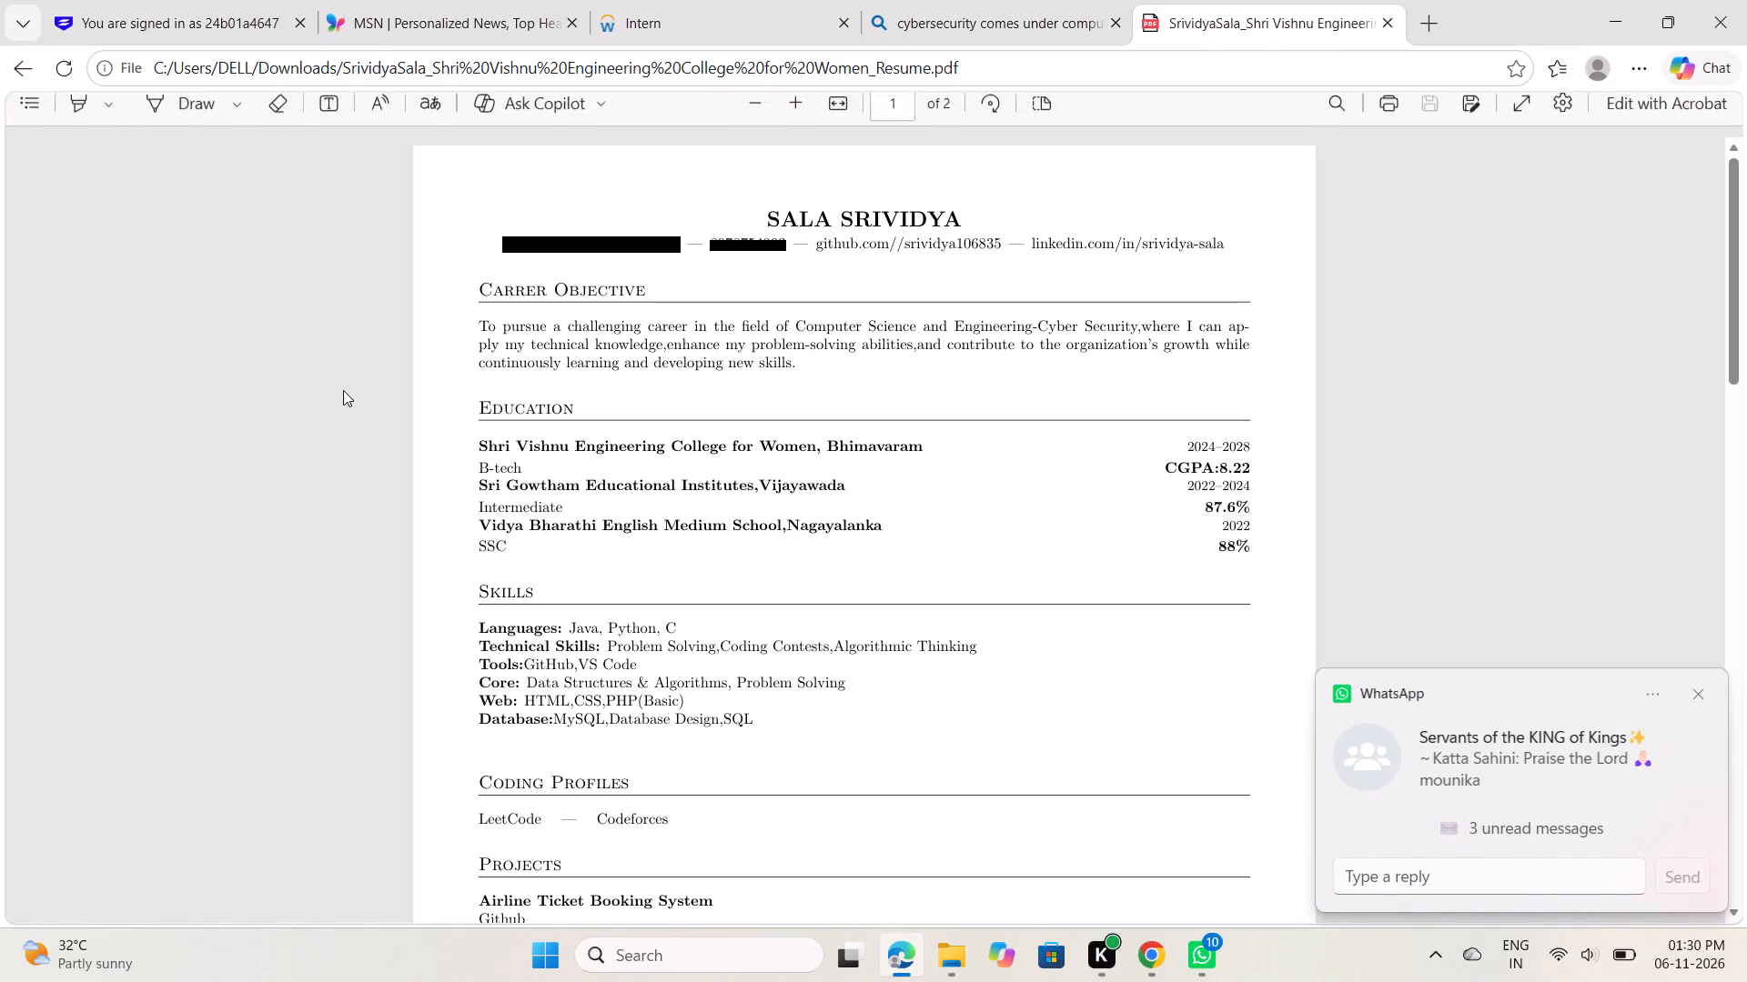
# Read through both pages of the resume, from the career objective to the interests, and return to the Downloads folder in File Explorer.
pyautogui.scroll(-1, 737, 529)
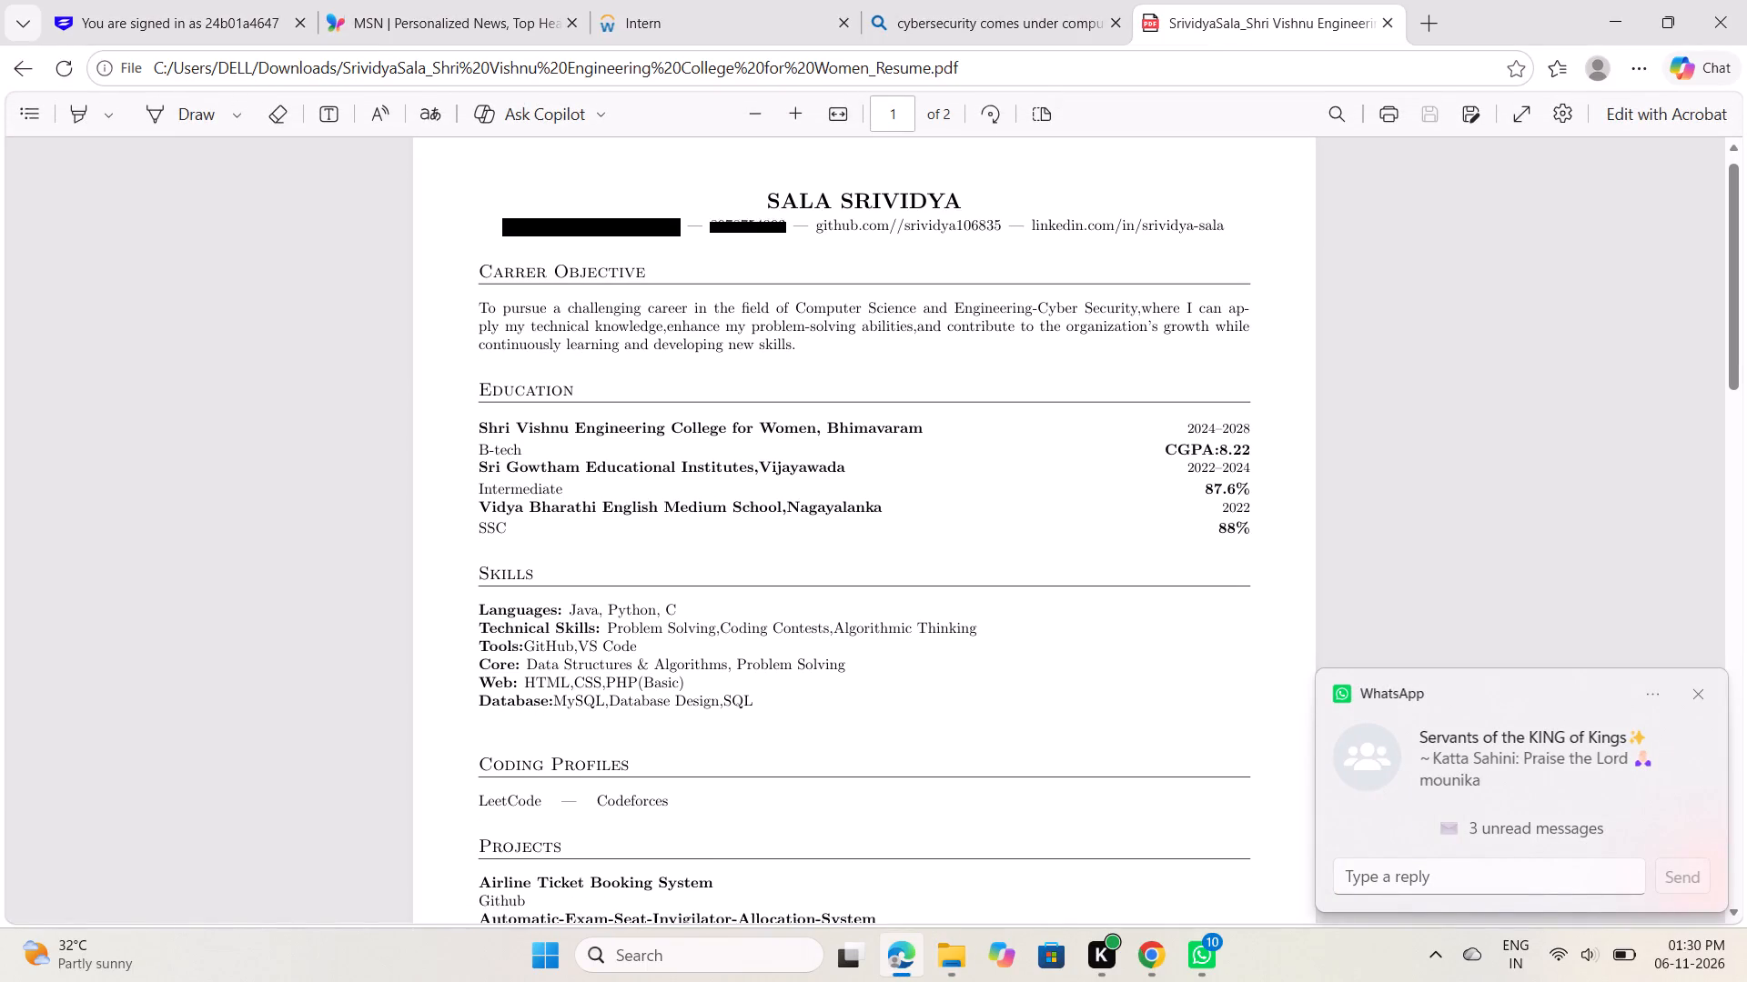
pyautogui.scroll(-3, 737, 529)
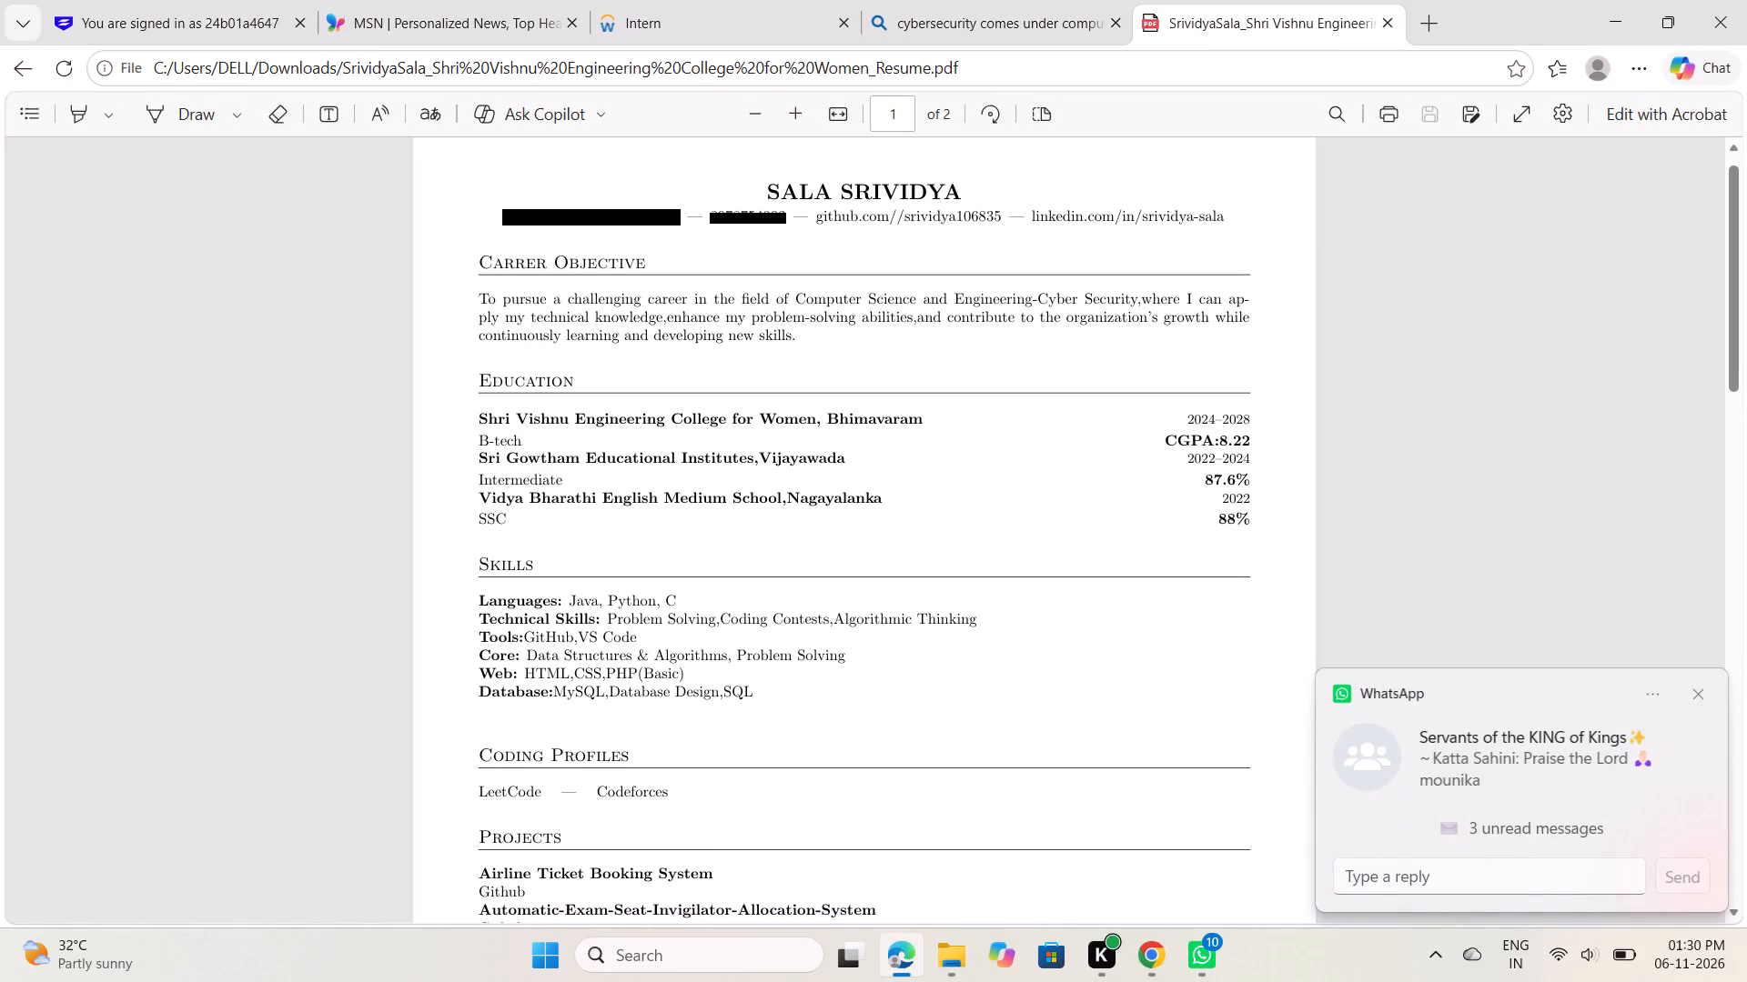
pyautogui.scroll(-2, 737, 529)
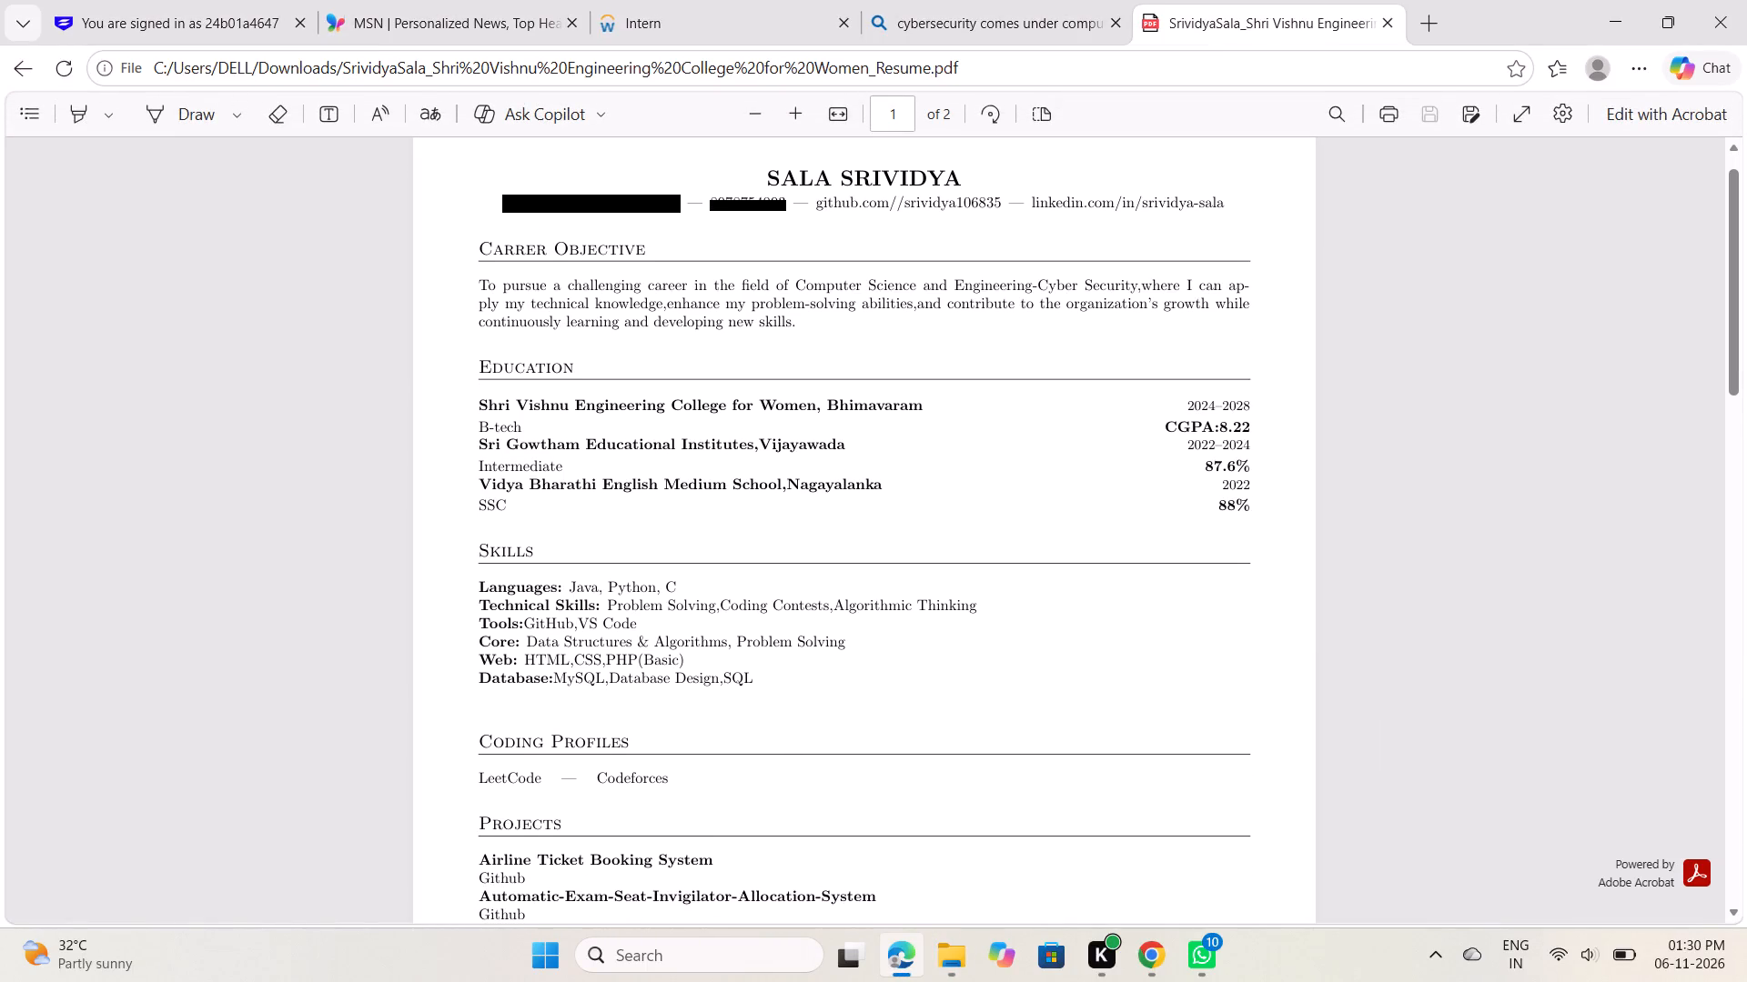
pyautogui.scroll(-2, 737, 529)
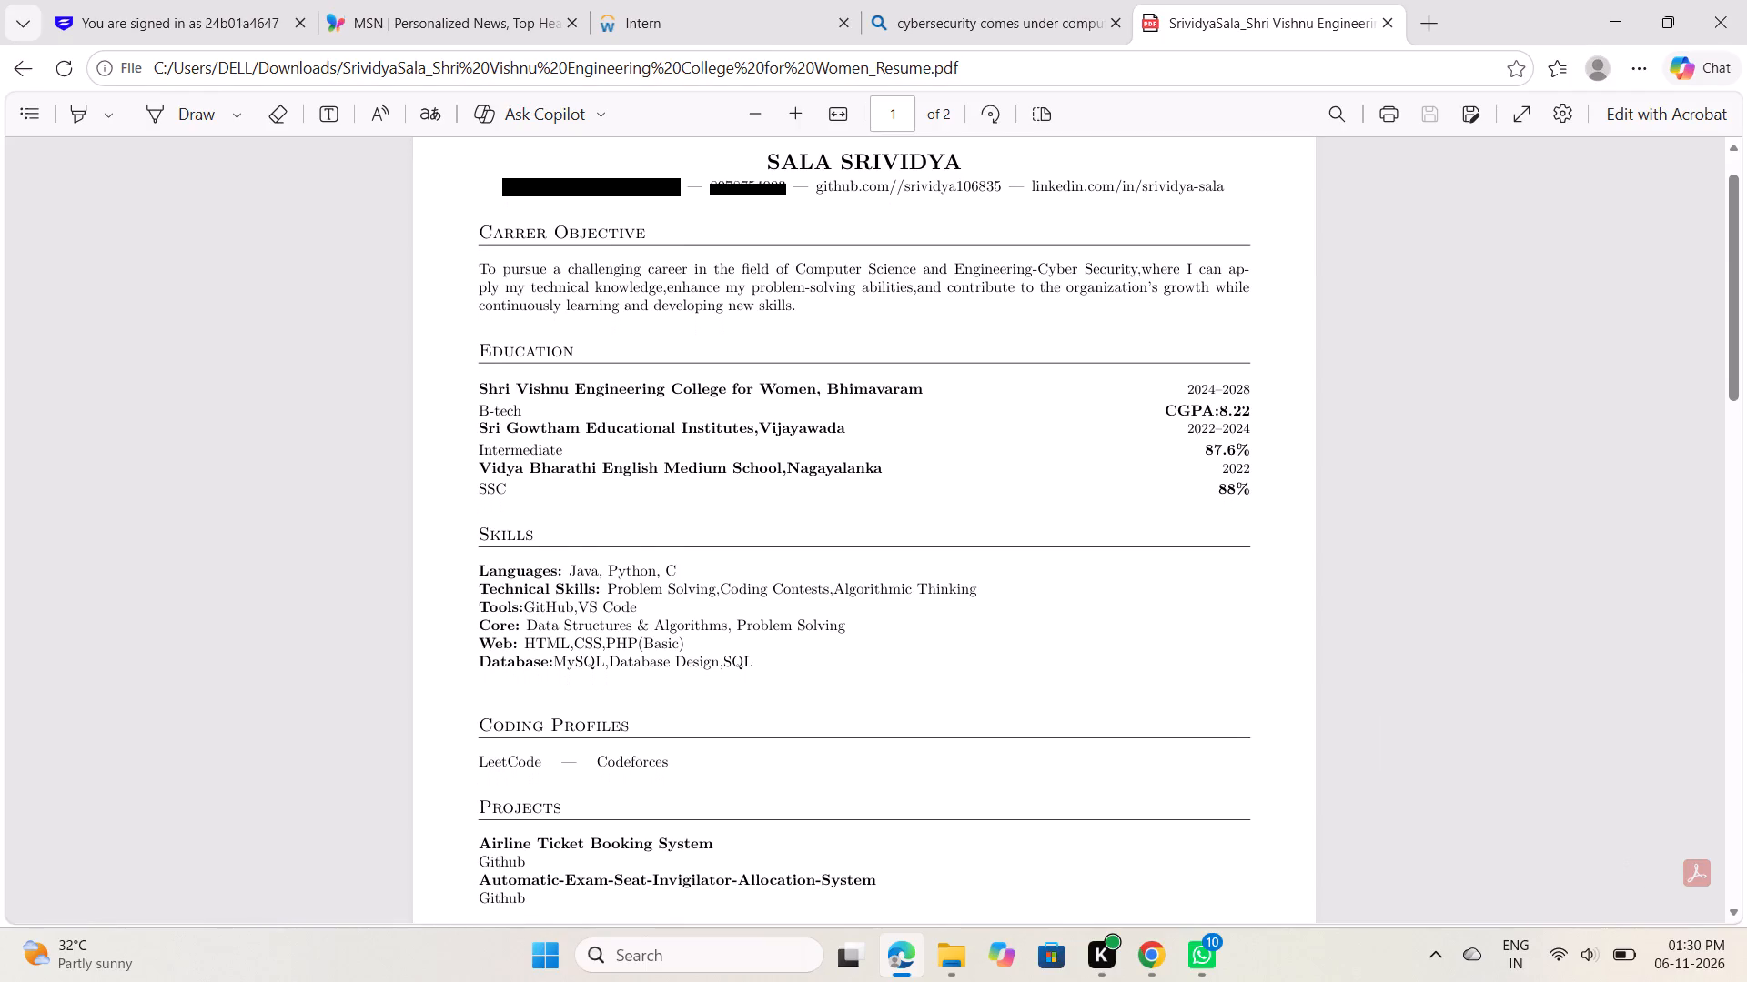
pyautogui.scroll(-2, 737, 529)
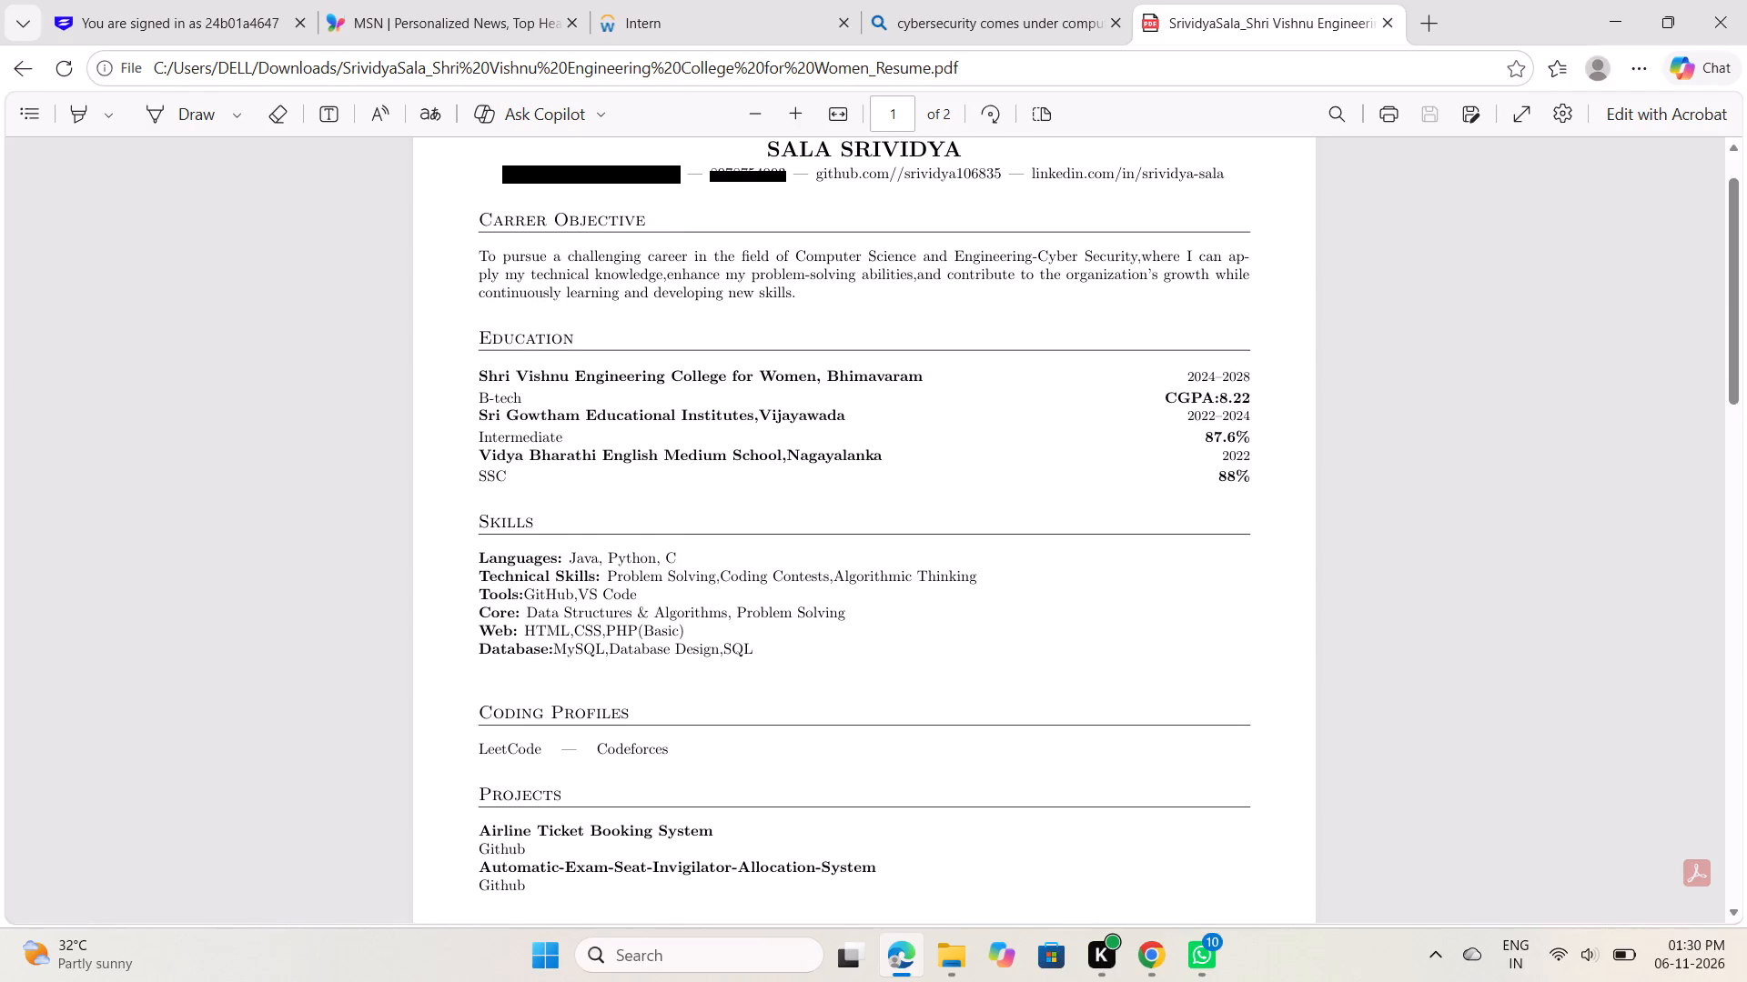
pyautogui.scroll(-1, 737, 529)
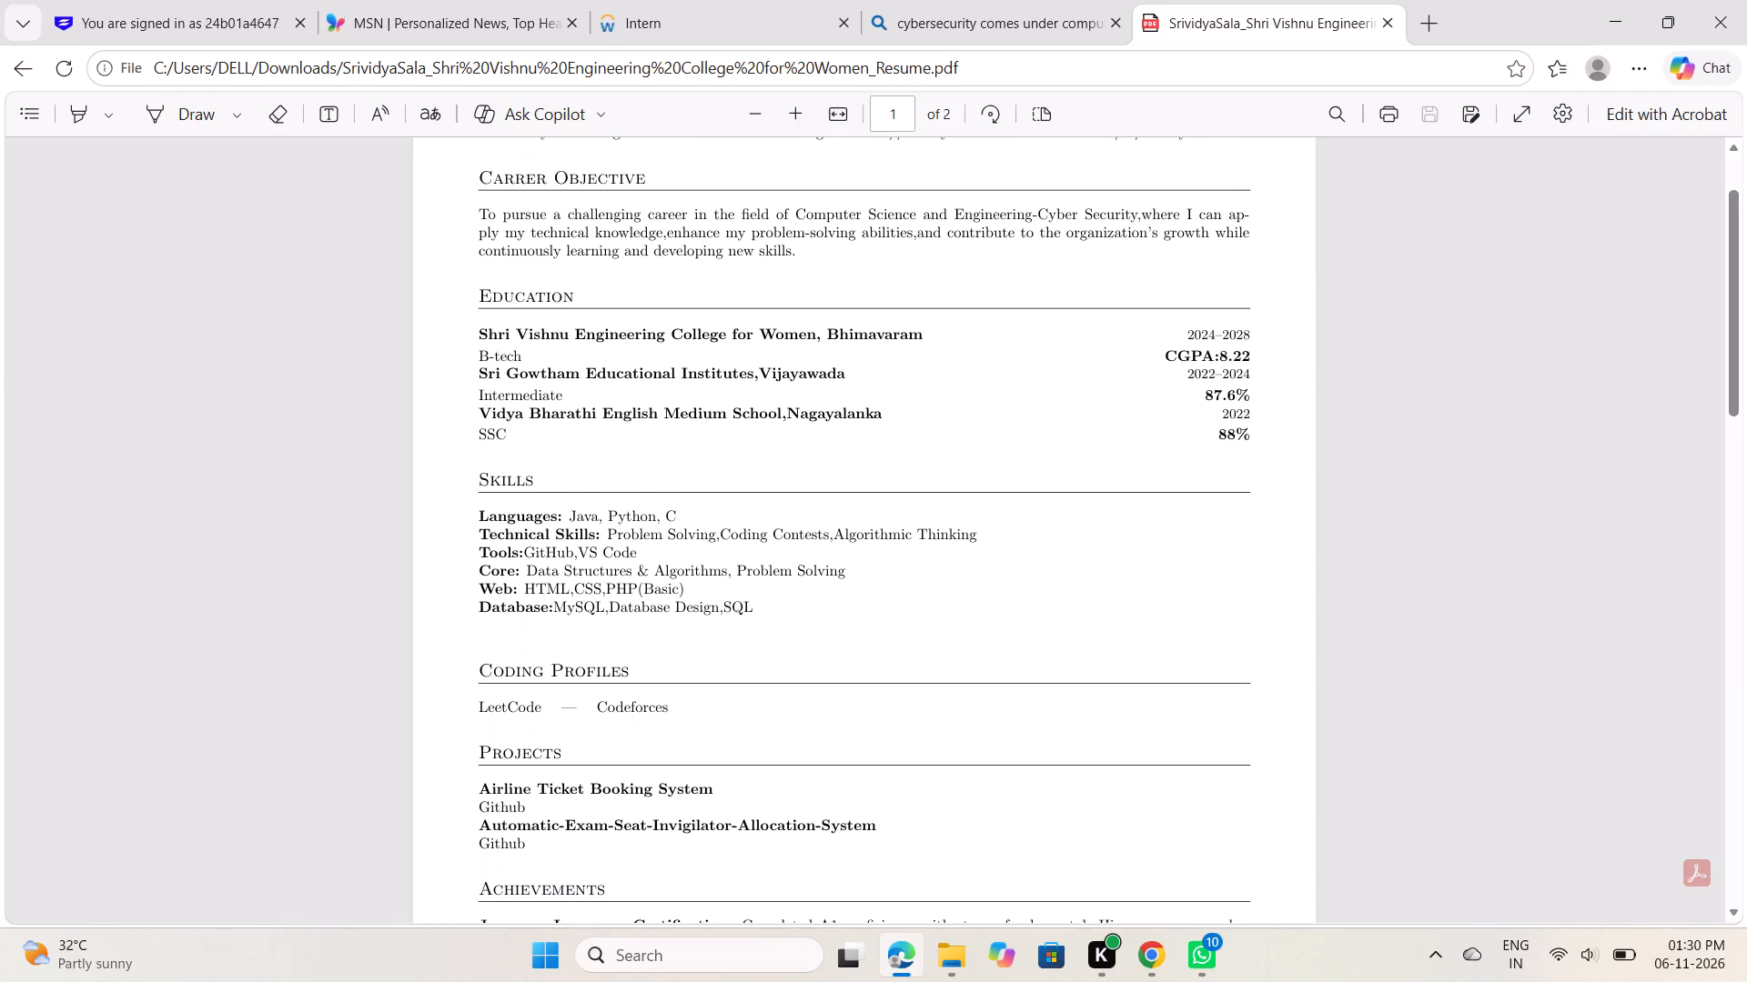
pyautogui.scroll(-2, 737, 529)
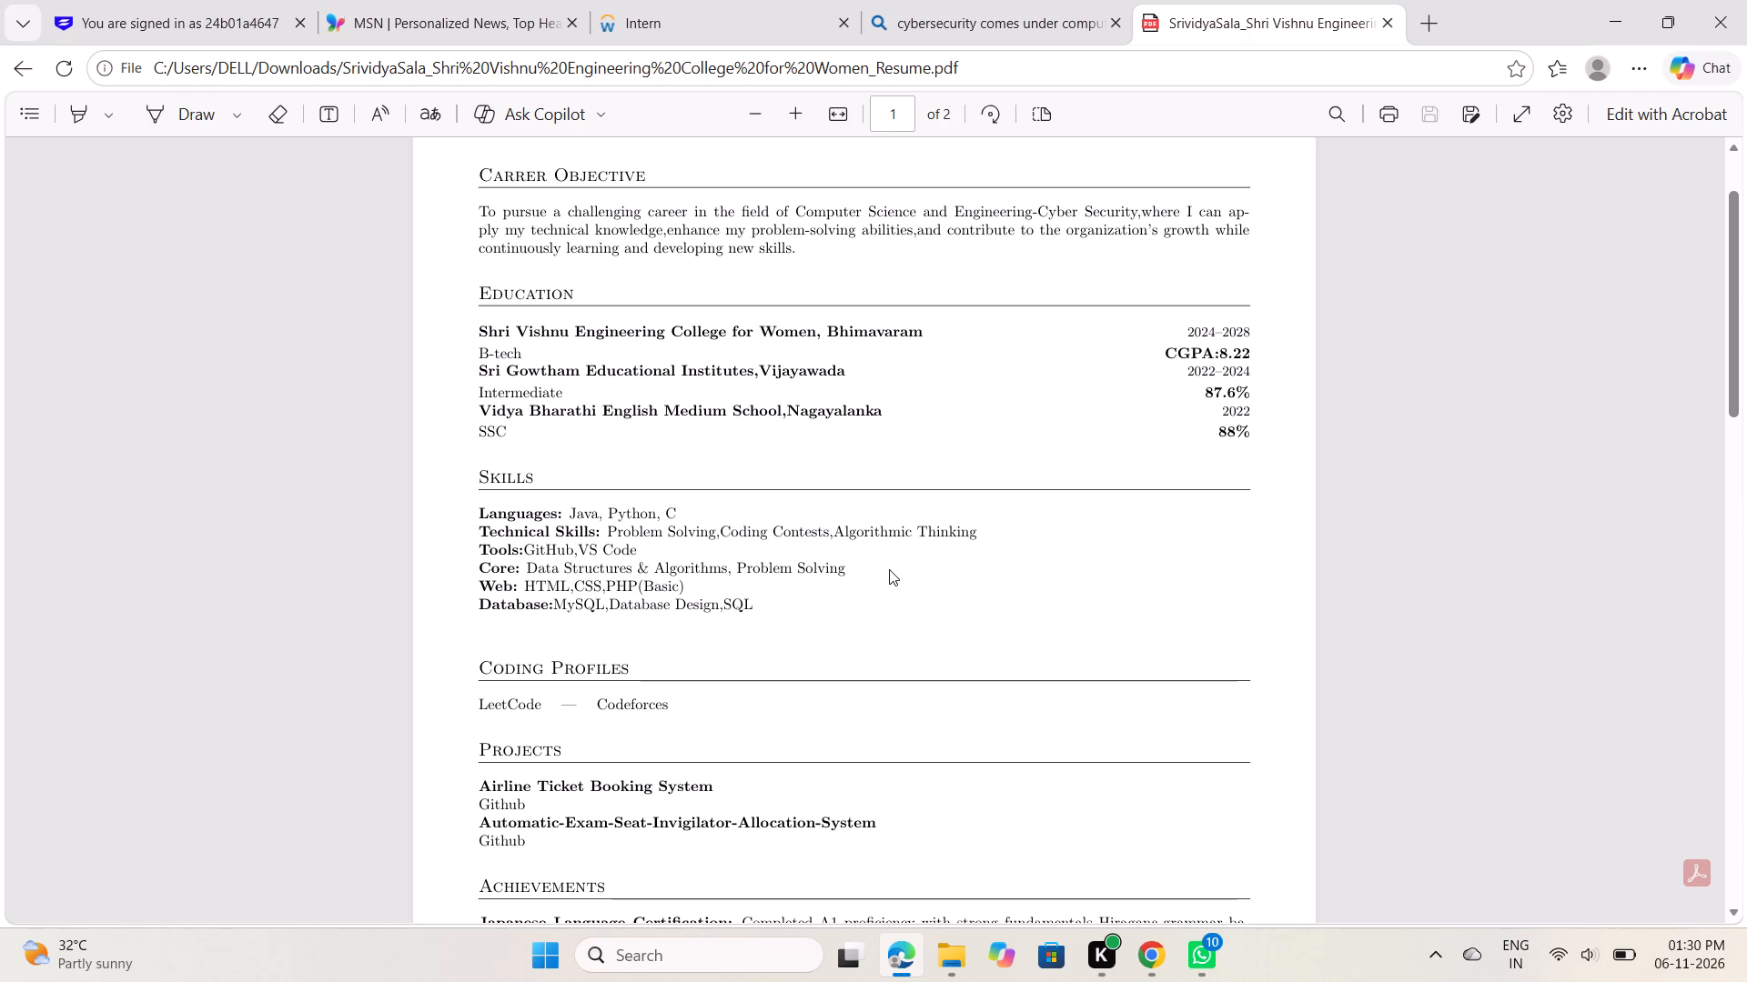
pyautogui.scroll(-1, 889, 569)
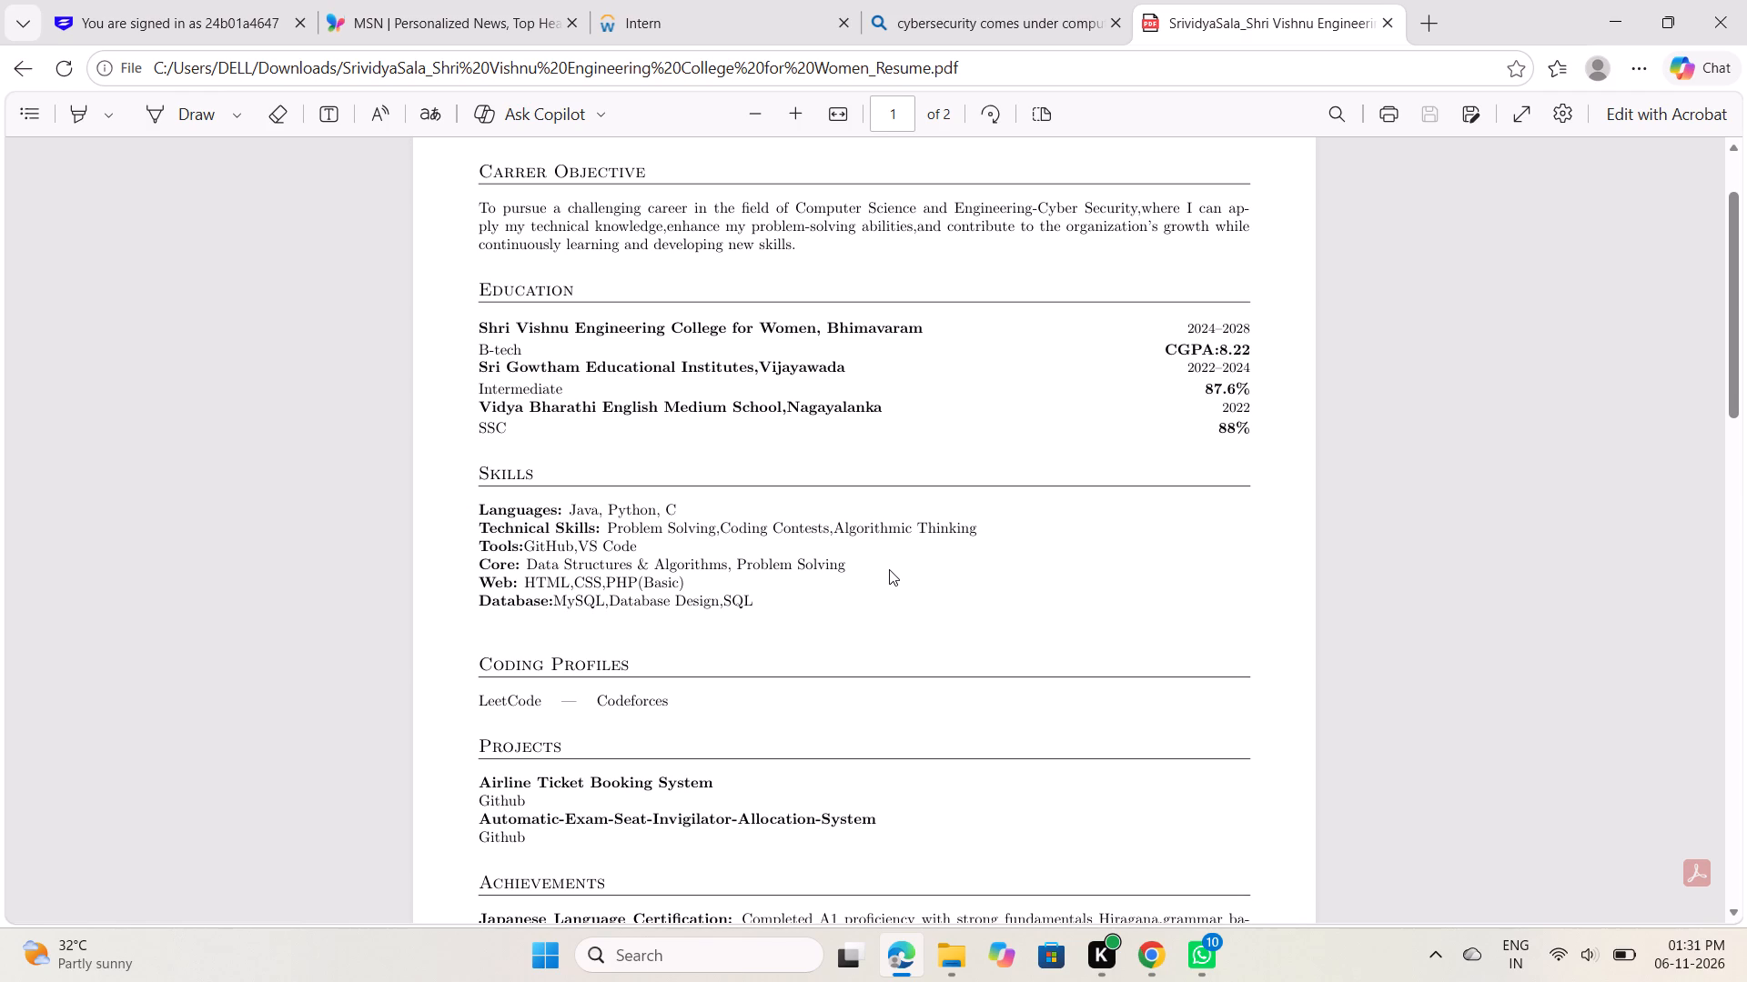
pyautogui.scroll(-2, 889, 569)
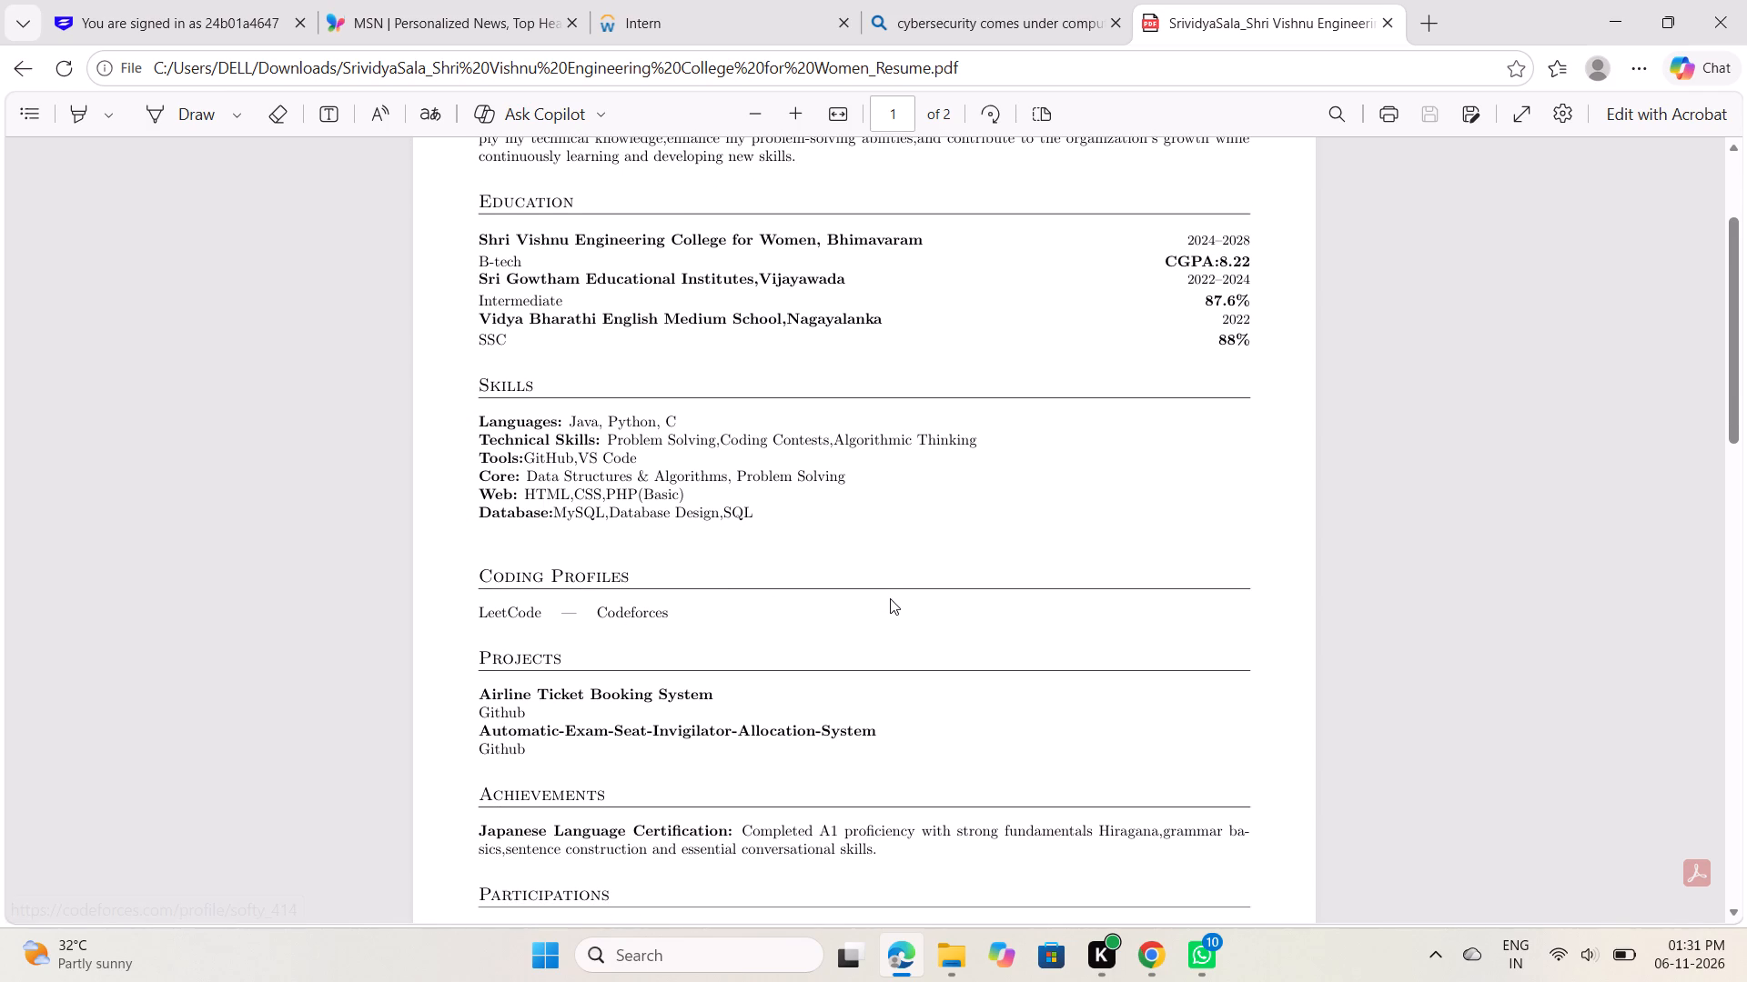
pyautogui.scroll(-3, 890, 598)
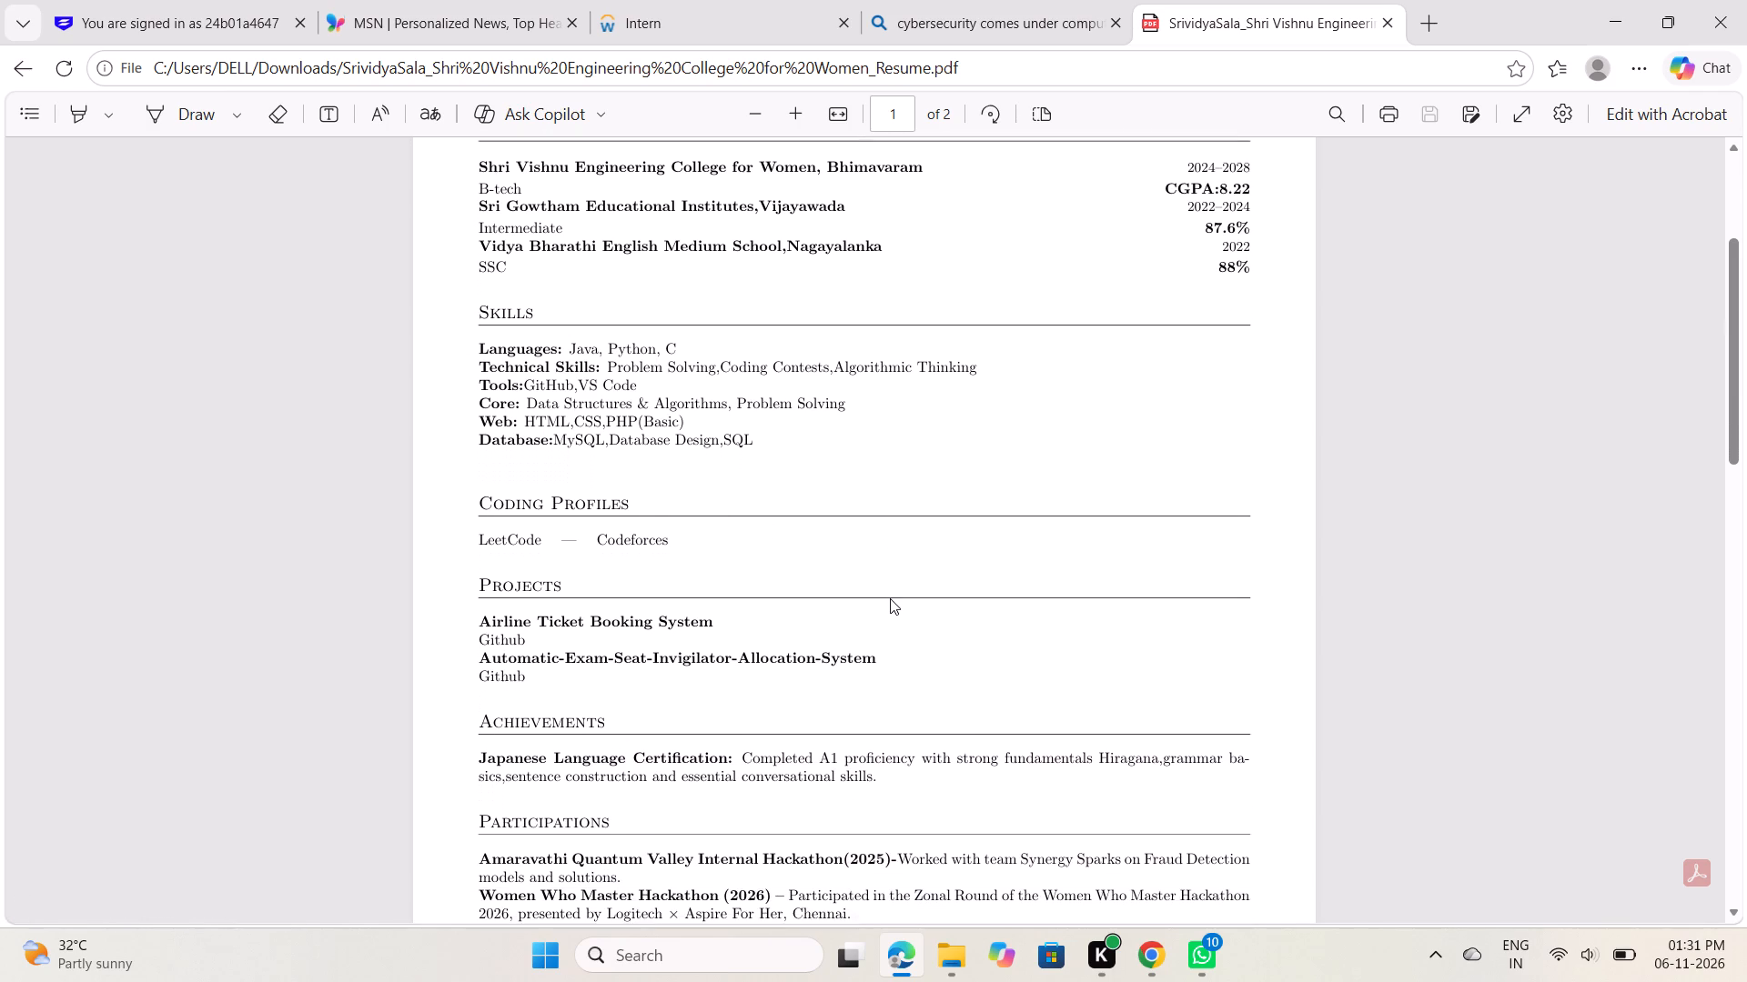
pyautogui.scroll(-4, 890, 598)
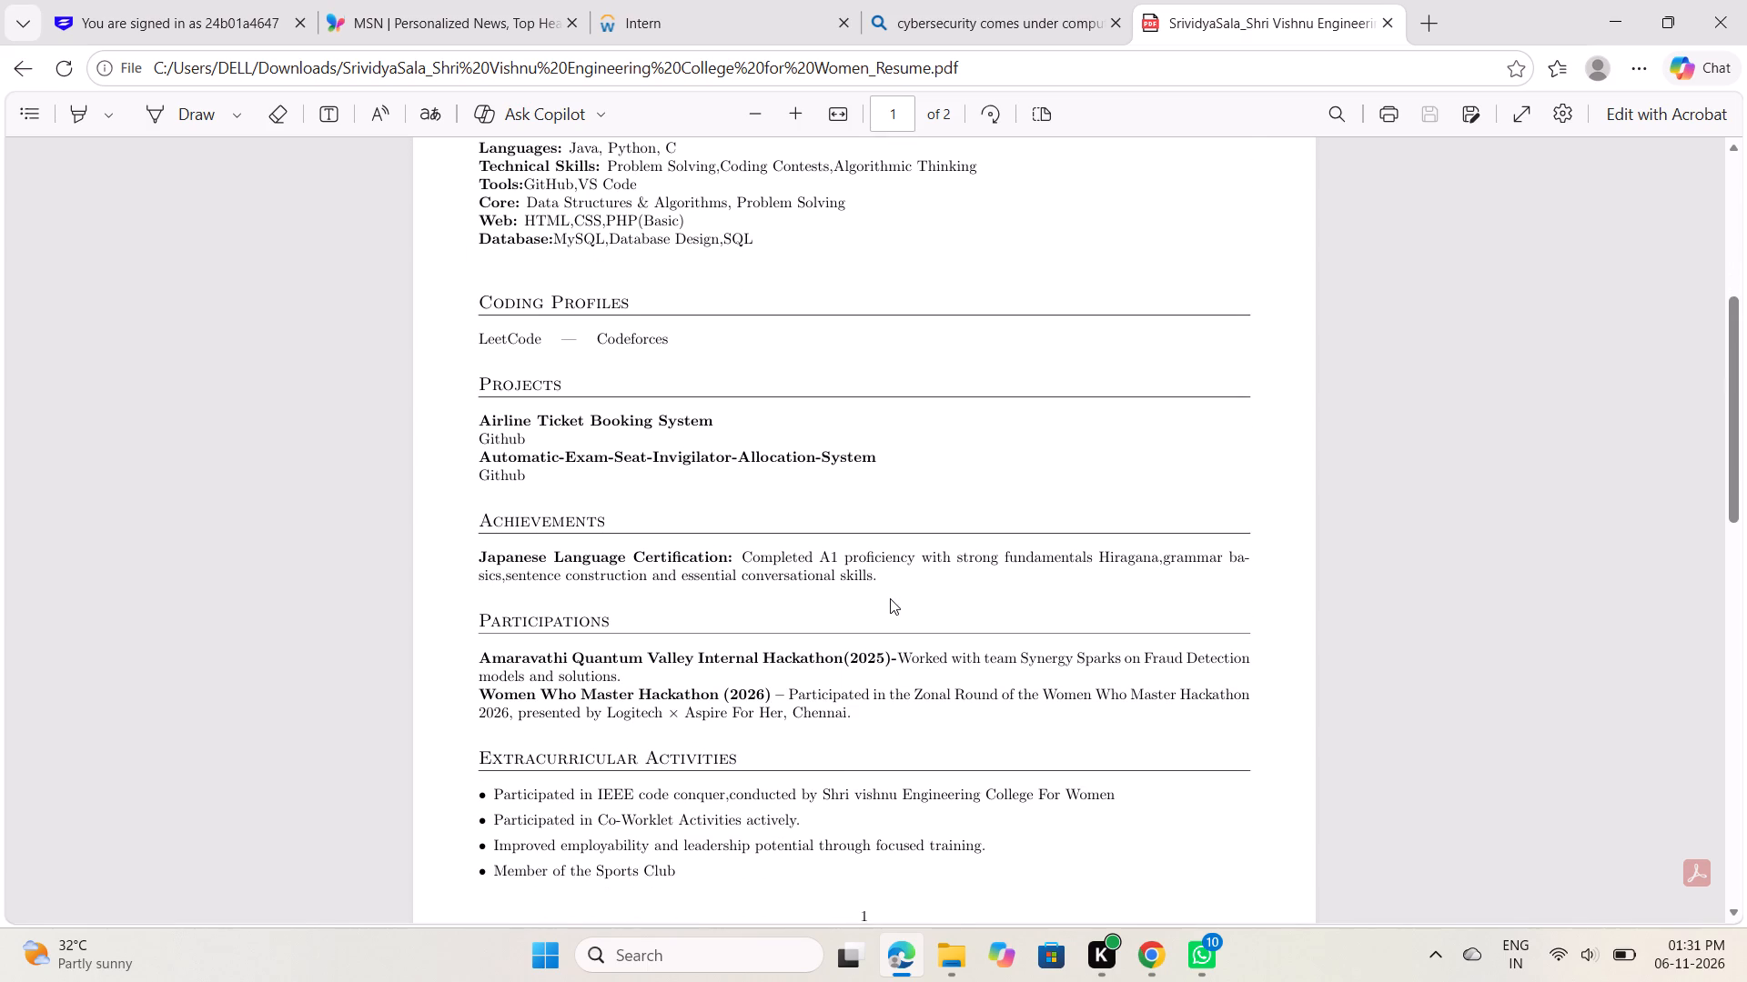
pyautogui.scroll(-1, 890, 598)
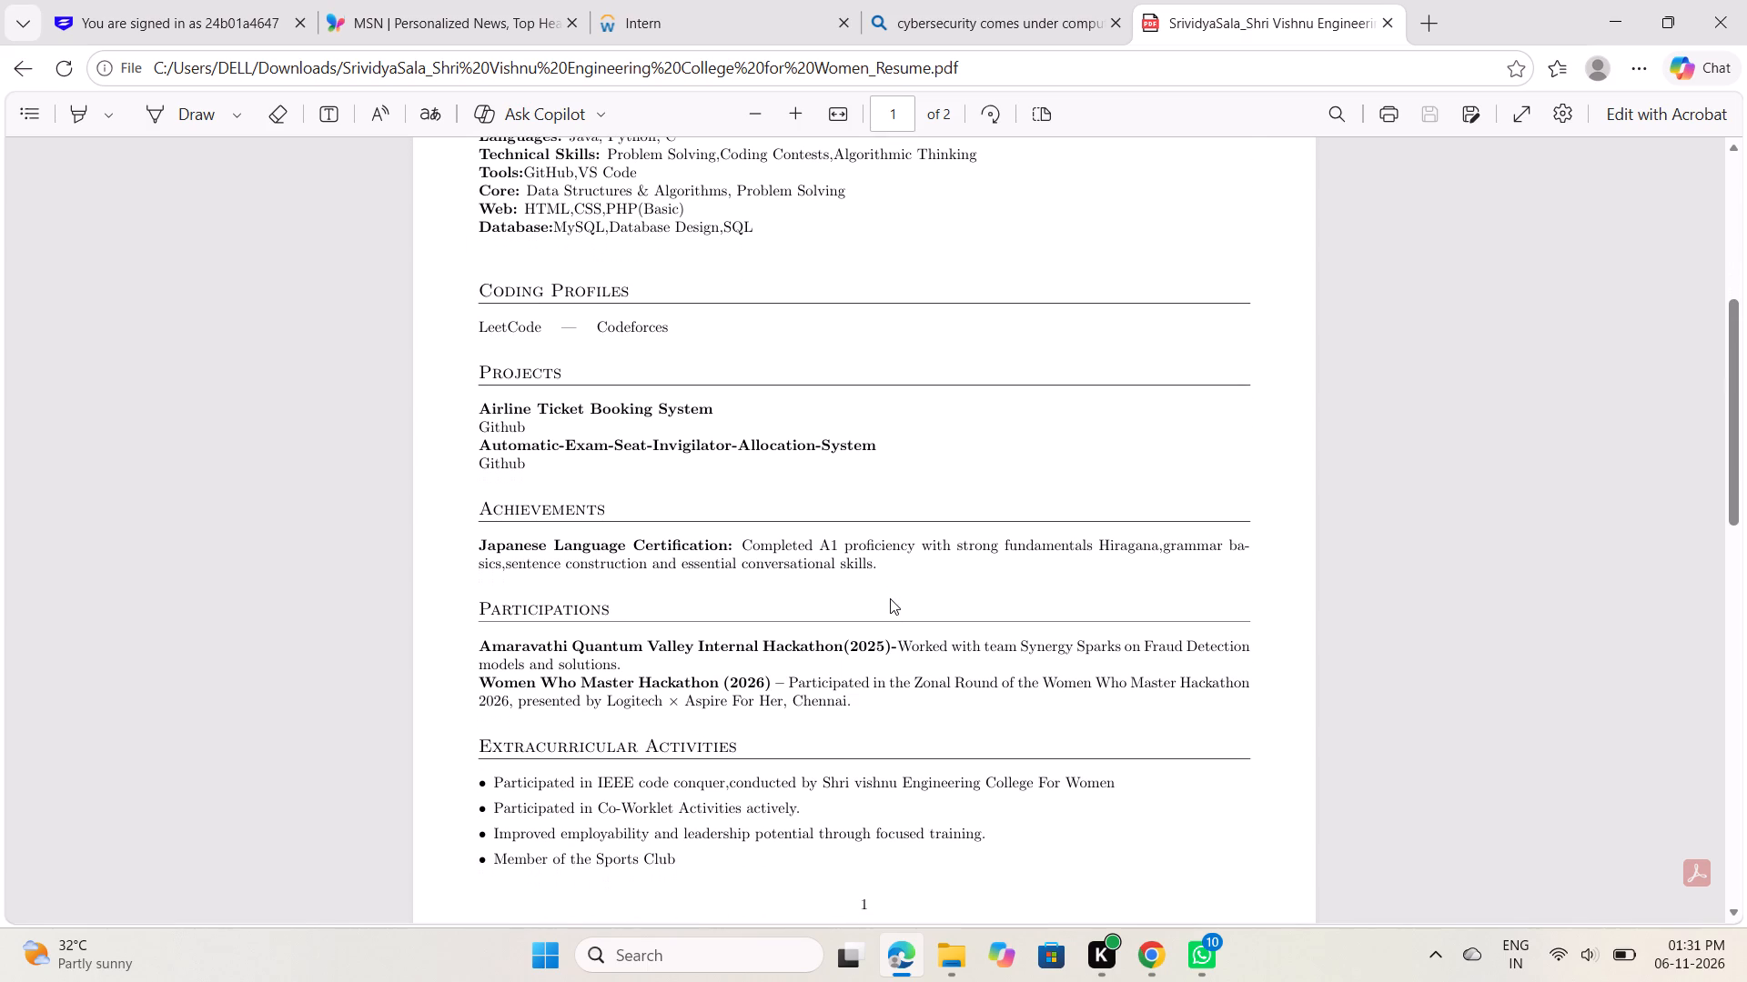
pyautogui.scroll(-1, 890, 598)
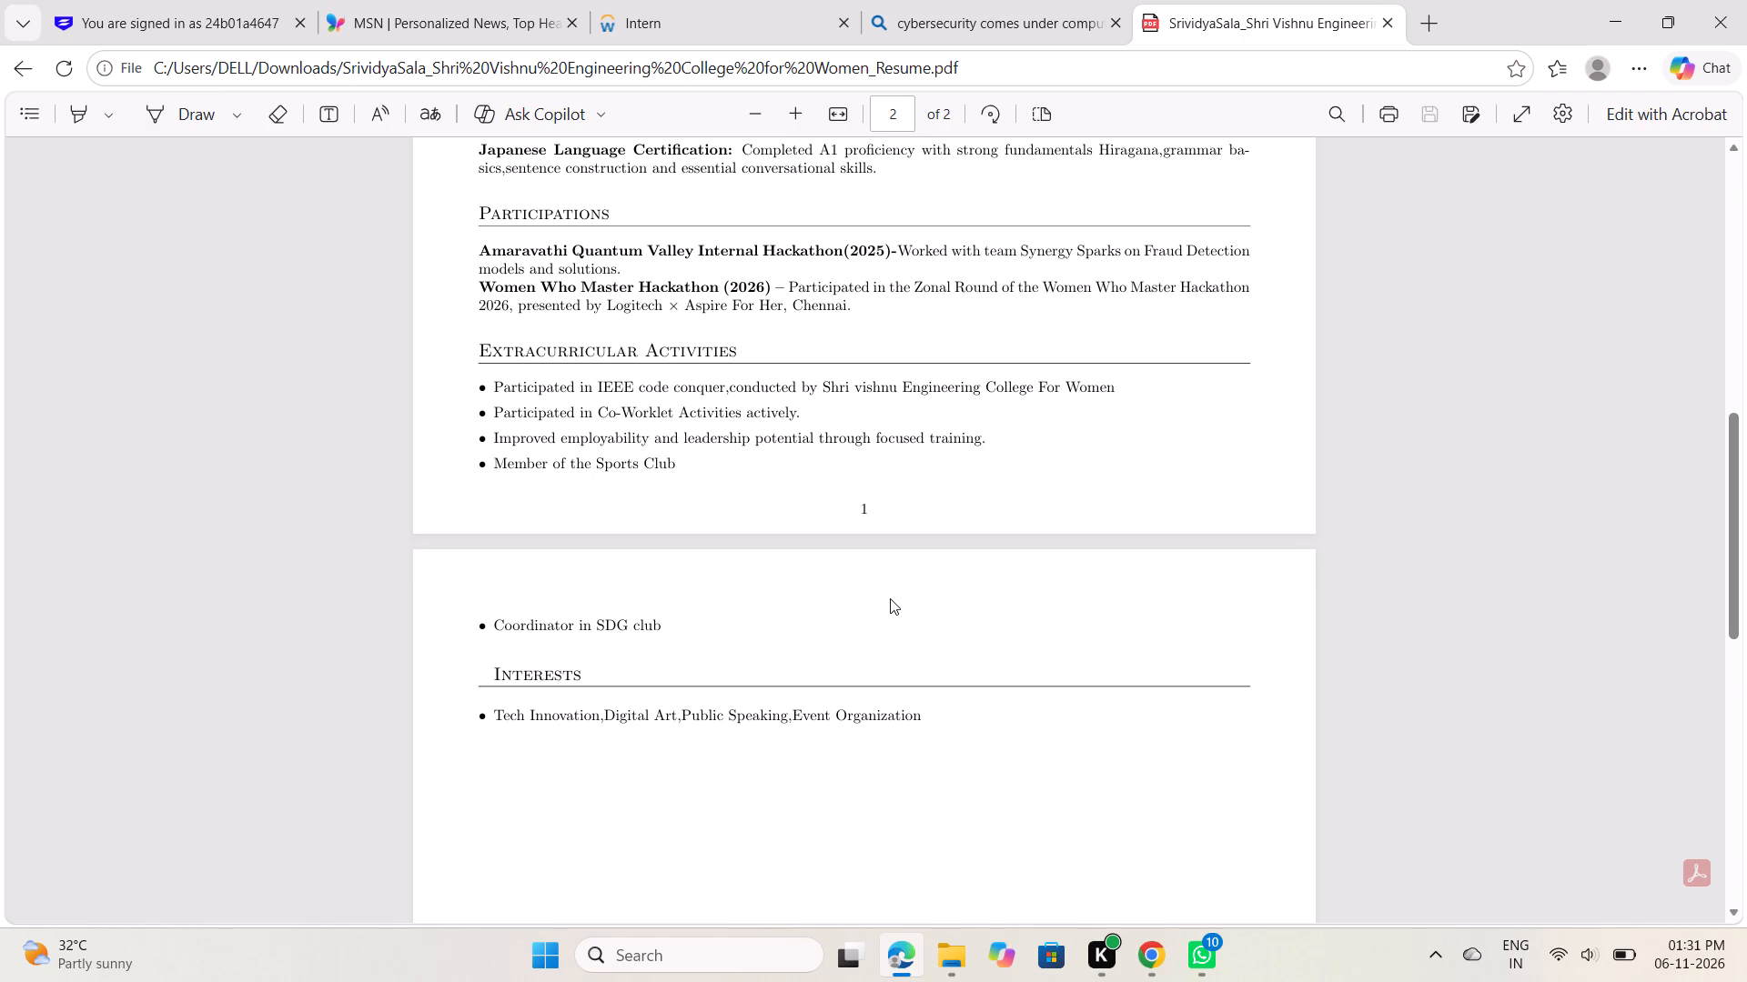
pyautogui.scroll(5, 890, 598)
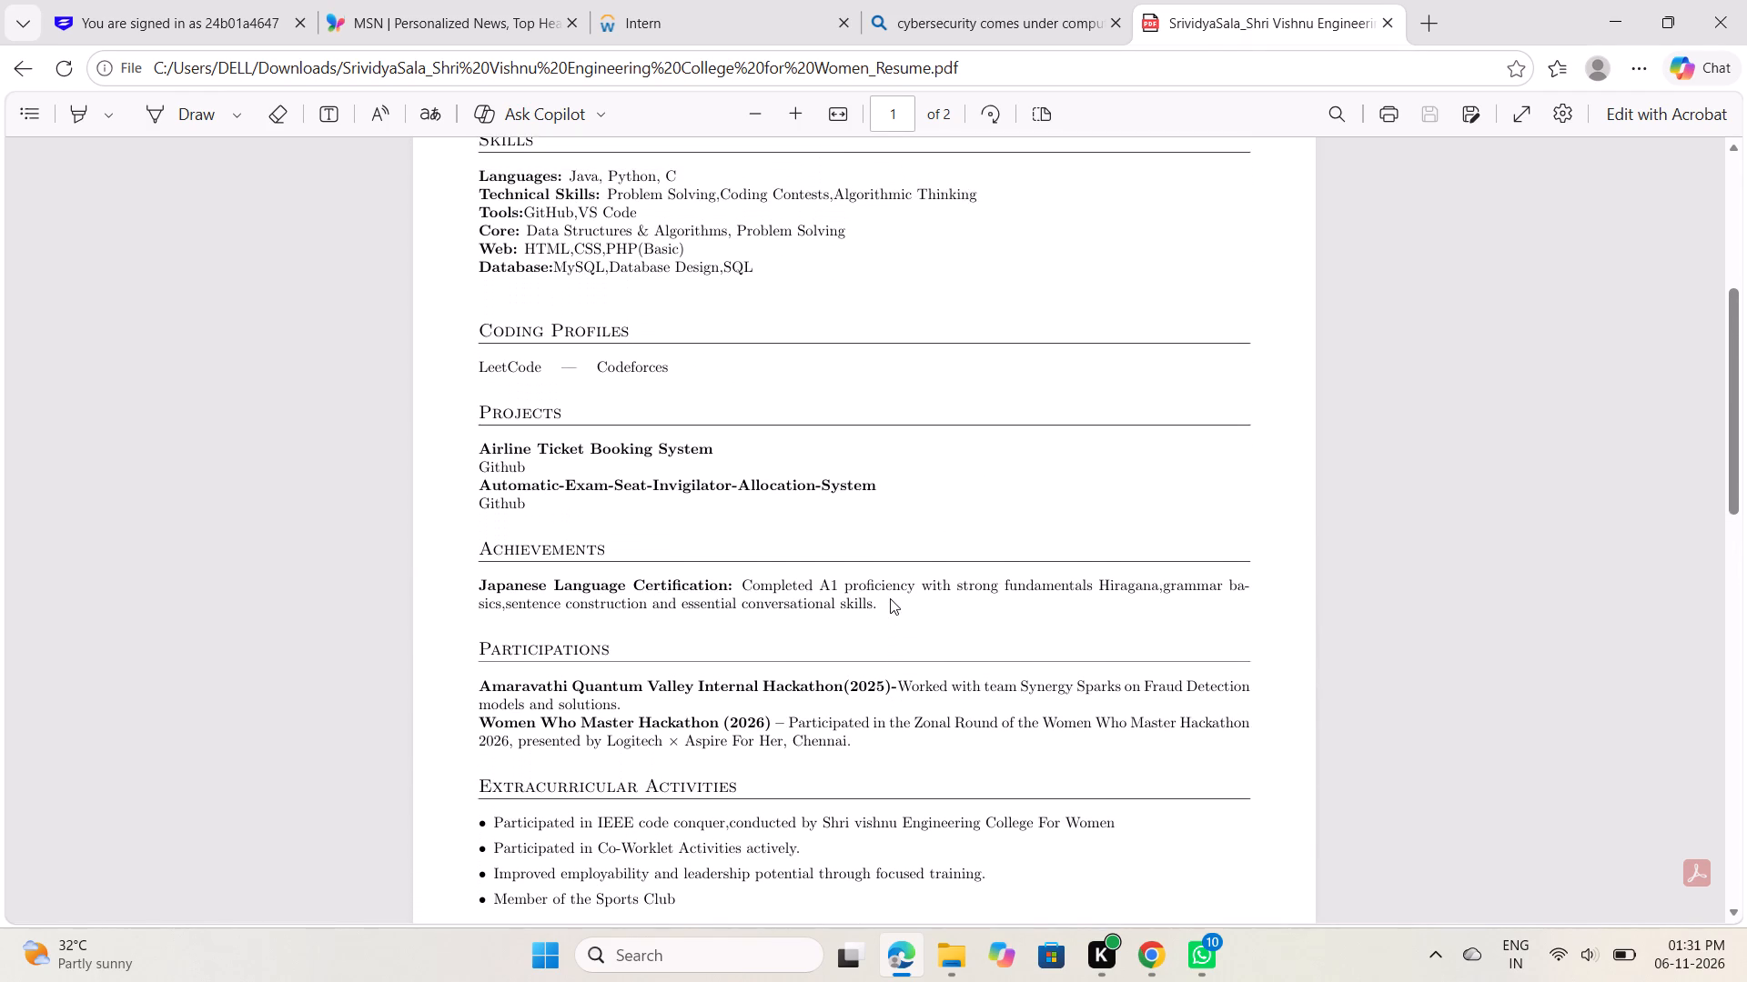
pyautogui.scroll(1, 890, 598)
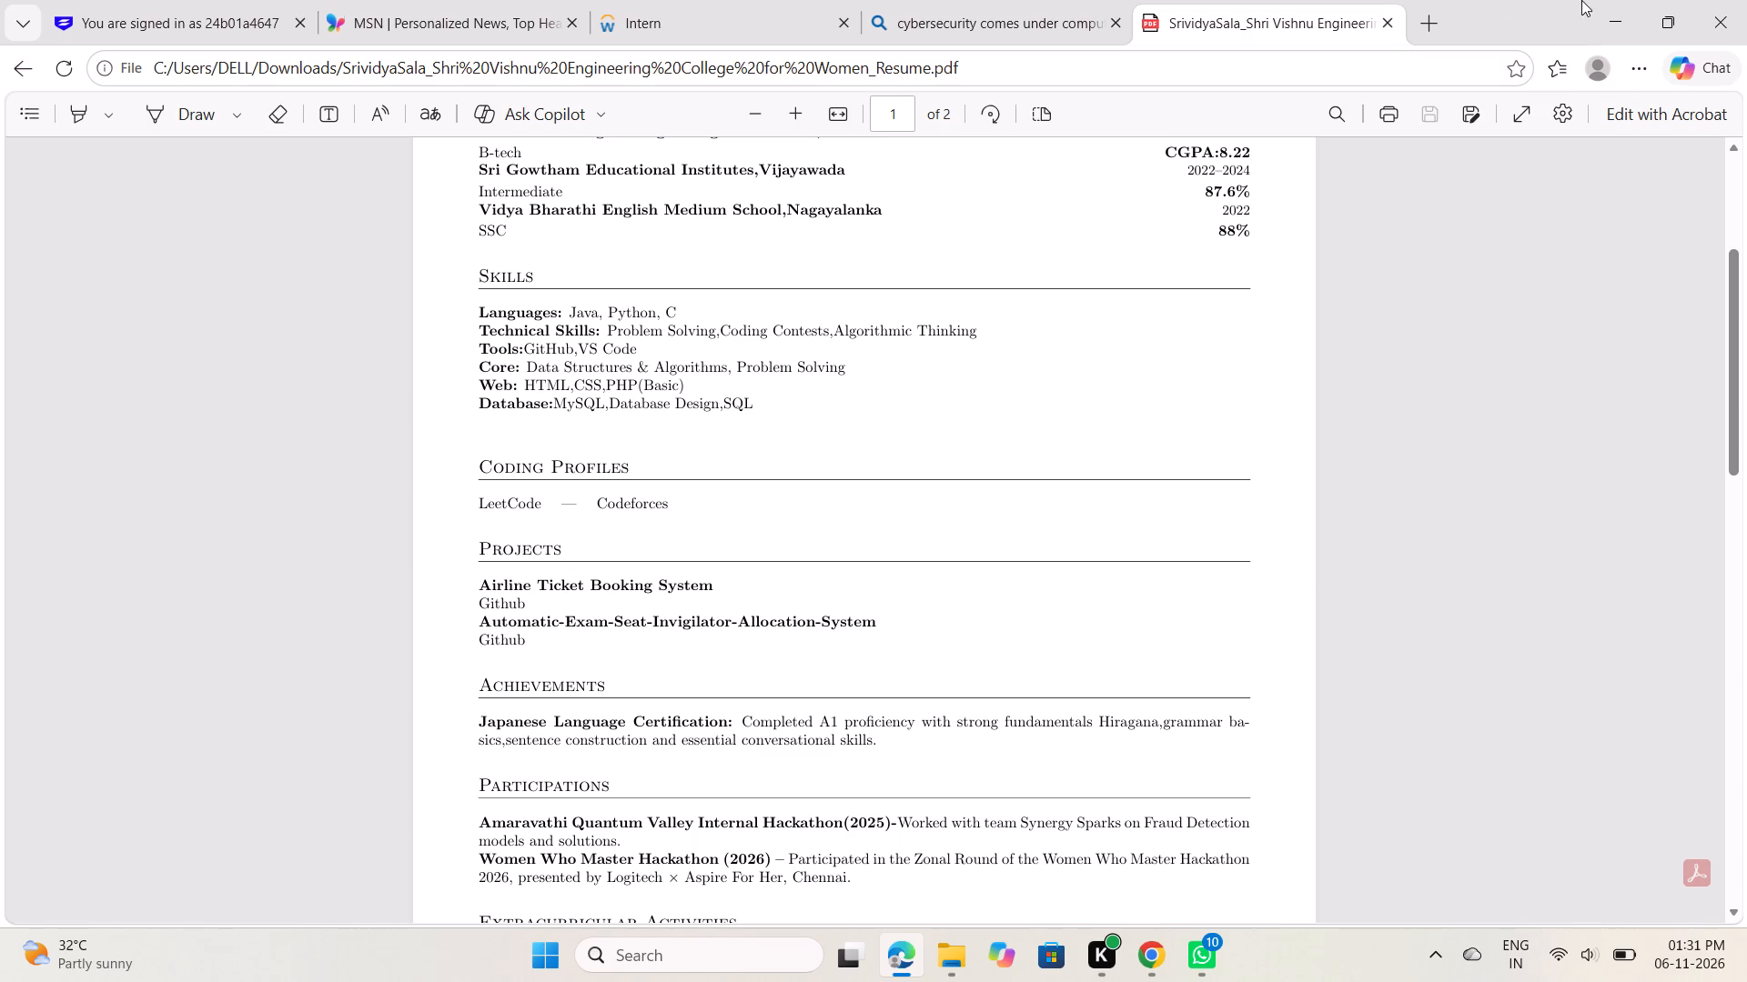
pyautogui.click(1620, 8)
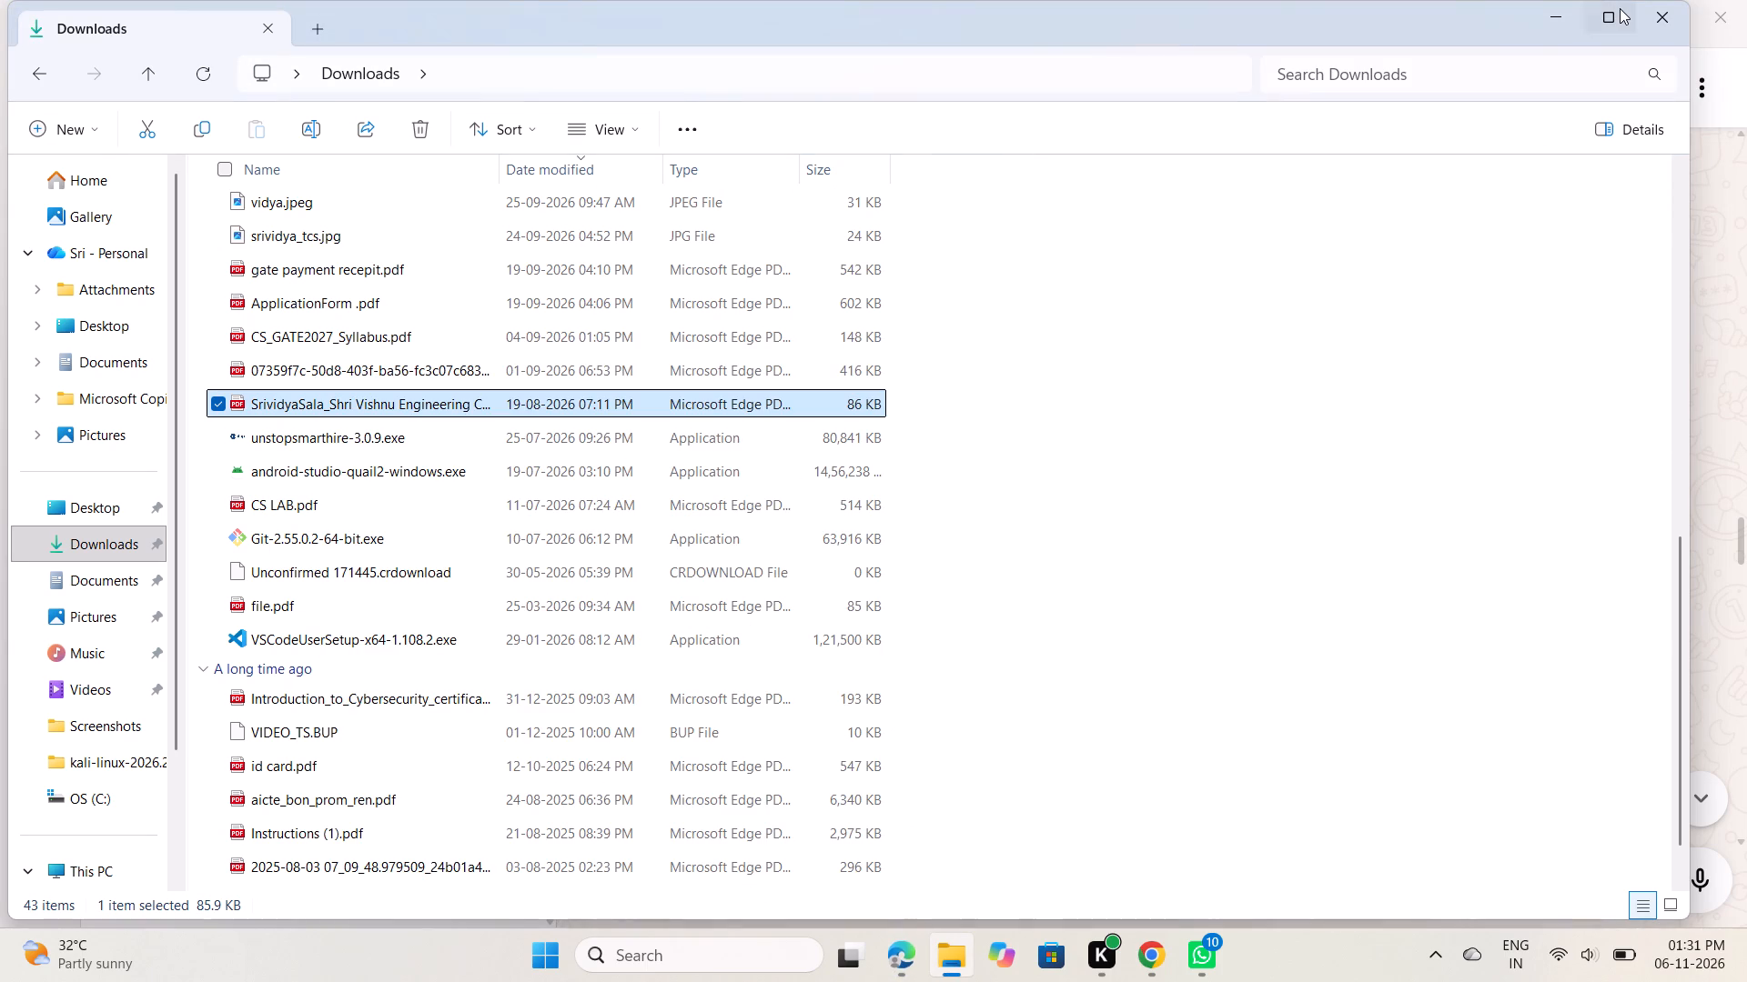
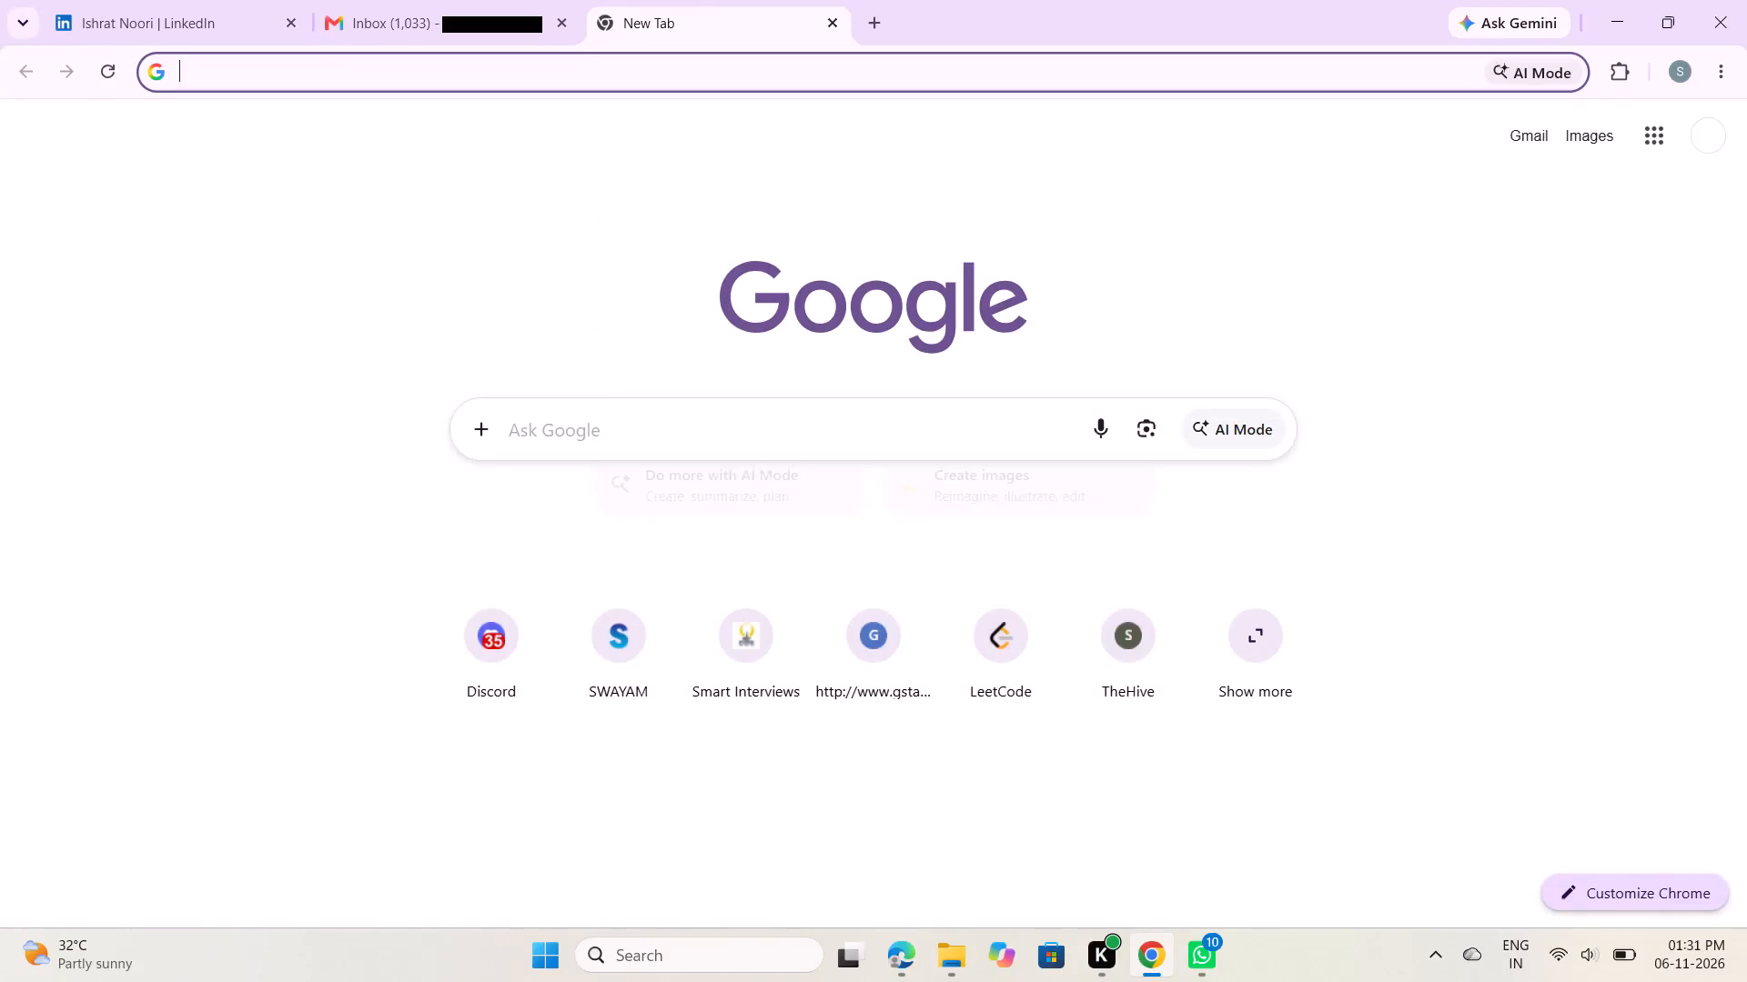
# Search Google for "overleaf" in the new Chrome tab and open the Overleaf, Online LaTeX Editor website.
pyautogui.click(606, 425)
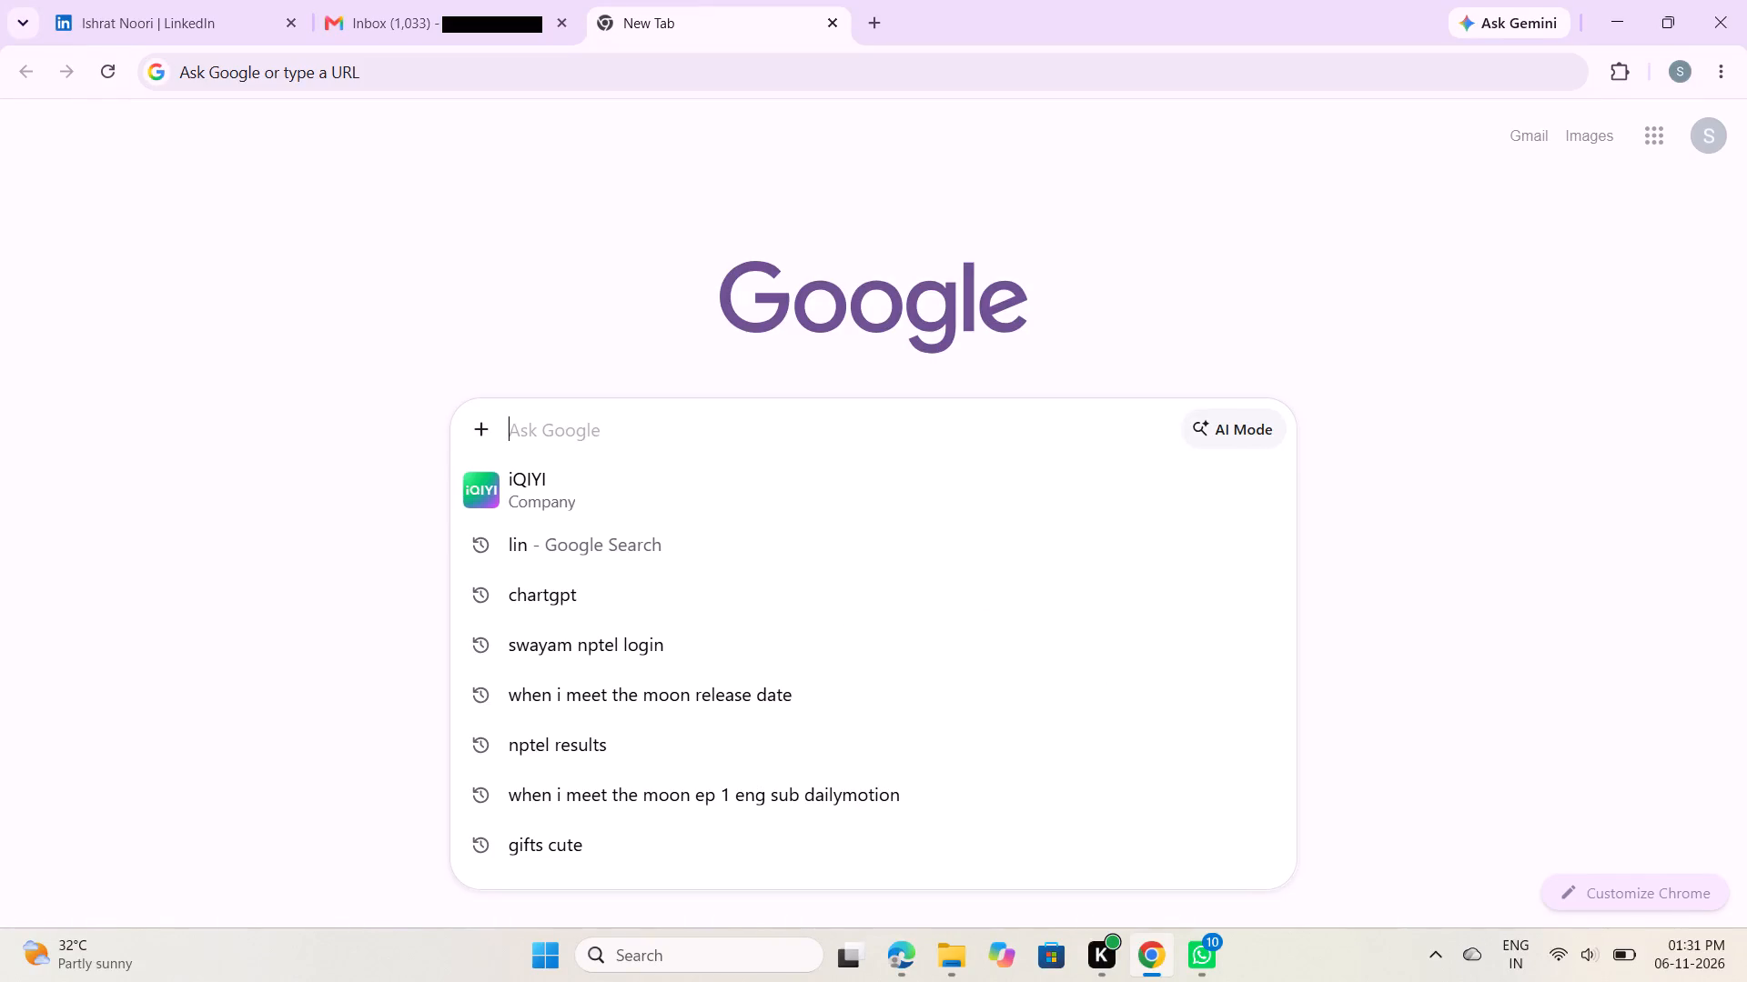
pyautogui.write('overleaf')
pyautogui.press('Return')
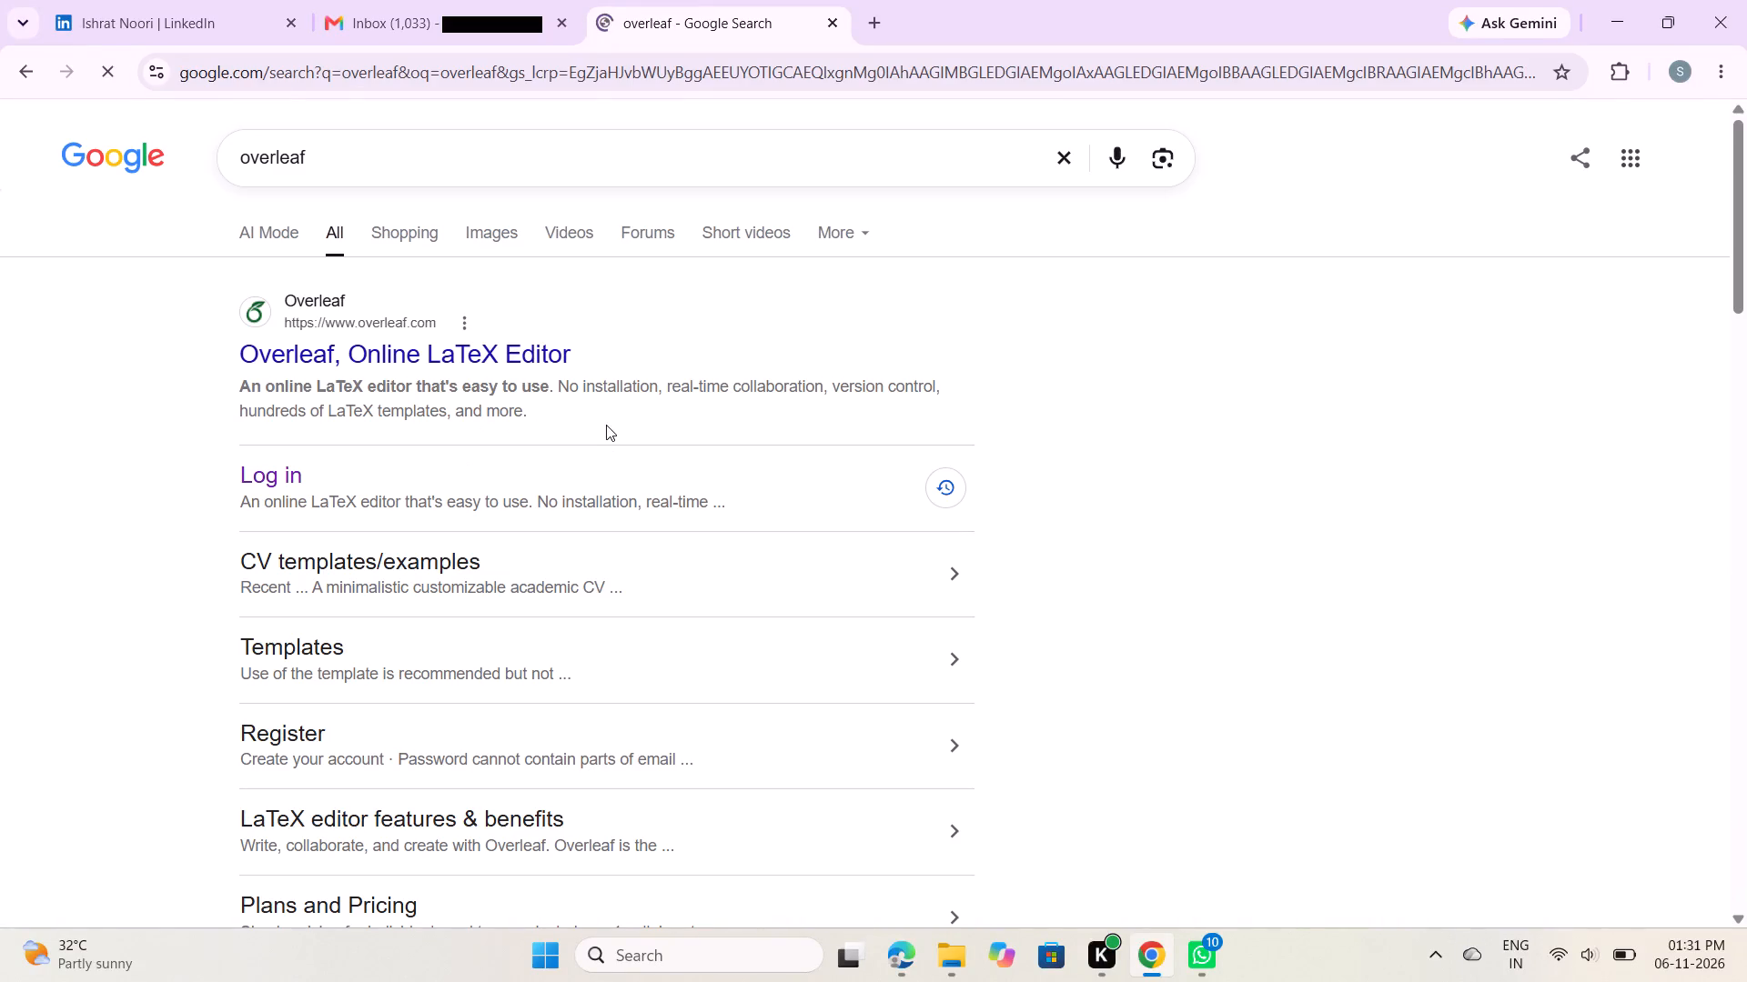
pyautogui.click(449, 358)
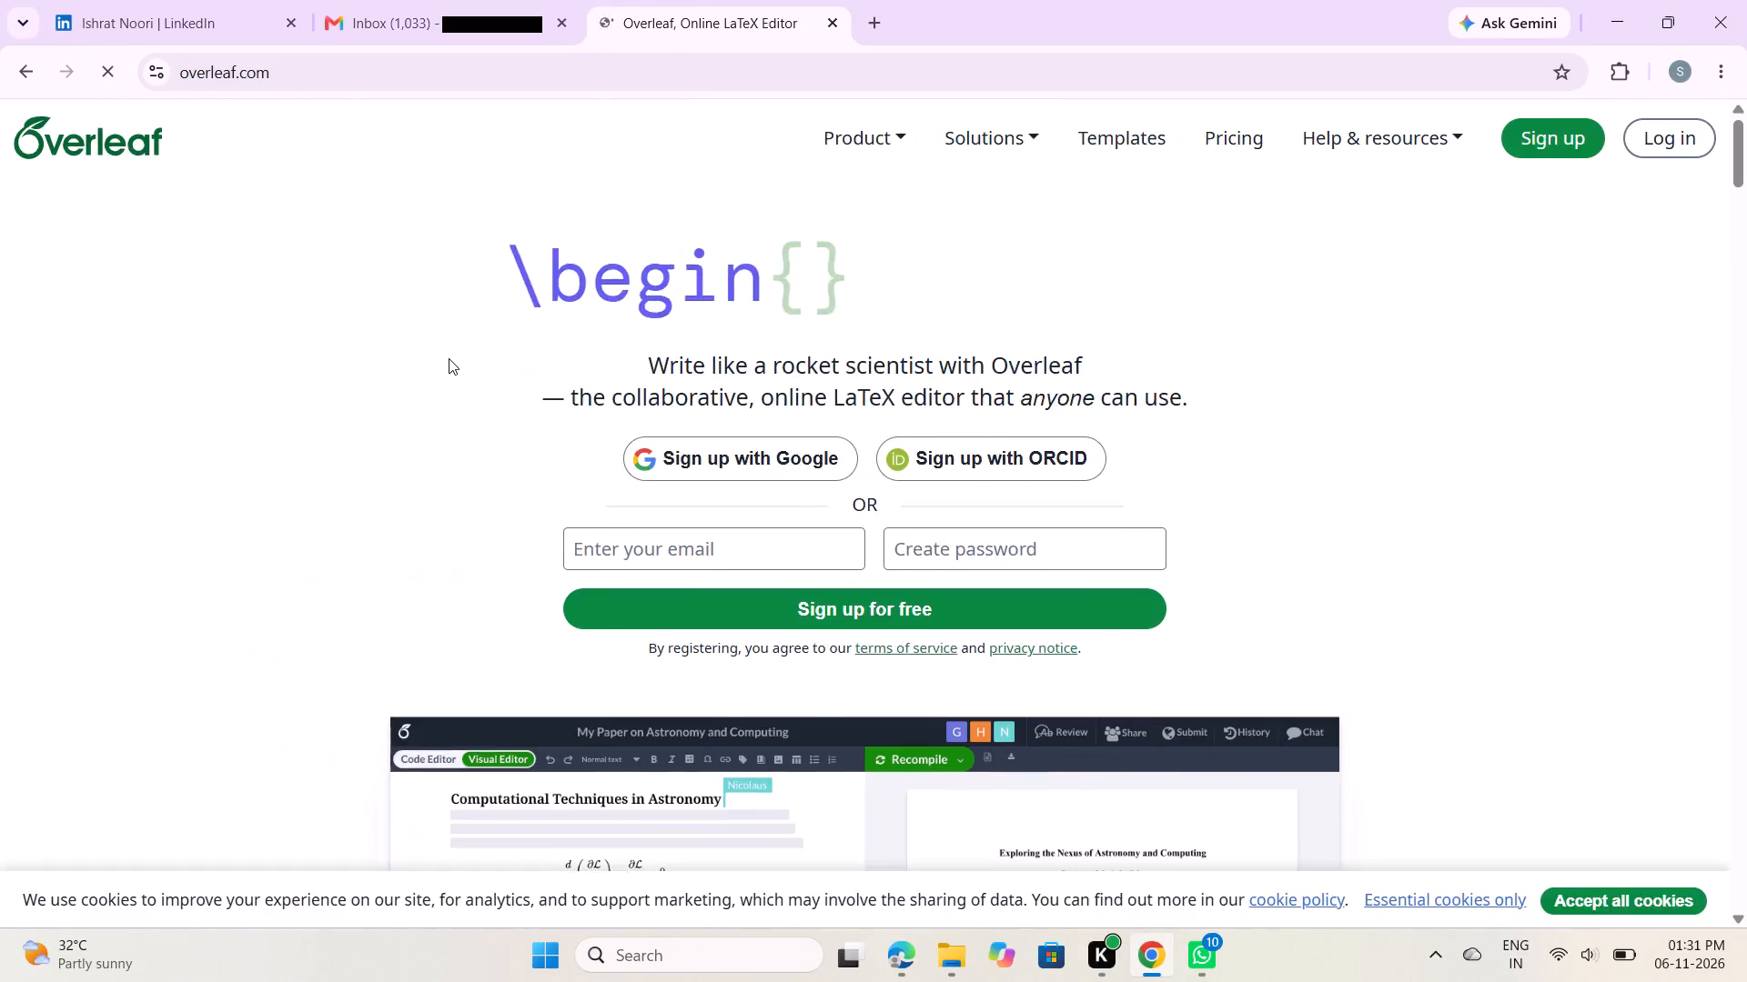
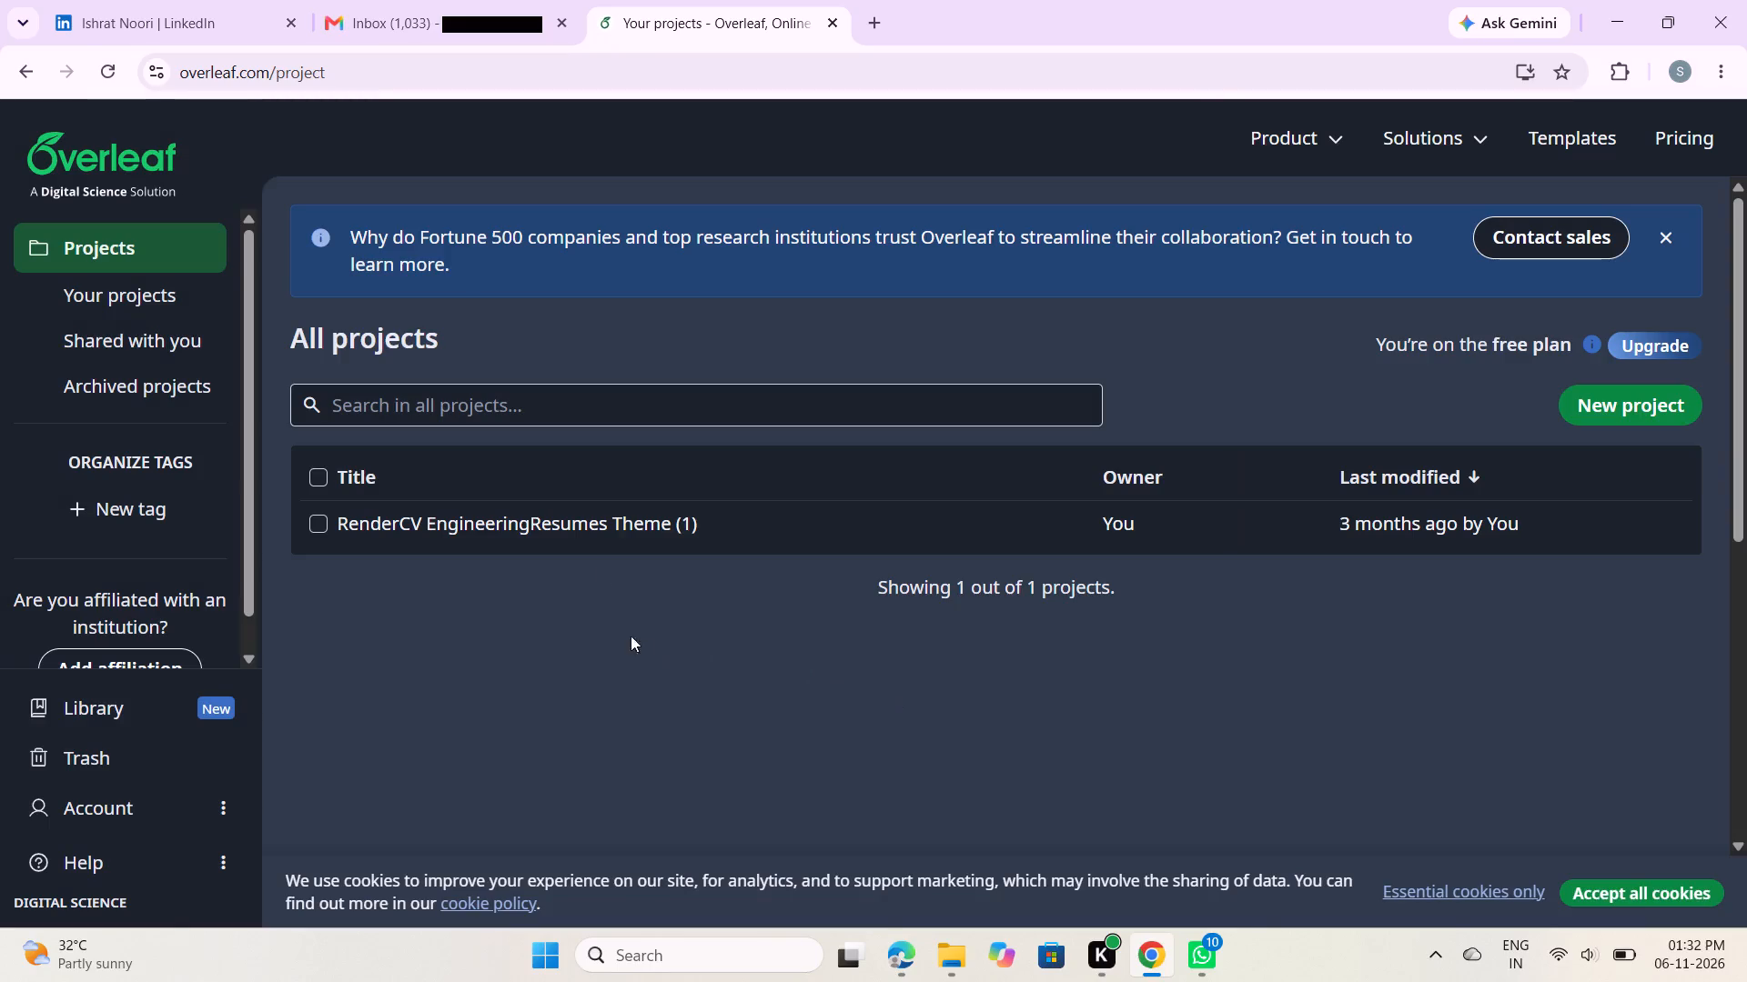
# Open the "RenderCV EngineeringResumes Theme (1)" project from the project list.
pyautogui.doubleClick(573, 508)
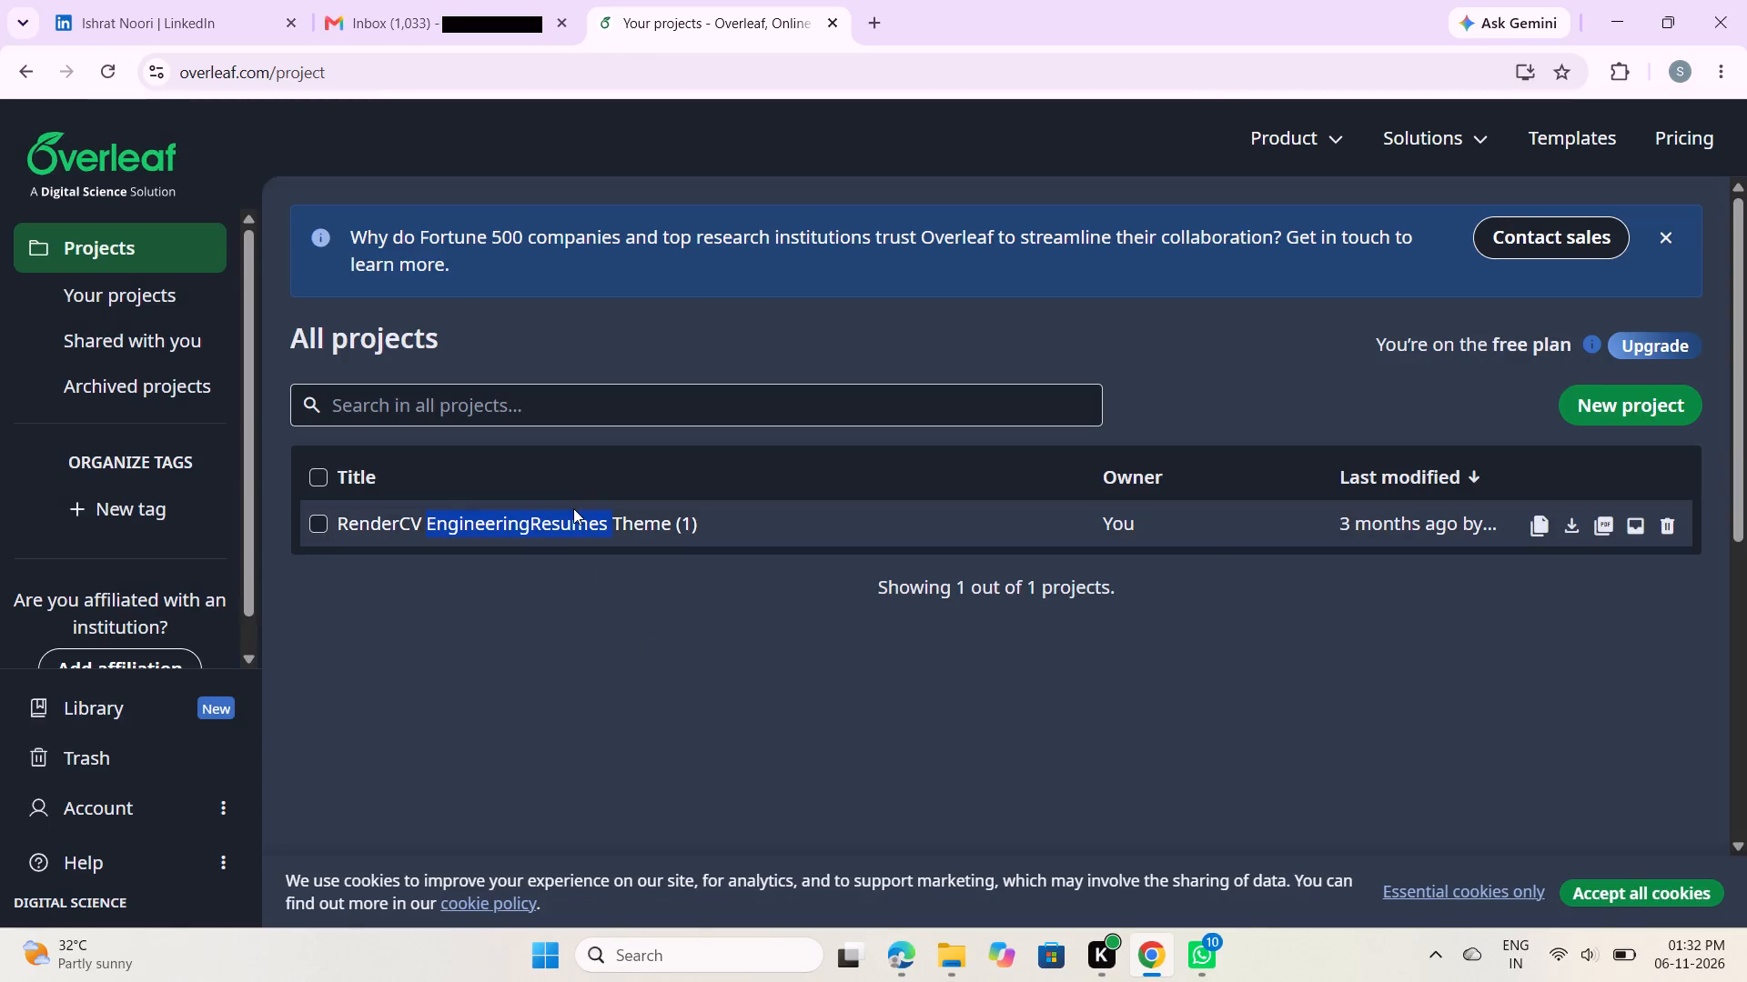
pyautogui.doubleClick(1065, 529)
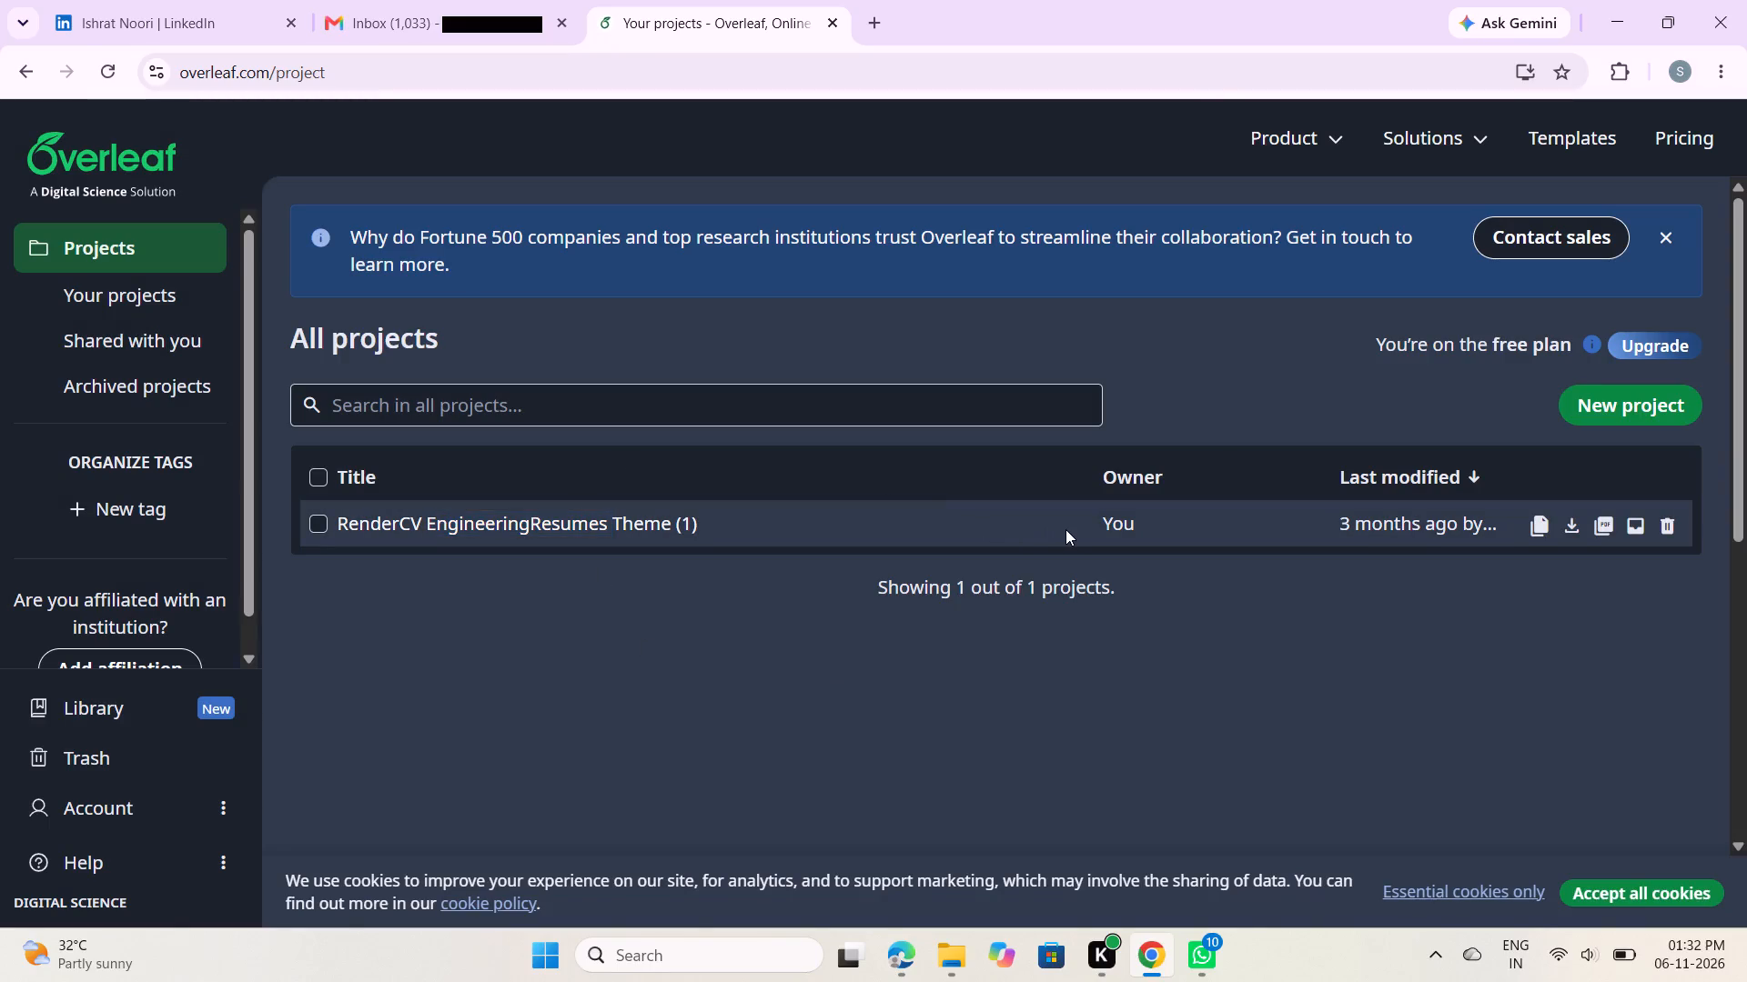
pyautogui.click(324, 509)
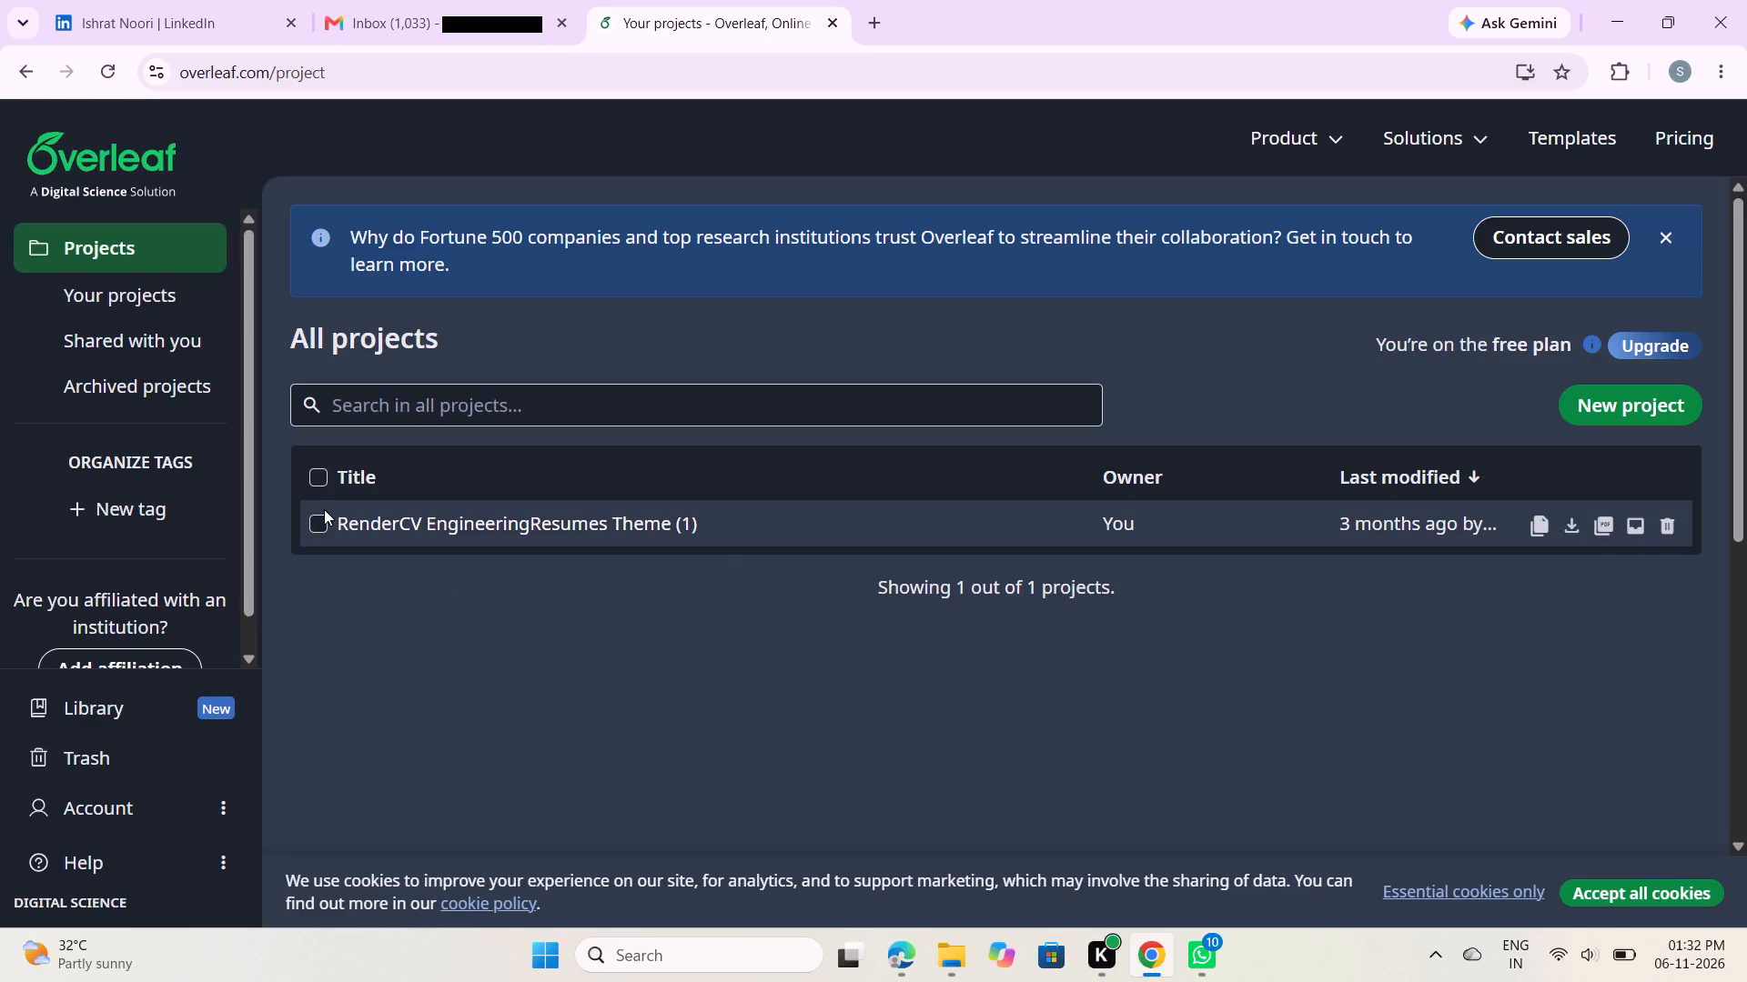
pyautogui.click(315, 522)
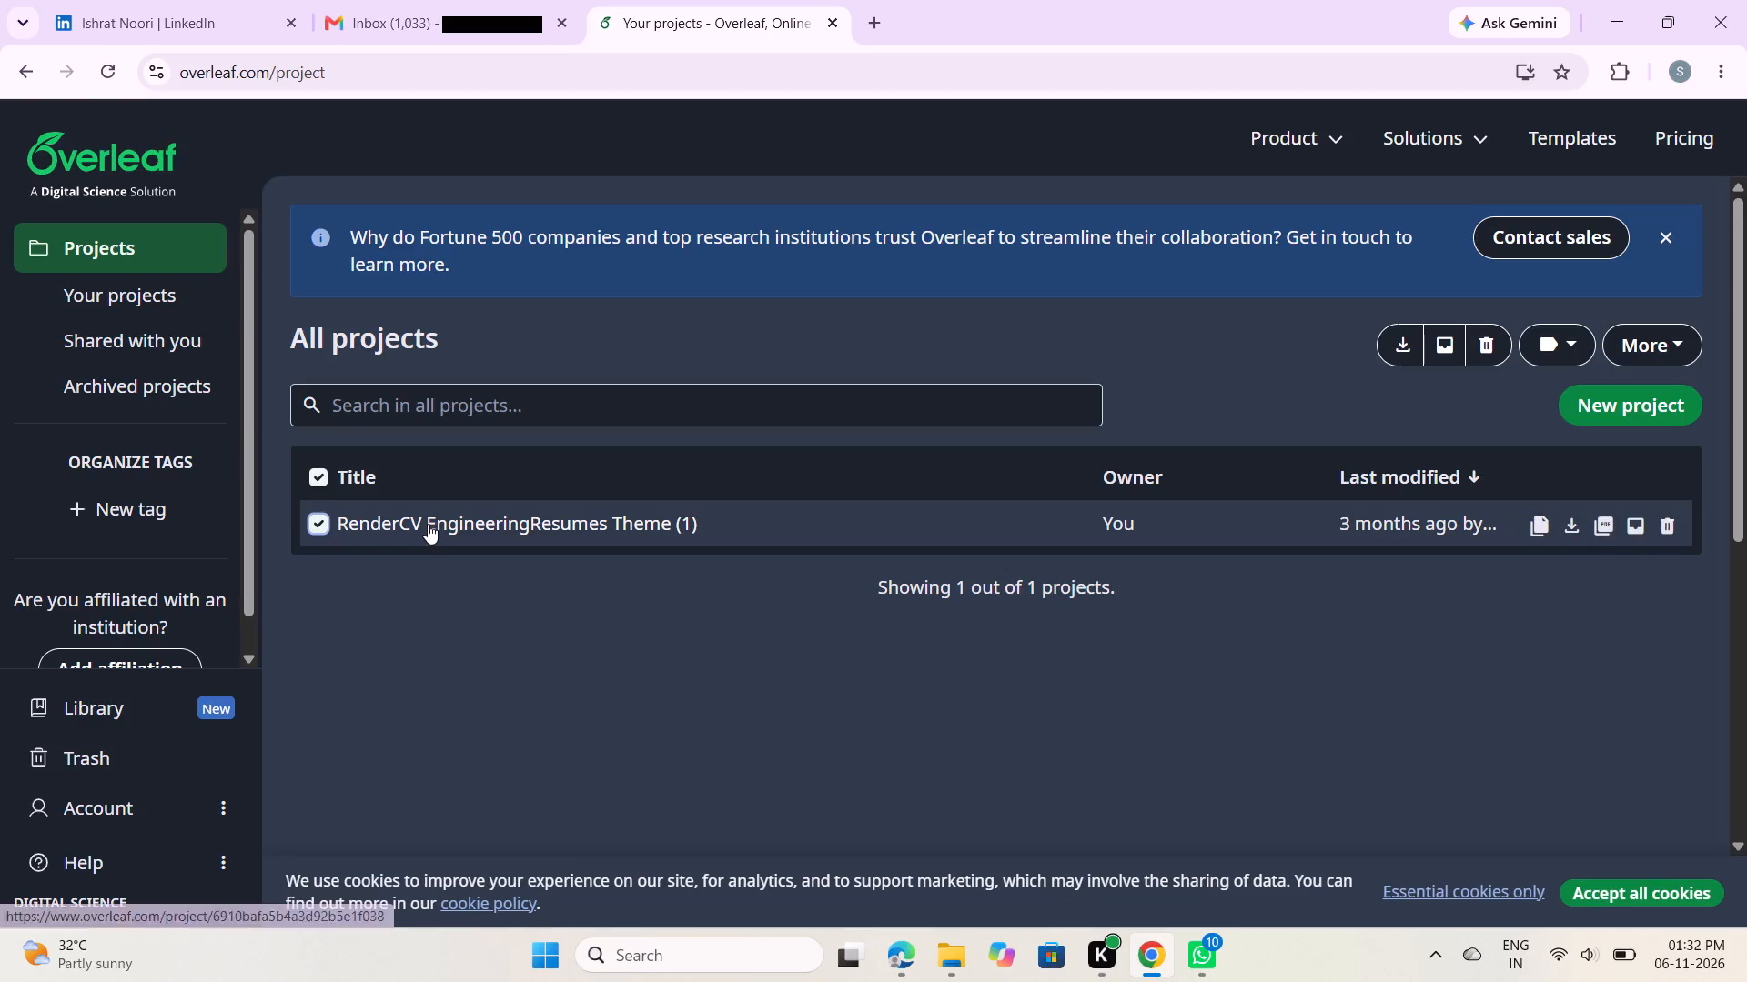
pyautogui.doubleClick(428, 524)
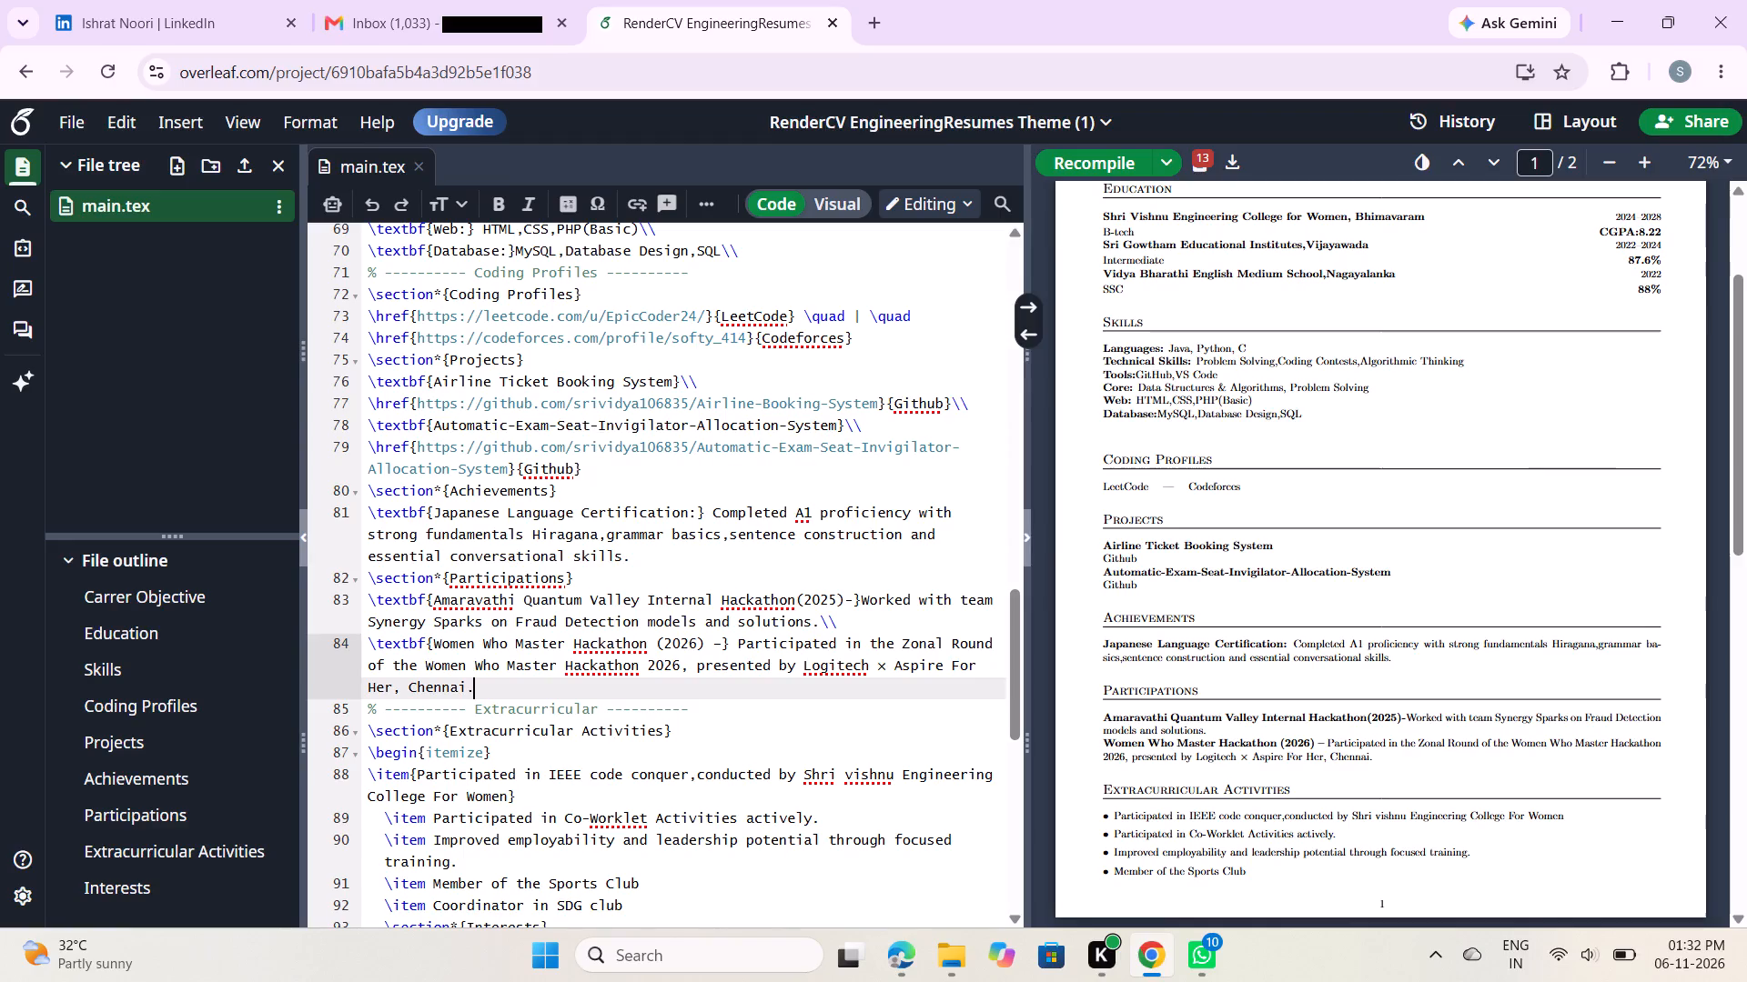
# Delete the blank line between the Carrer Objective paragraph and the Education comment in main.tex.
pyautogui.scroll(1, 742, 465)
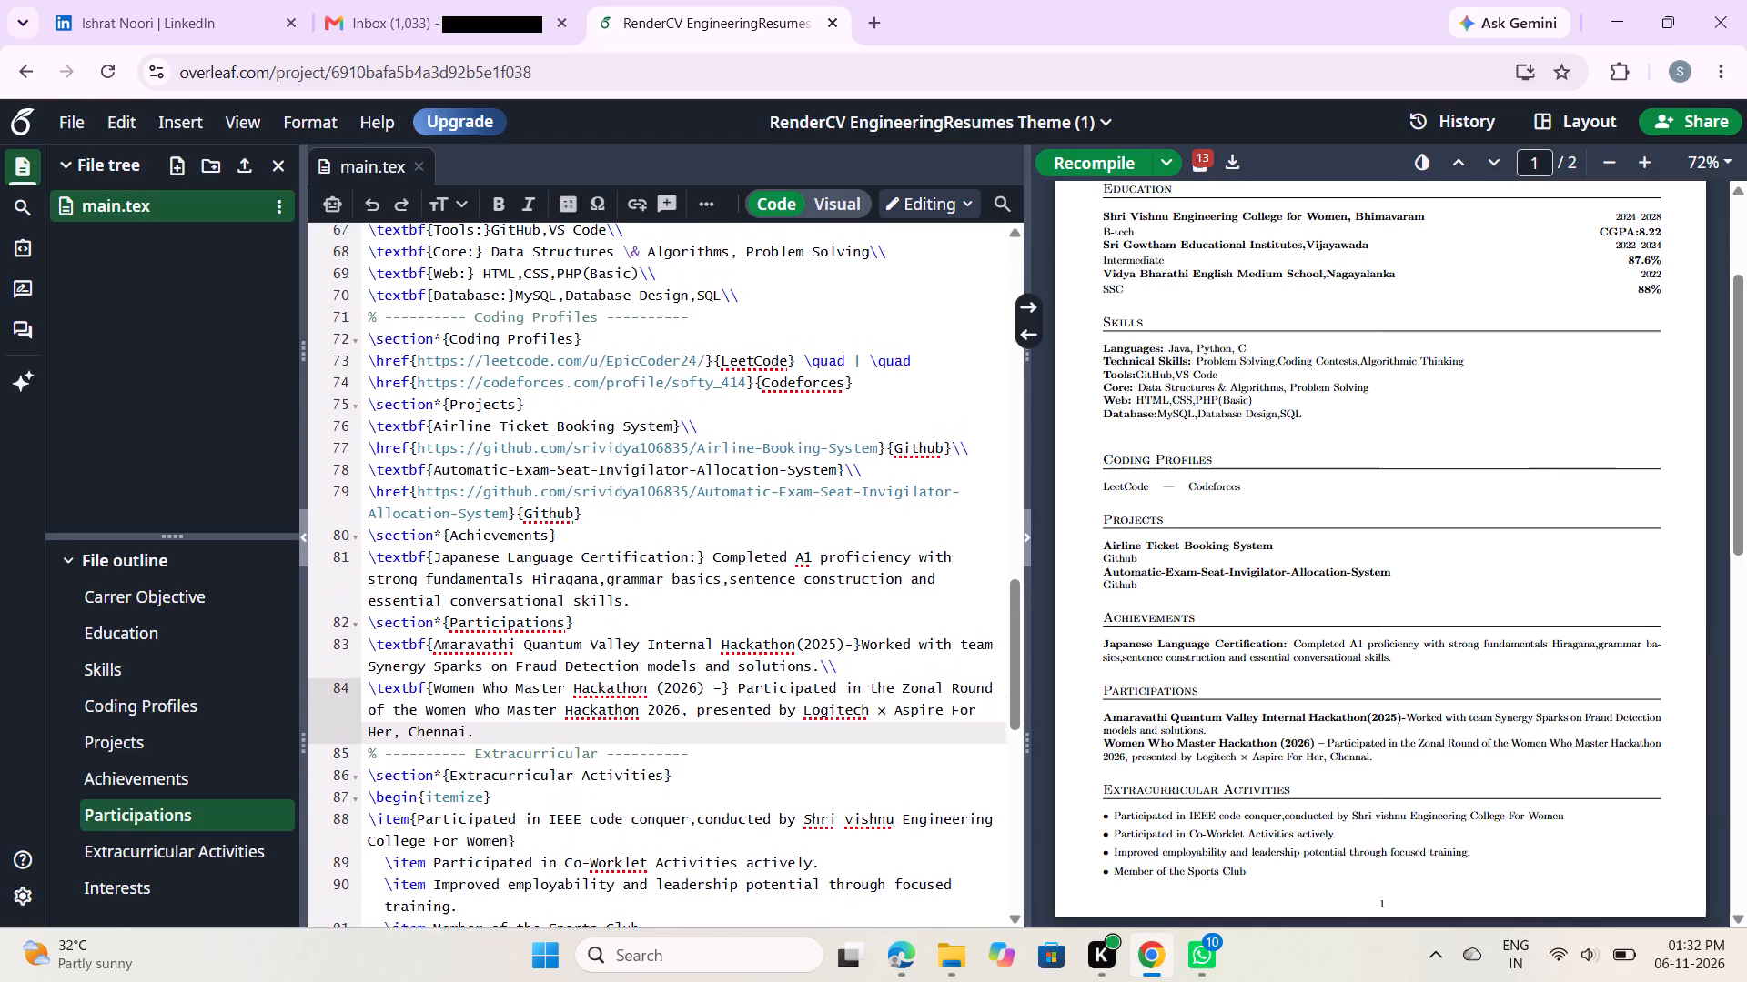
pyautogui.scroll(1, 742, 465)
pyautogui.scroll(2, 1185, 511)
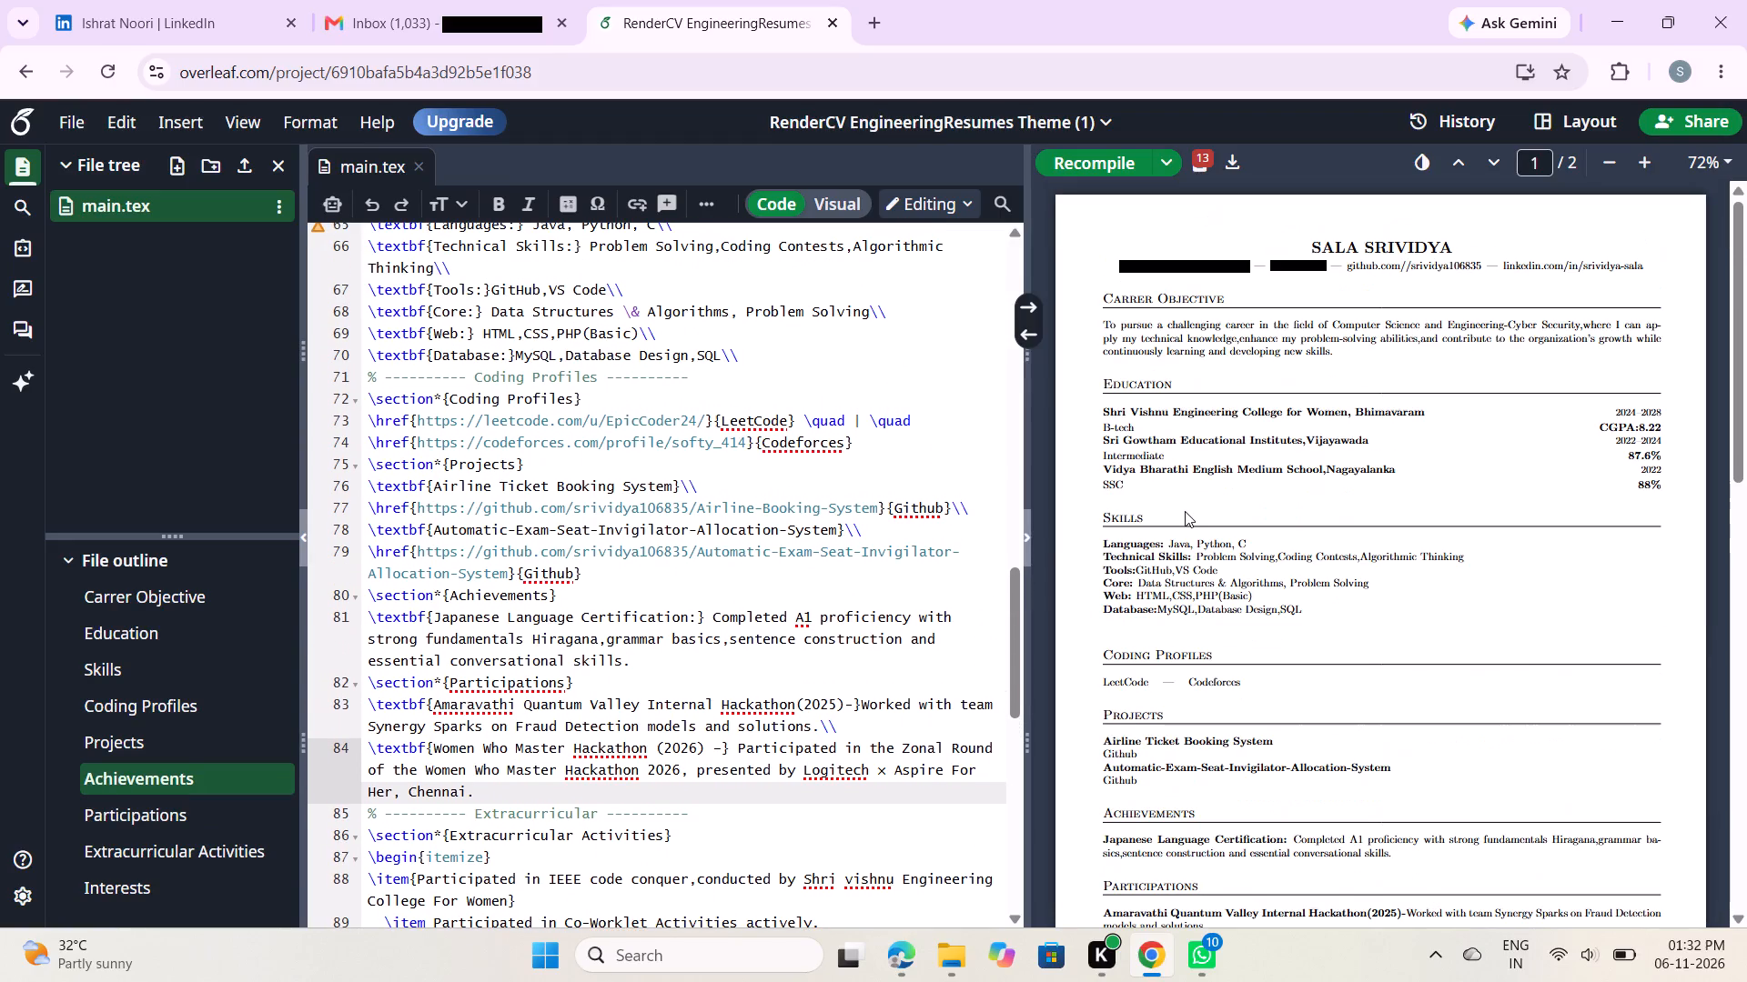
pyautogui.scroll(6, 812, 346)
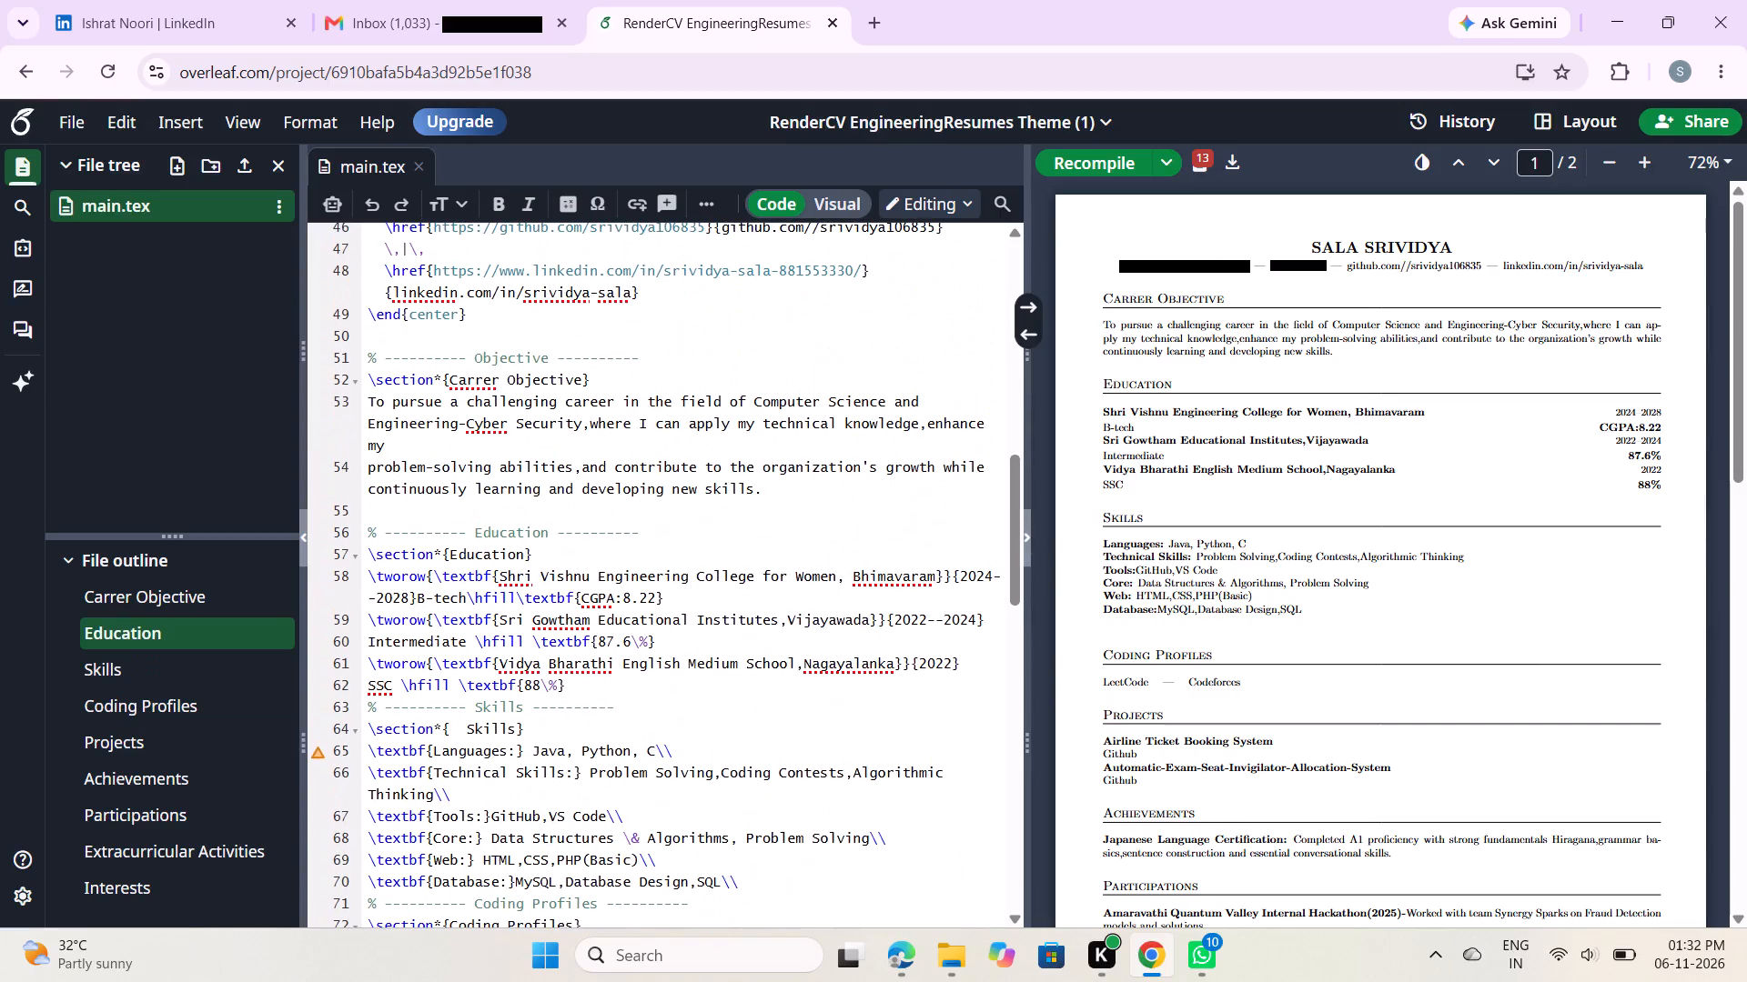
pyautogui.click(460, 513)
pyautogui.press('BackSpace')
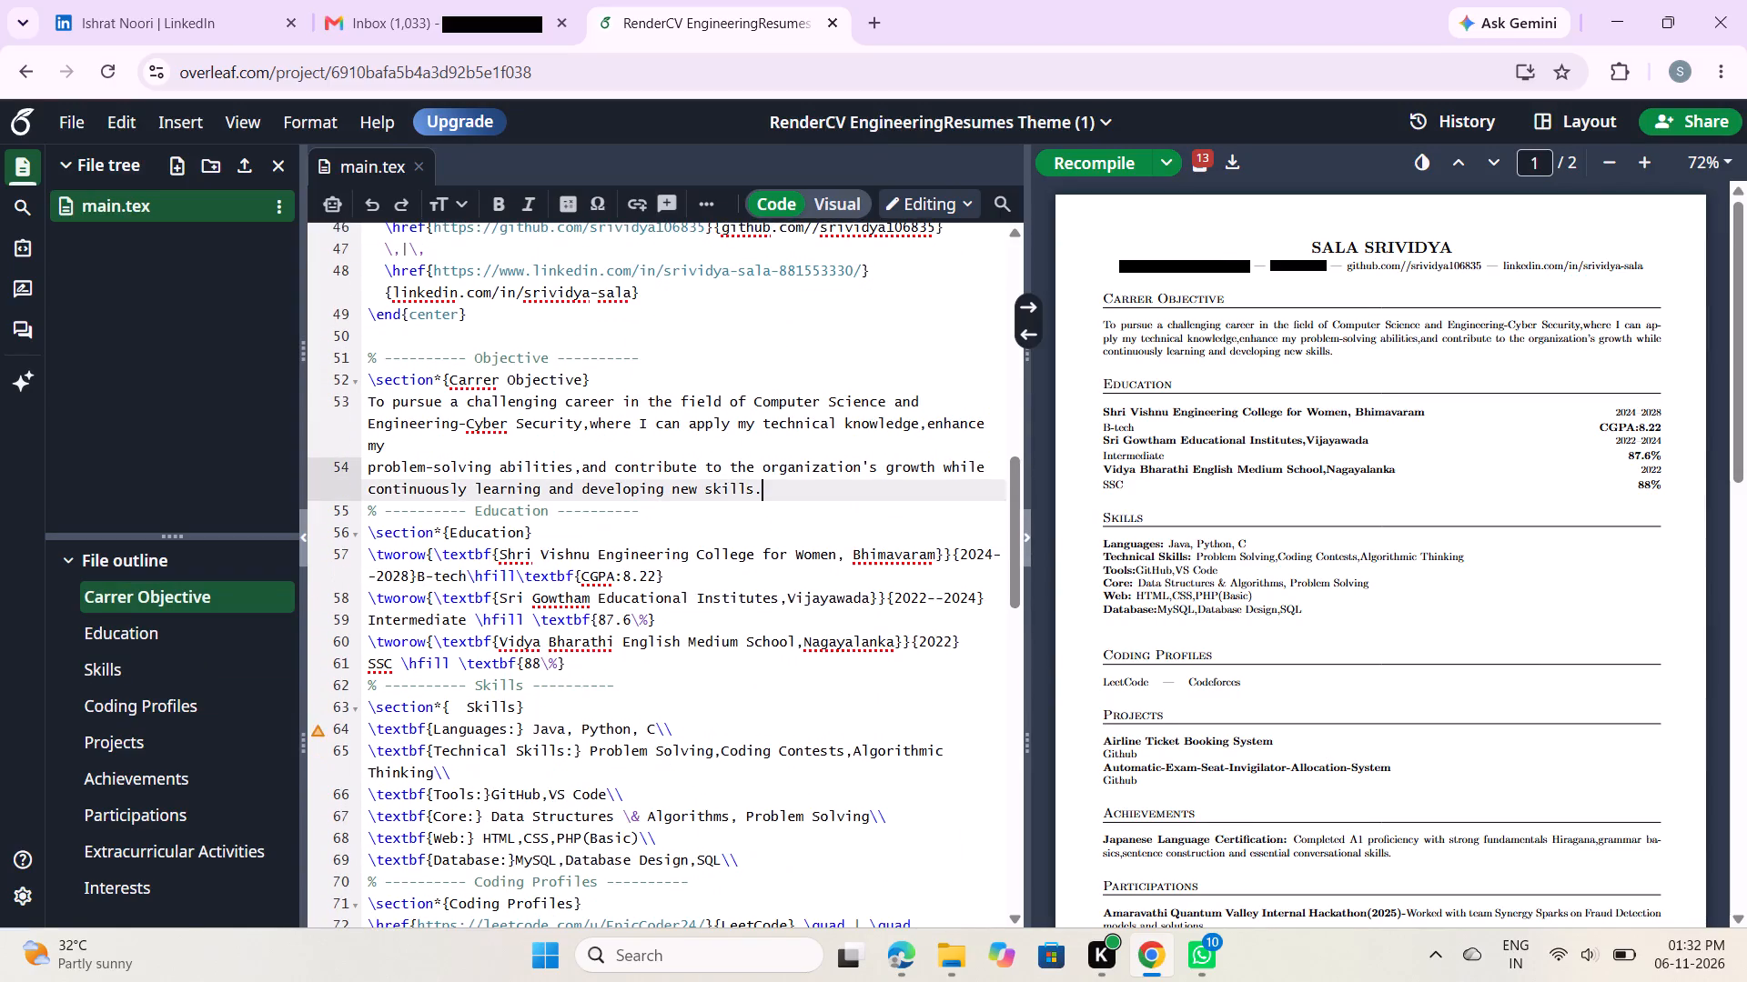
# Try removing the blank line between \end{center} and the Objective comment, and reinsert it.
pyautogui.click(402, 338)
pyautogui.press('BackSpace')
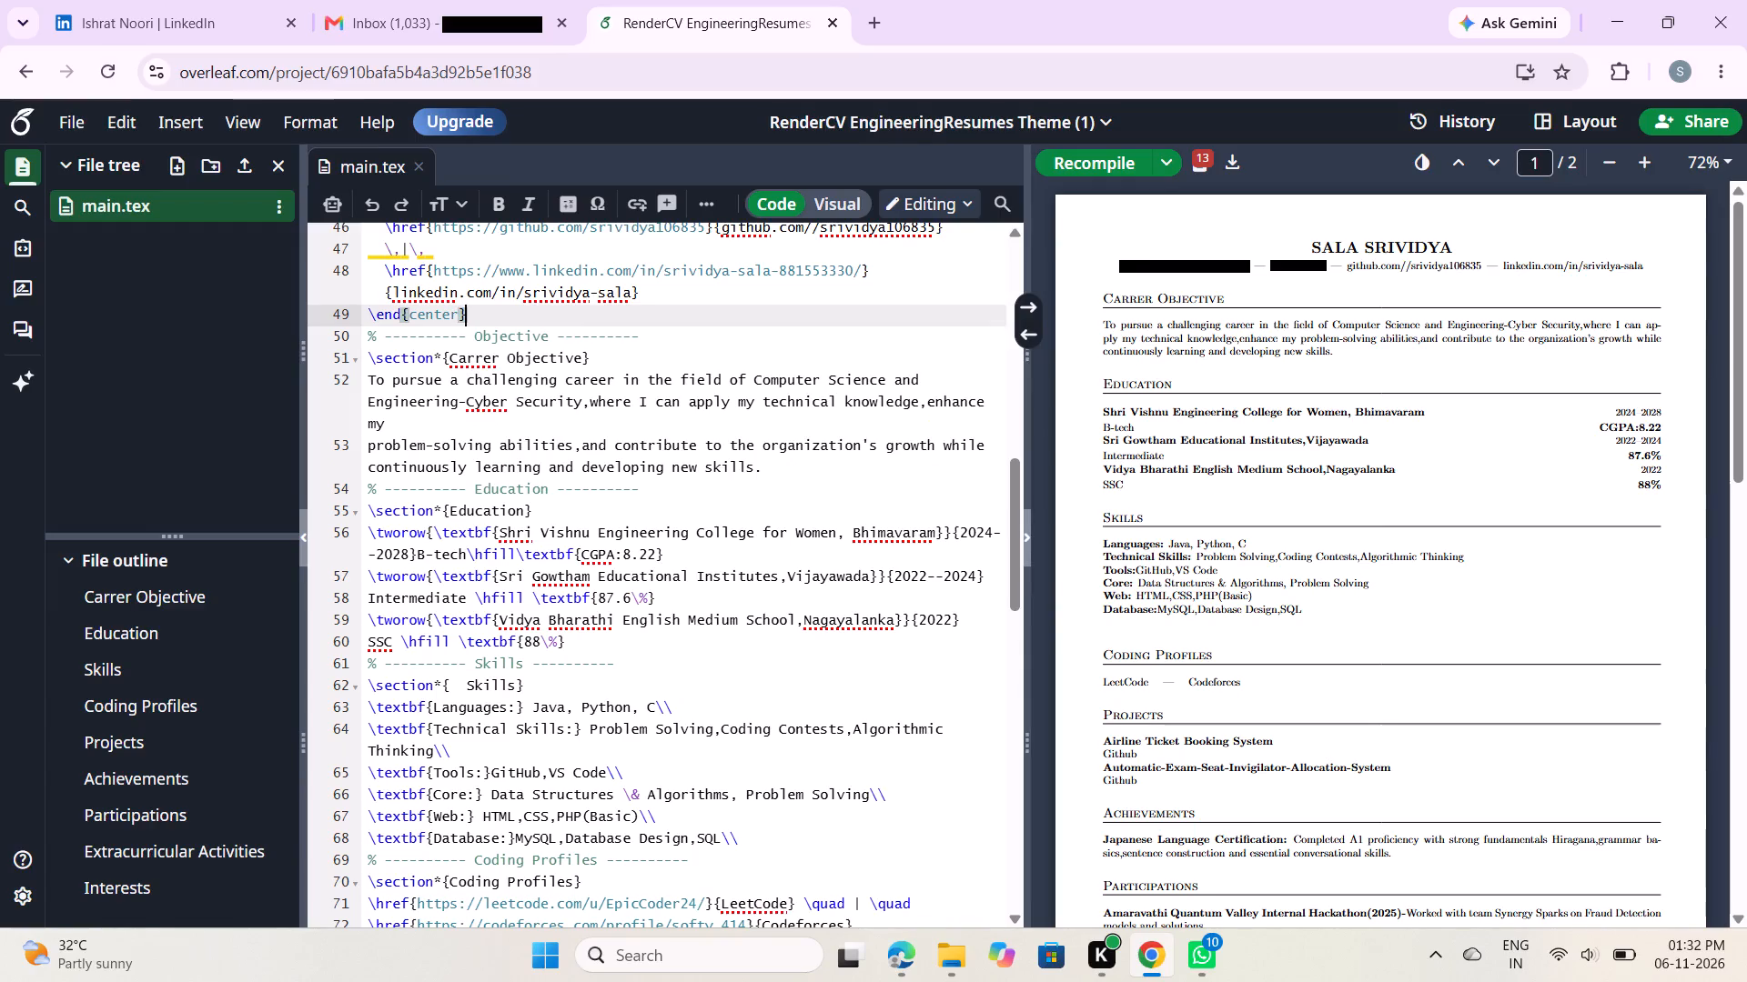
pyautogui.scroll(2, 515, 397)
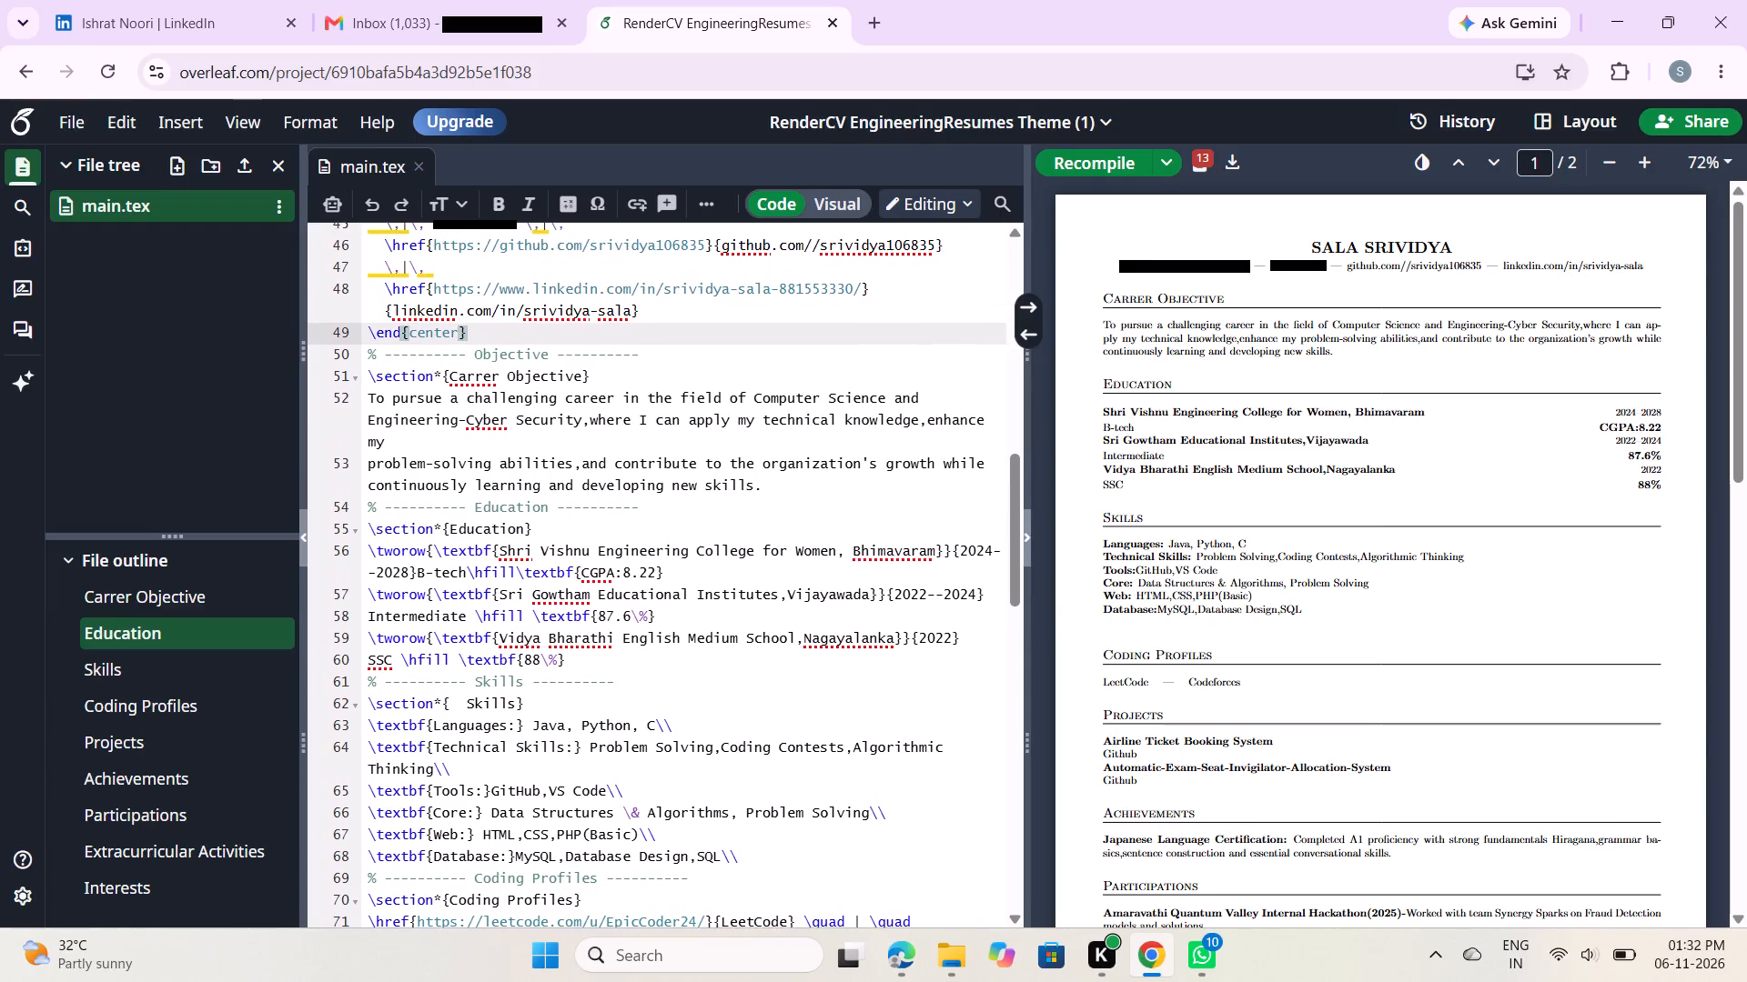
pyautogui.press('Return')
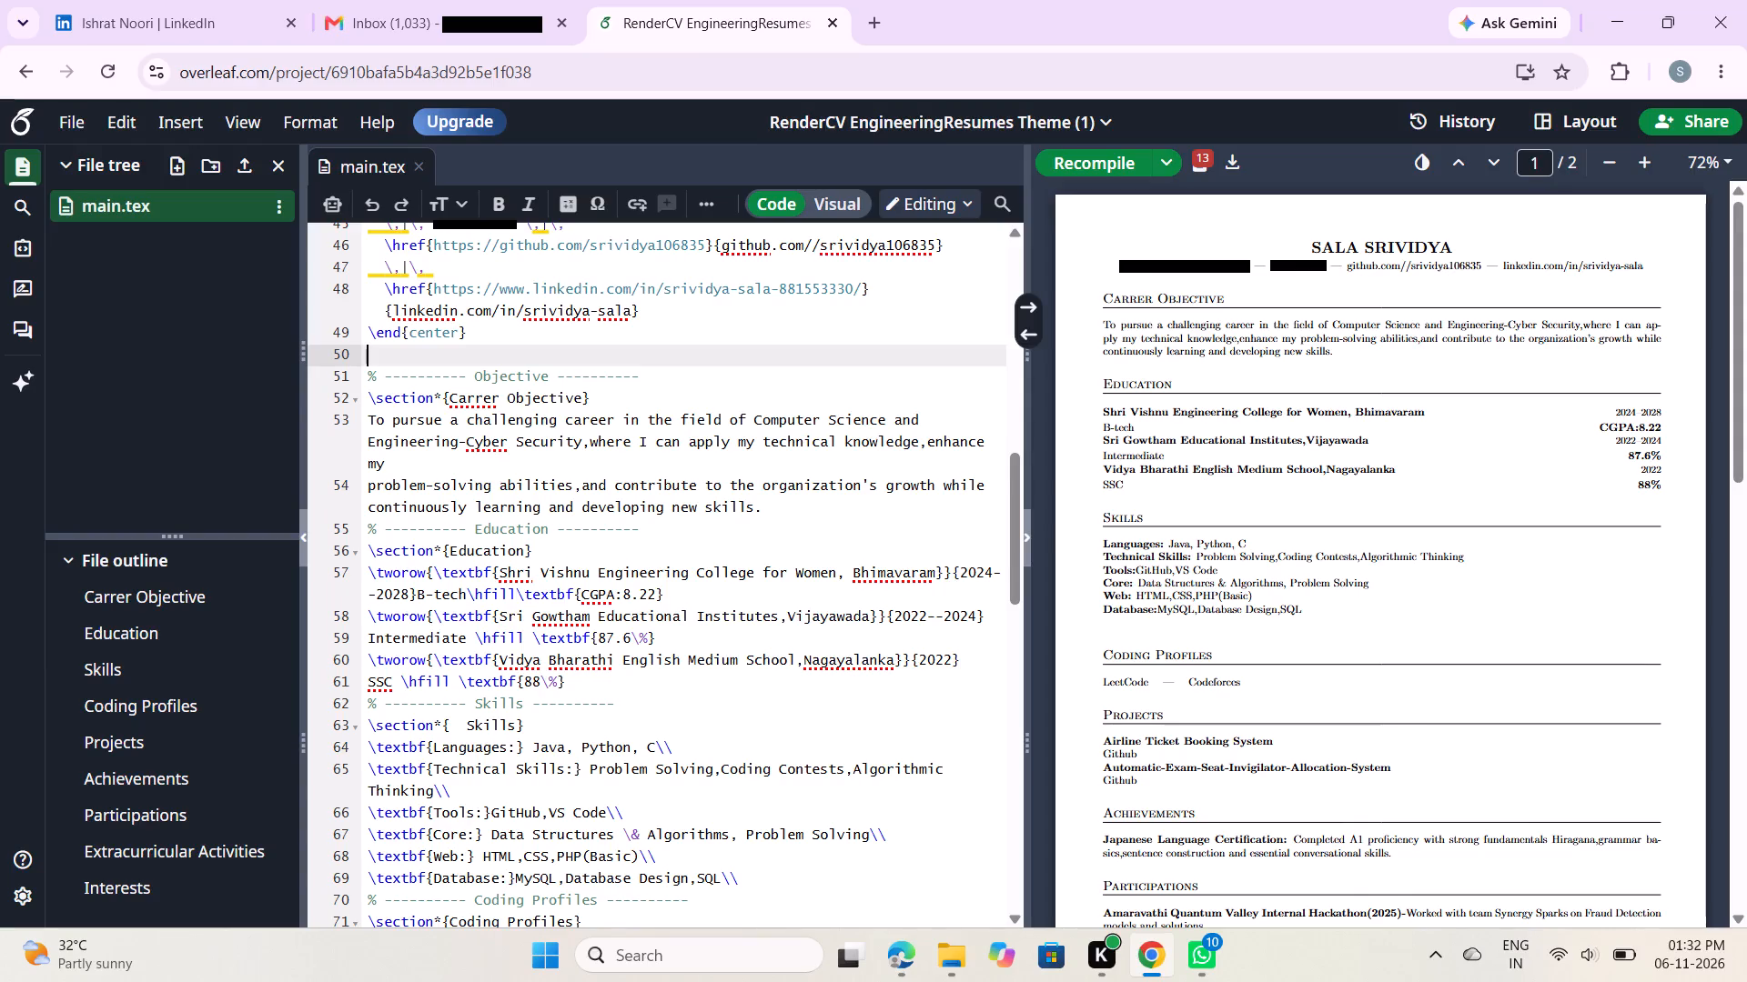
# Recompile the resume to update its PDF preview.
pyautogui.scroll(-1, 697, 444)
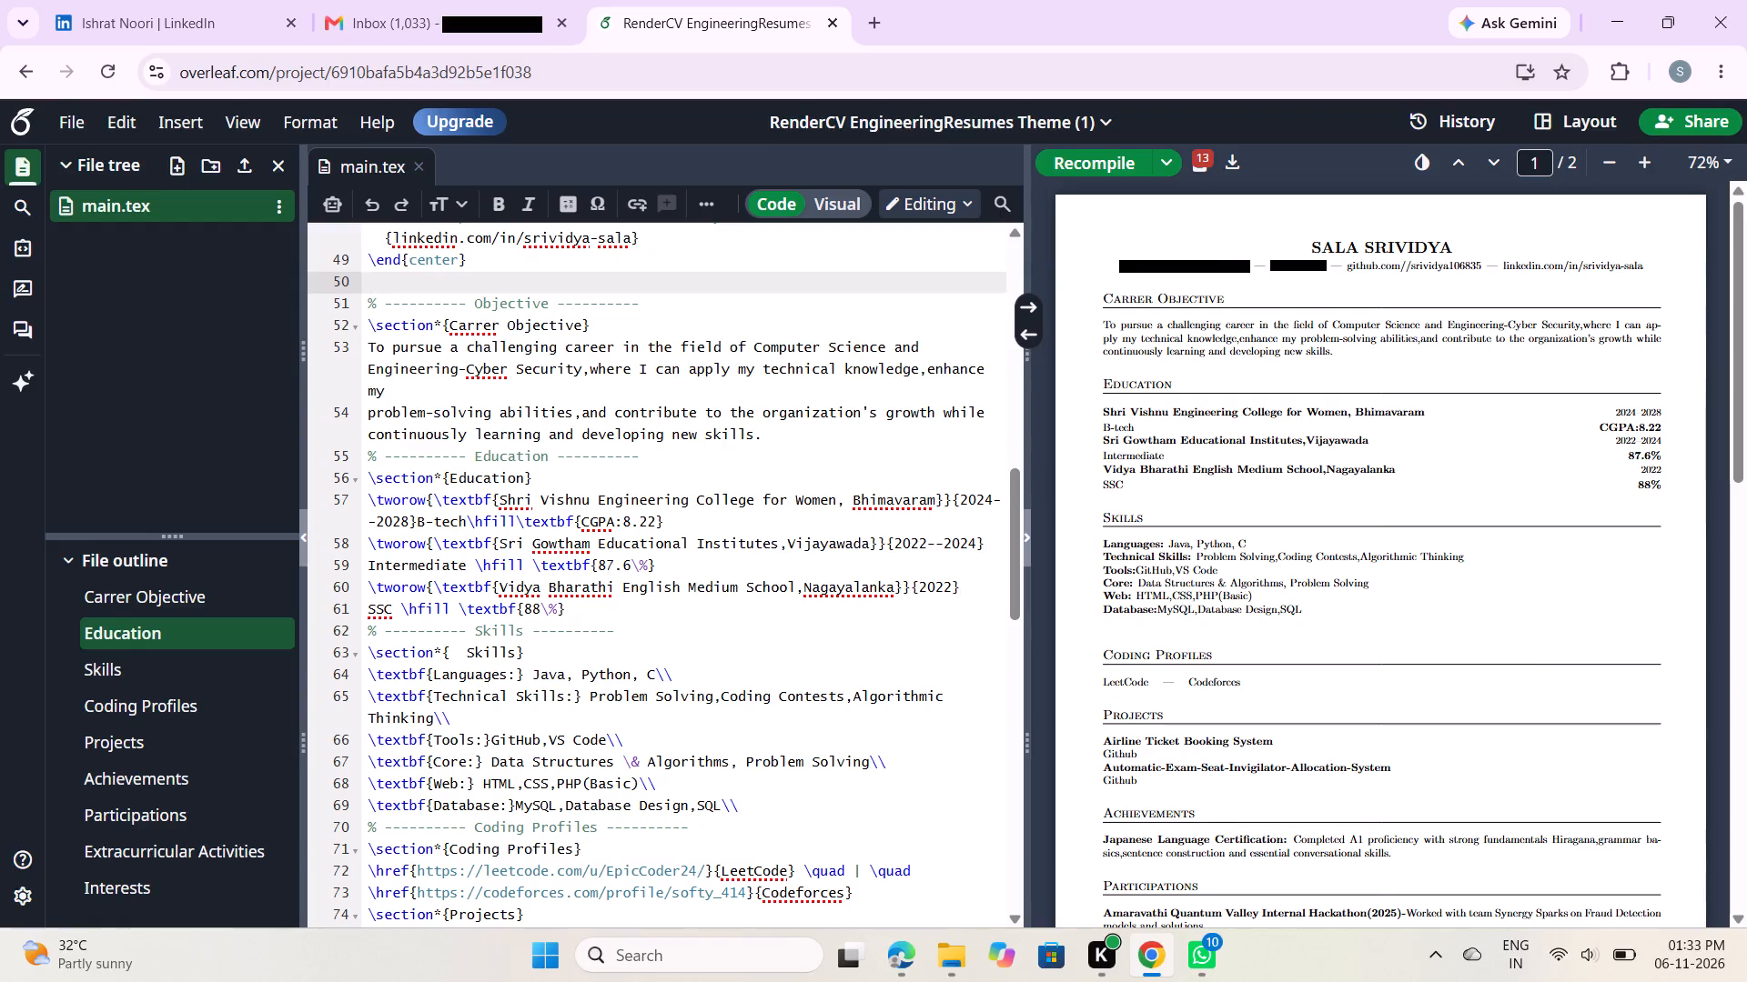
pyautogui.scroll(-1, 692, 628)
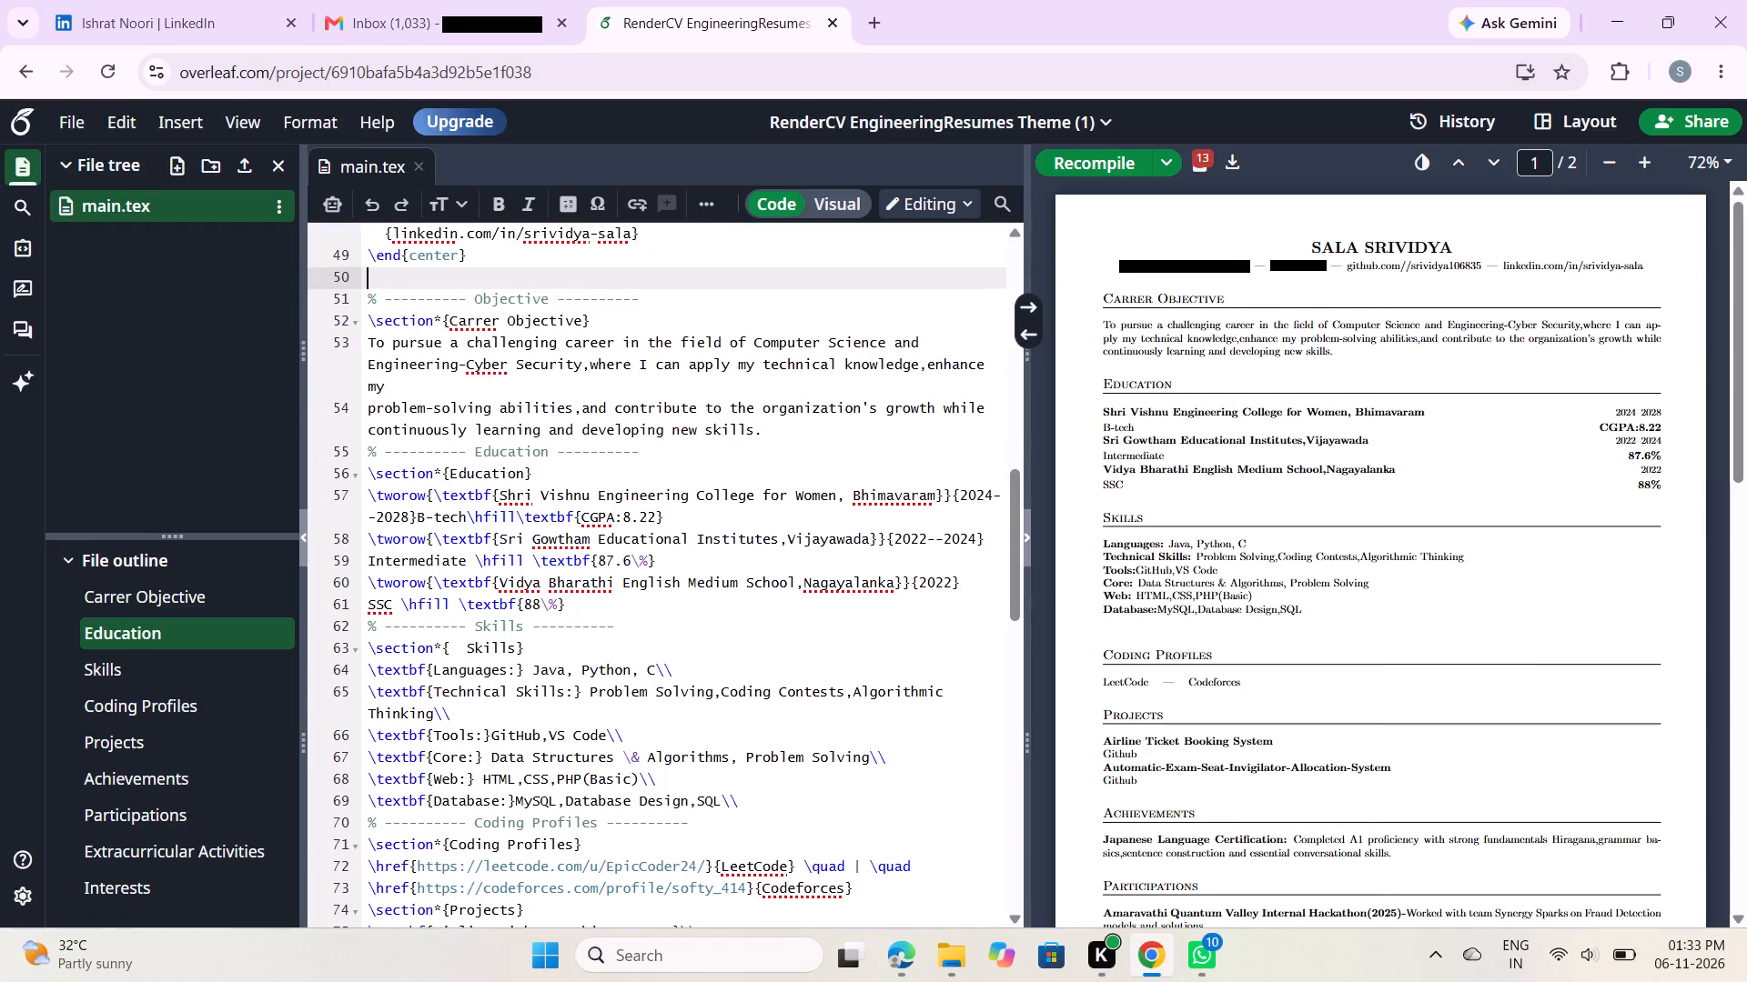
pyautogui.scroll(-2, 692, 628)
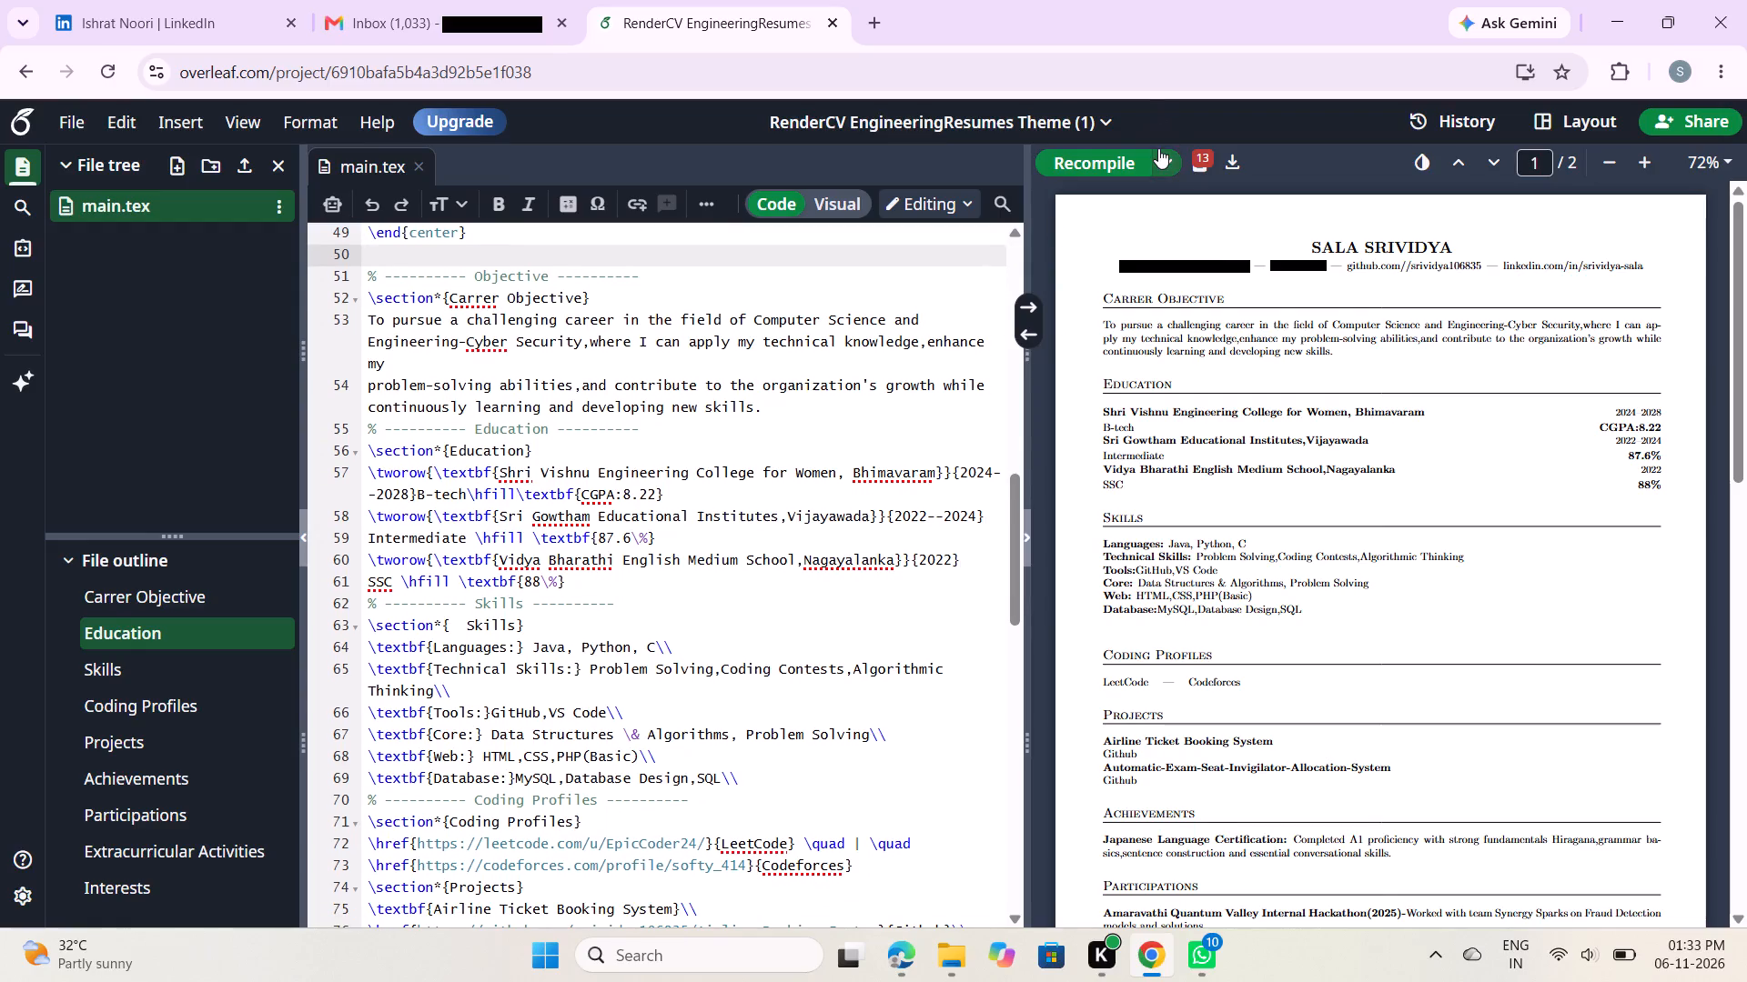
pyautogui.click(1103, 148)
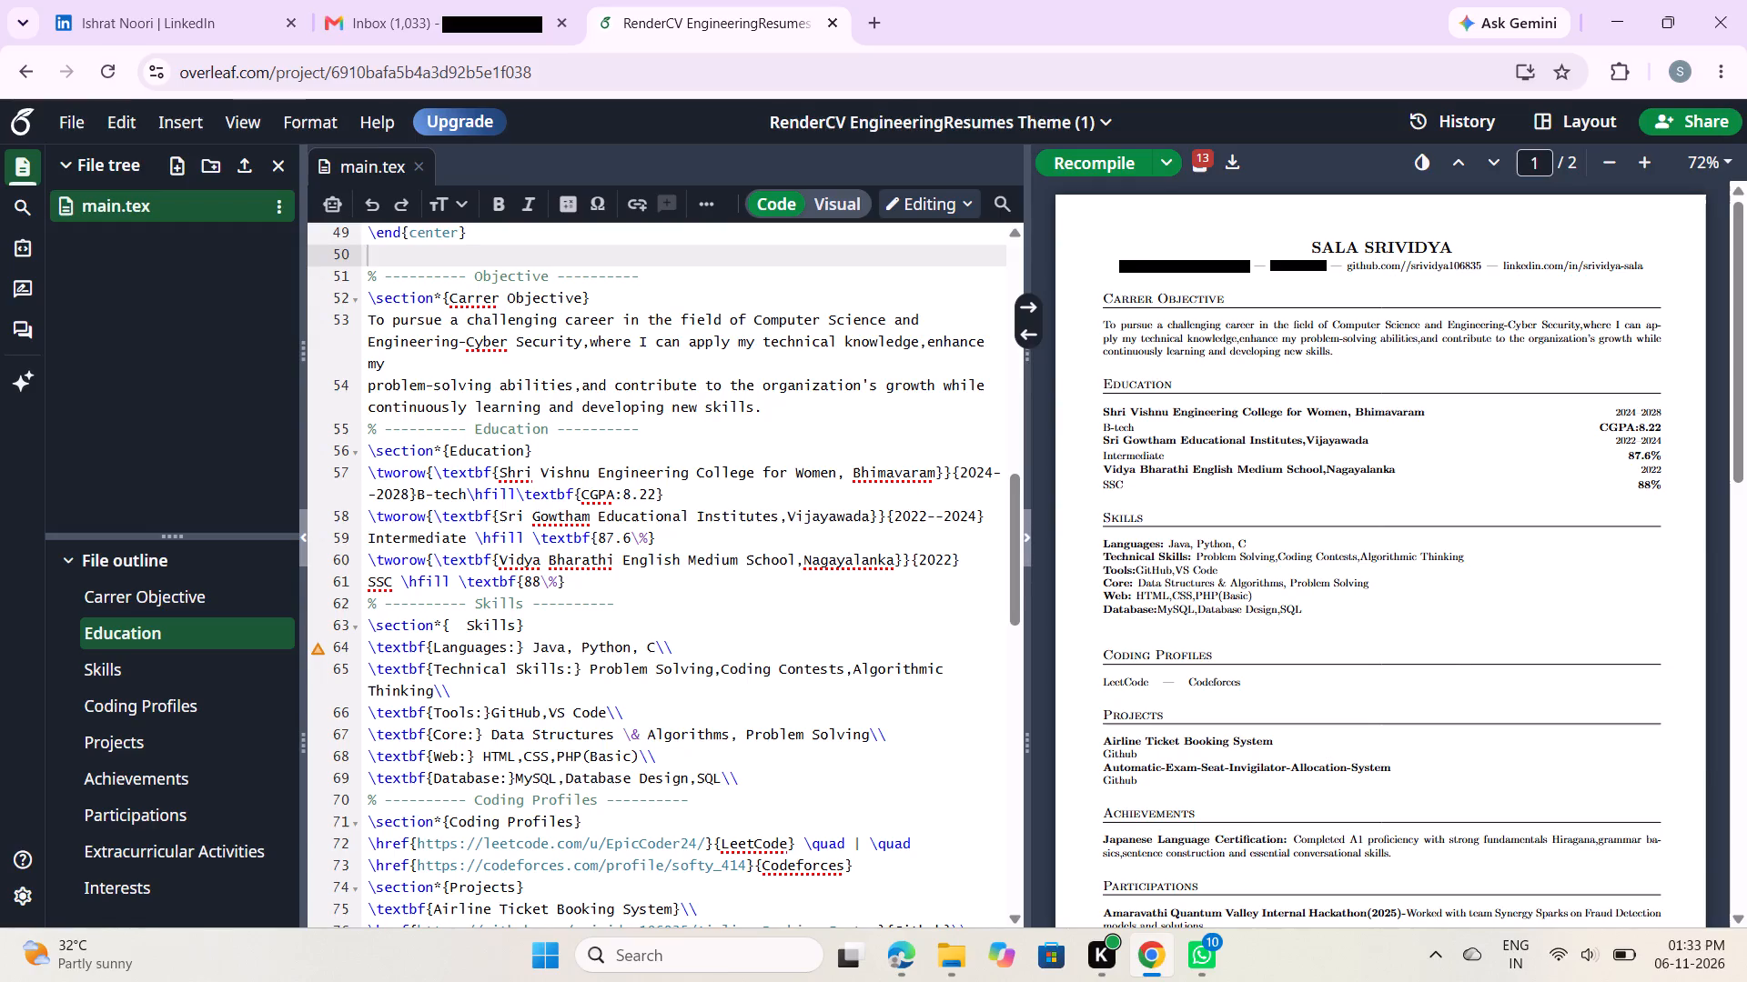
# Examine the resume's LaTeX source and both pages of the compiled preview, down to the Interests section.
pyautogui.scroll(1, 428, 284)
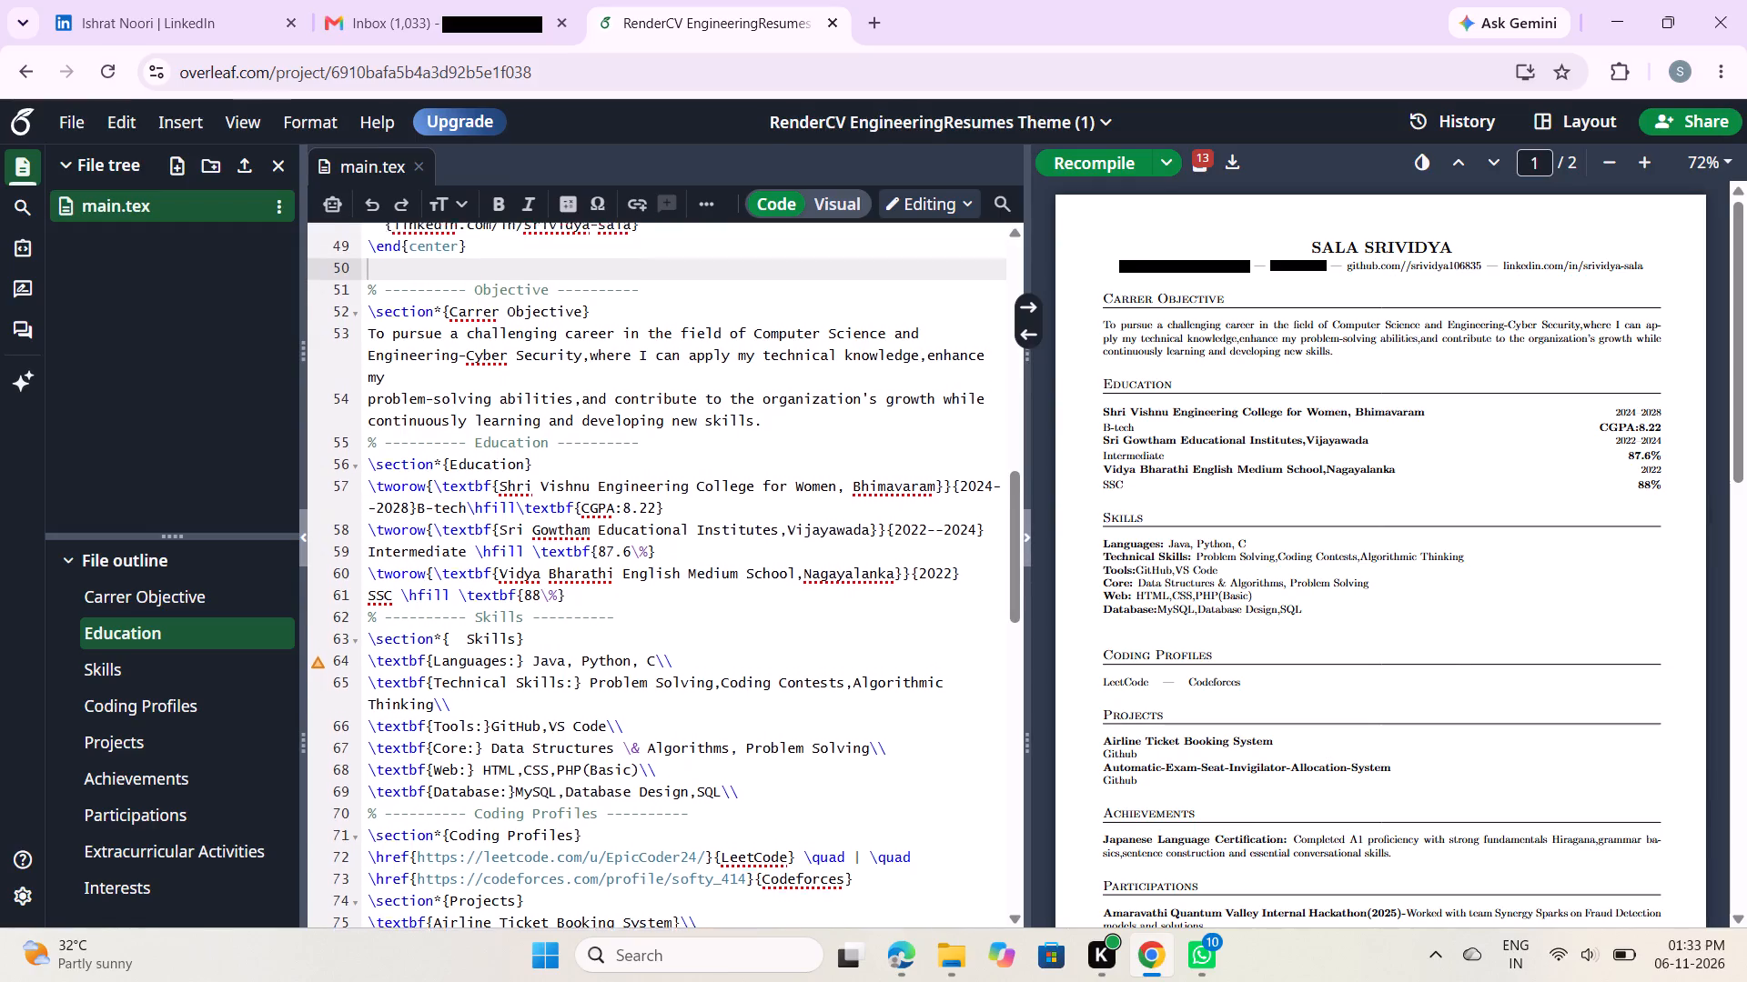
pyautogui.scroll(1, 428, 284)
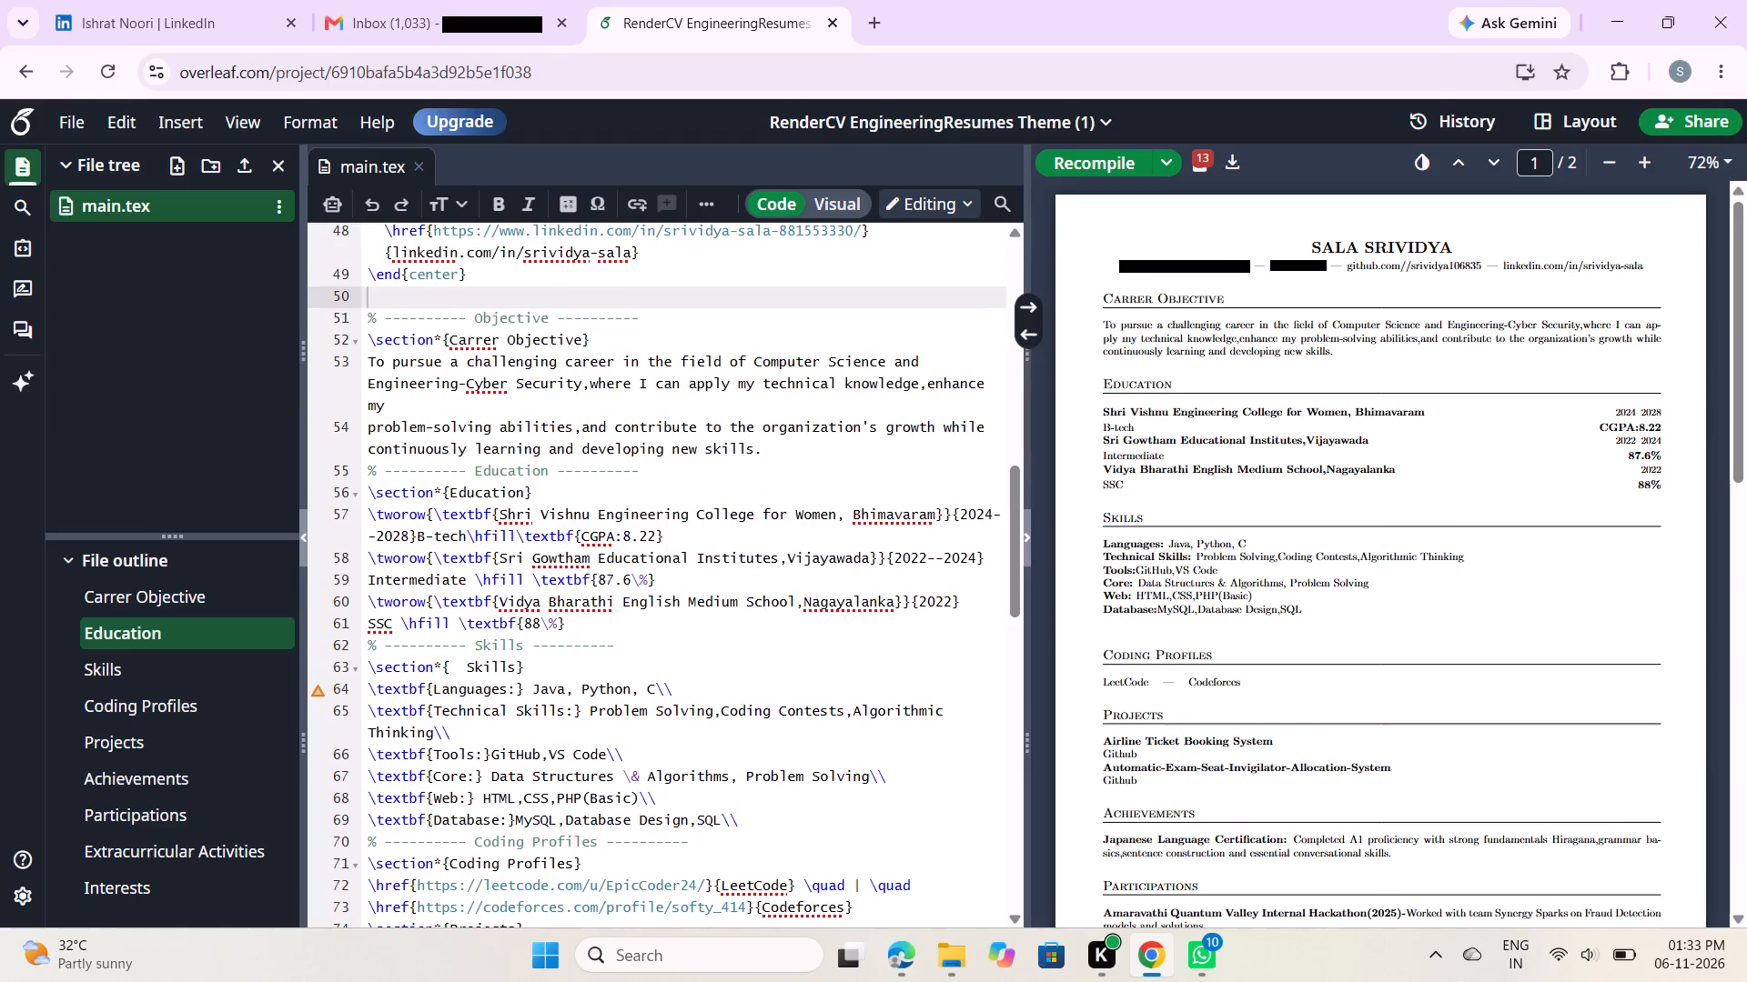
pyautogui.scroll(-3, 453, 432)
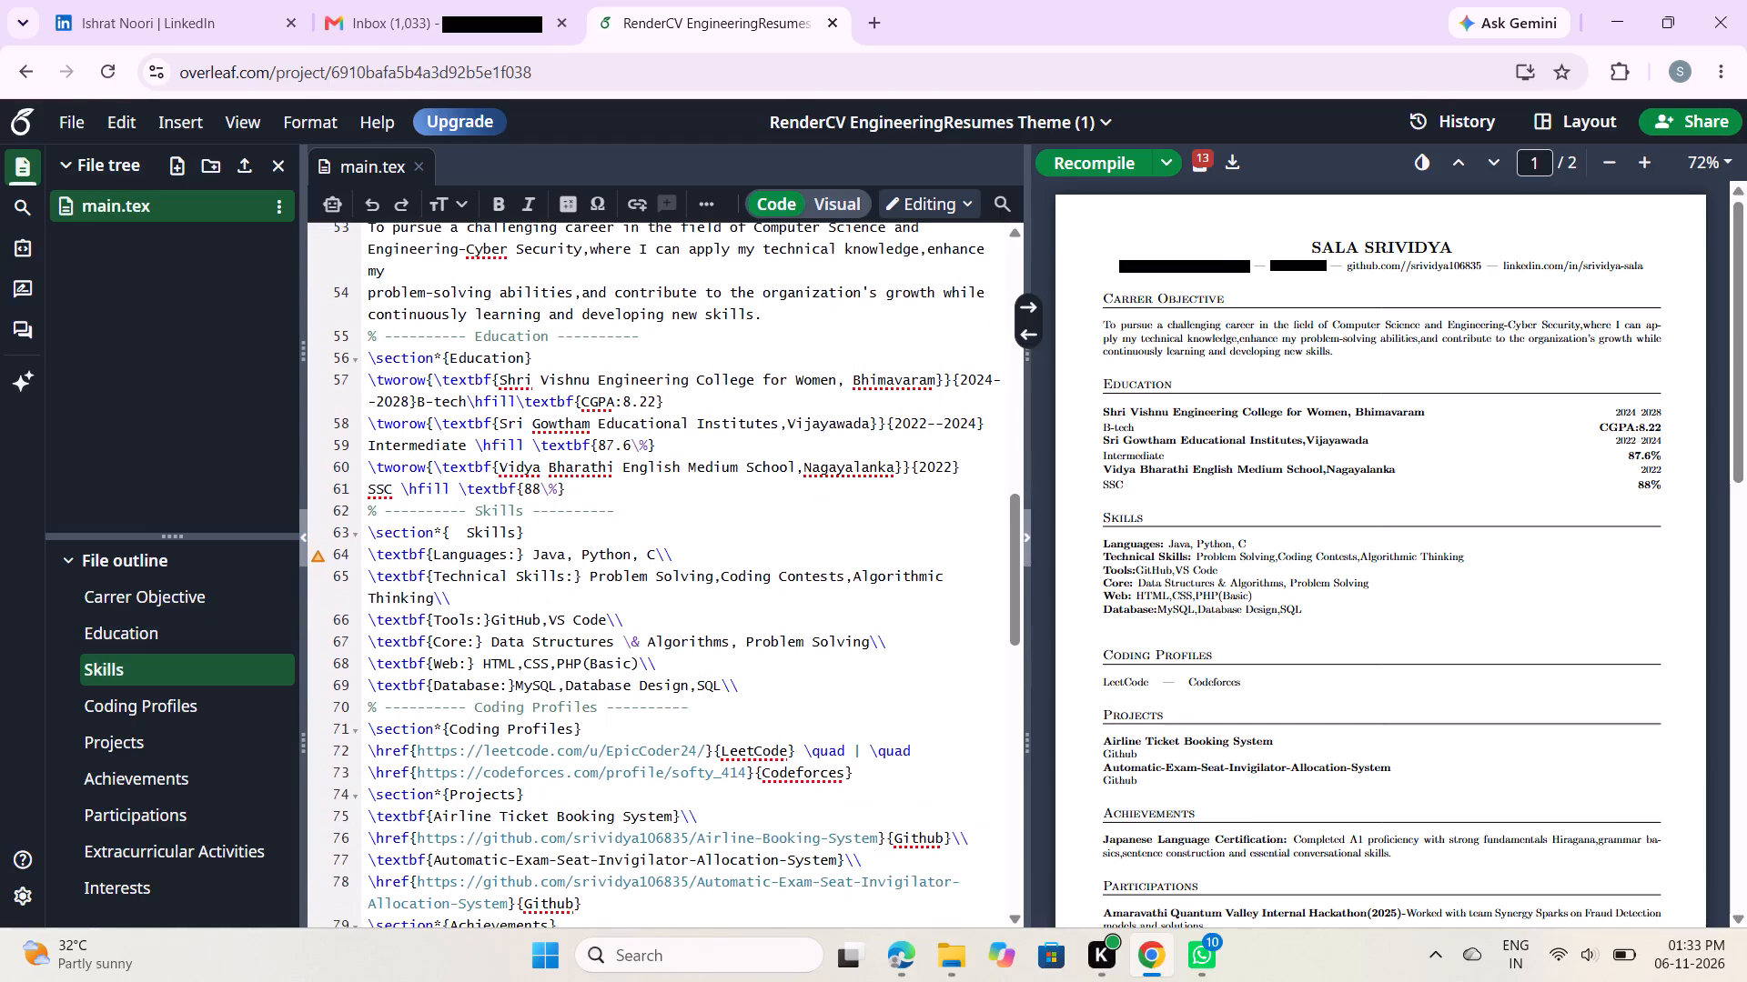
pyautogui.scroll(-1, 453, 432)
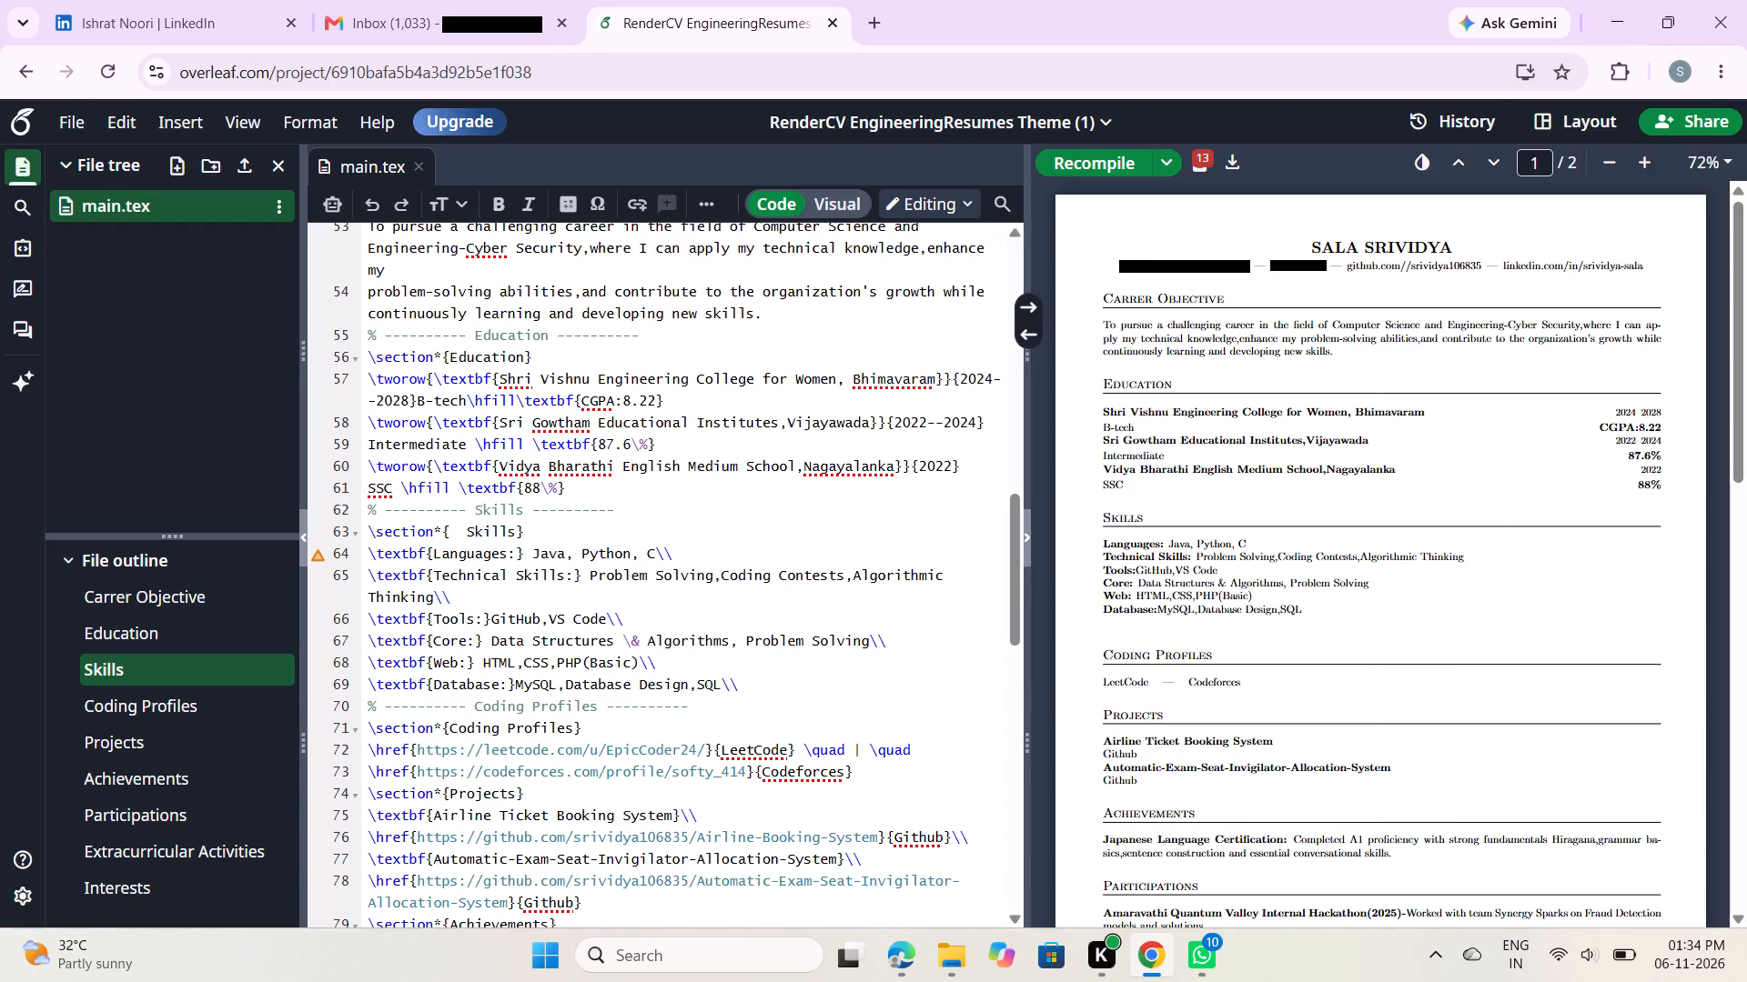
pyautogui.scroll(-1, 1469, 562)
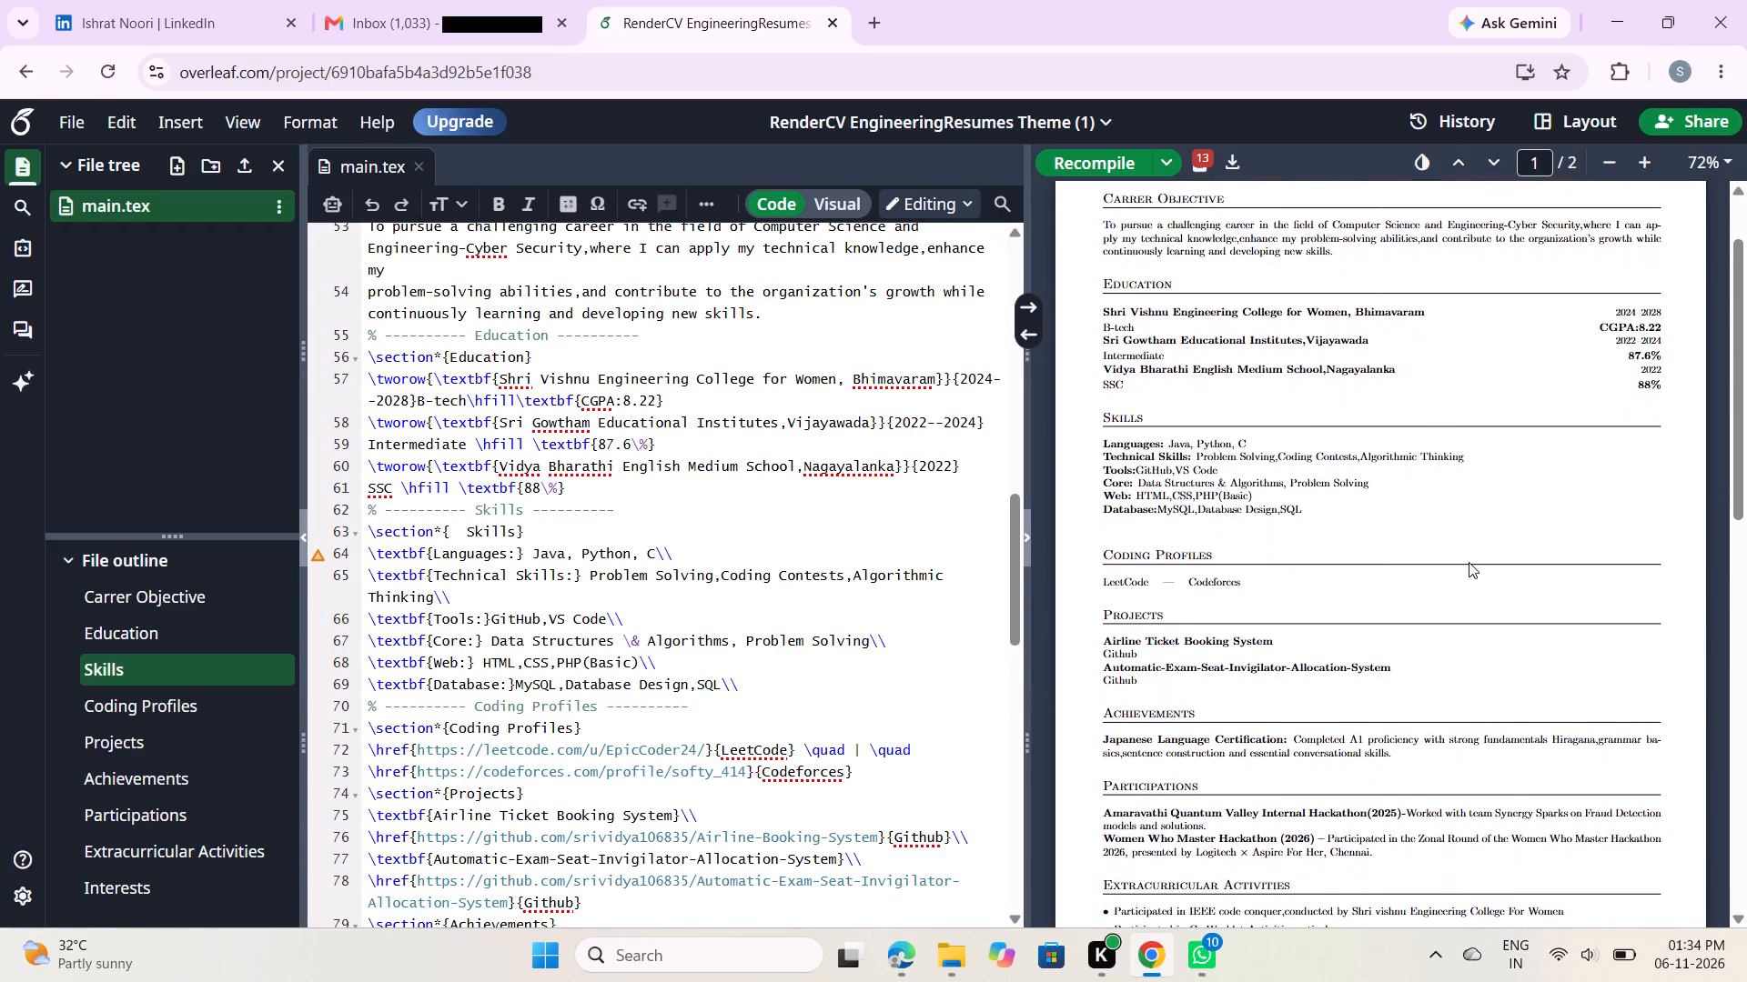
pyautogui.scroll(-1, 1469, 562)
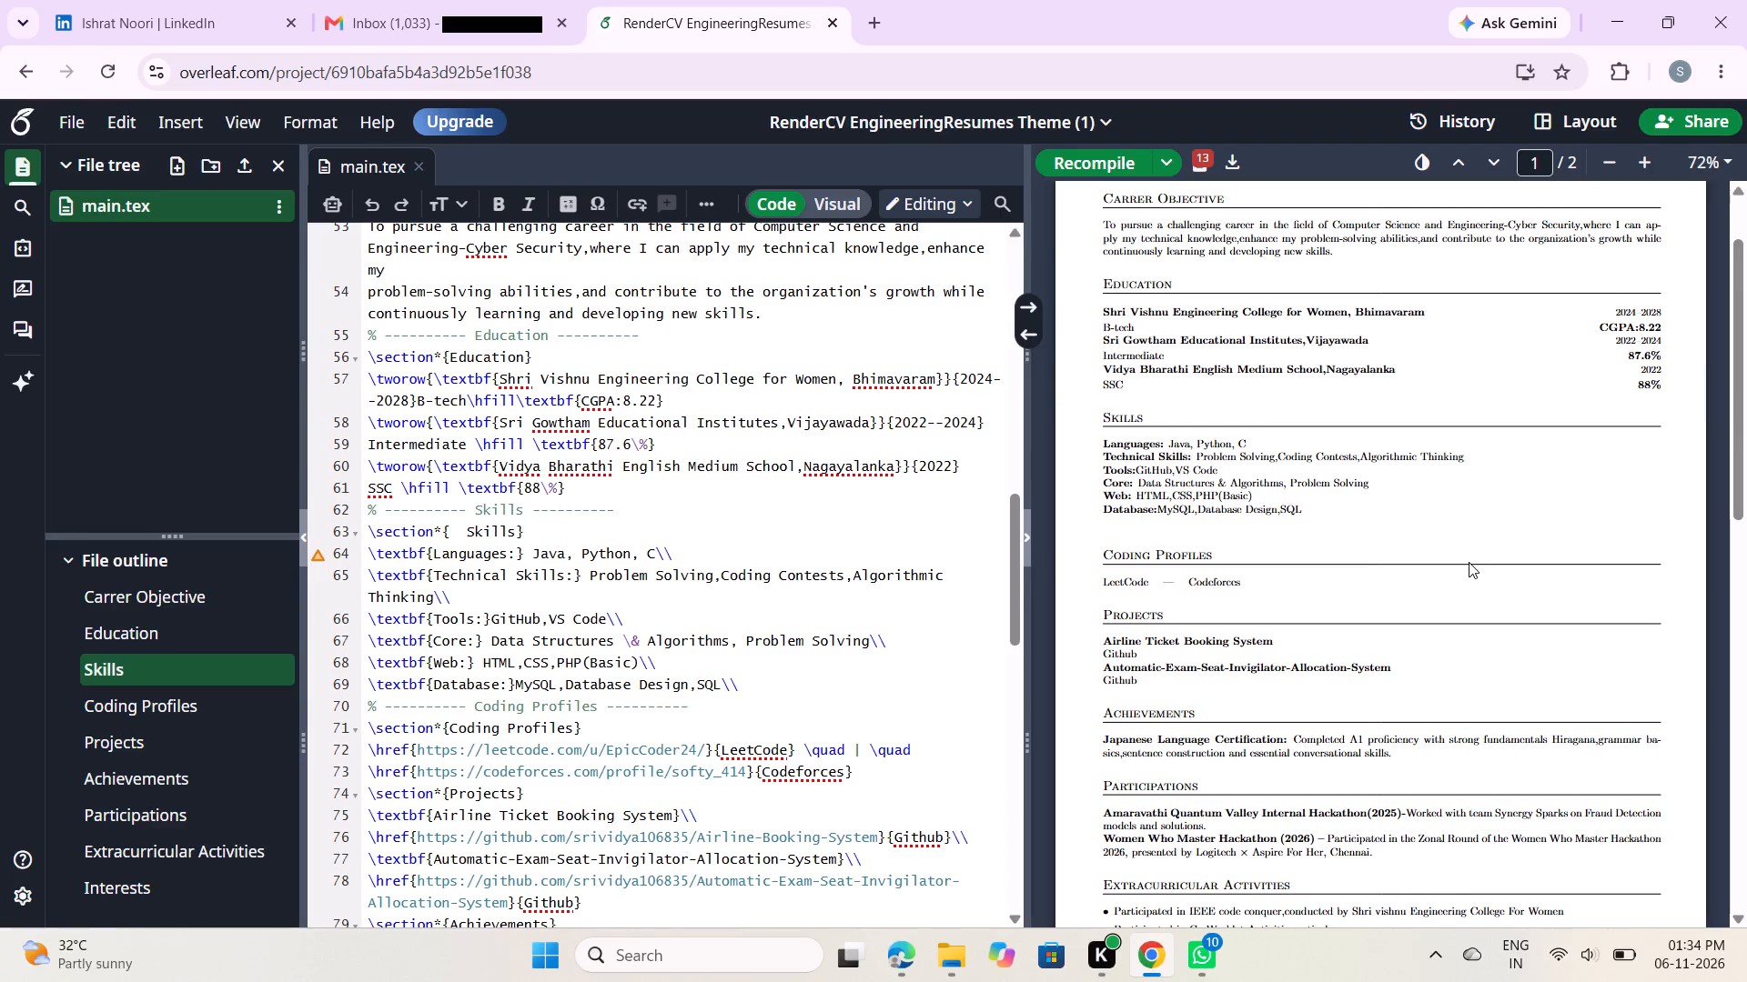
pyautogui.scroll(-2, 1469, 562)
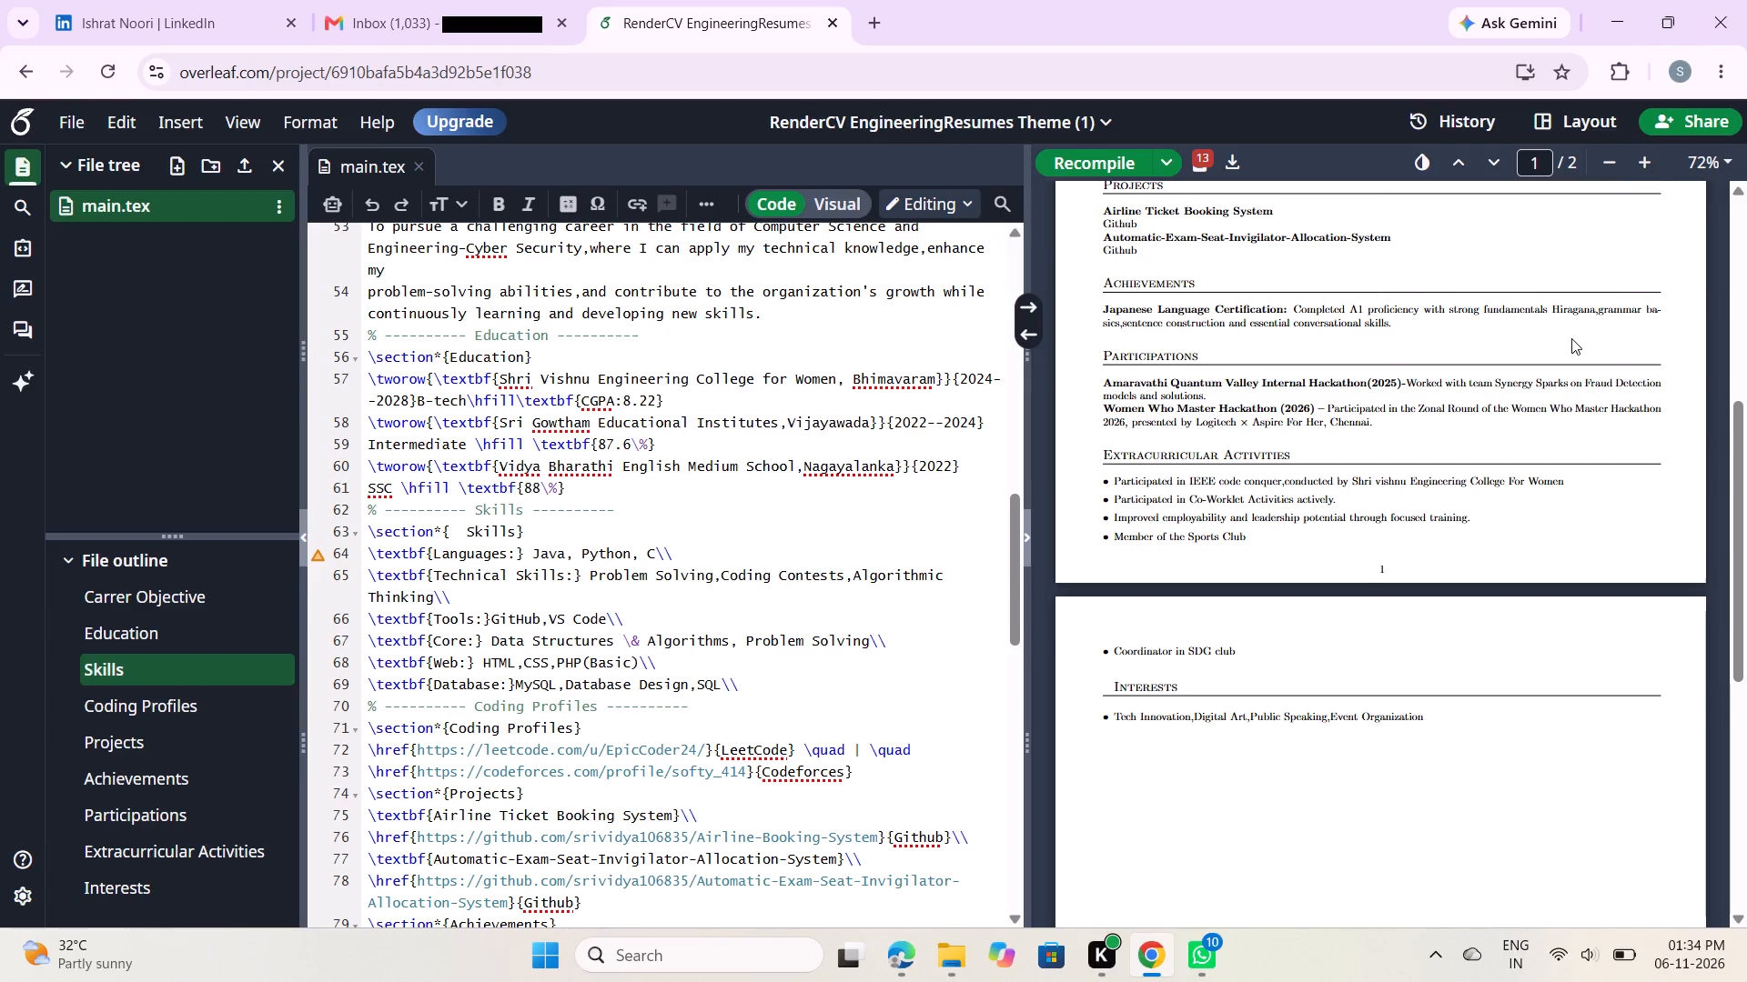
pyautogui.scroll(3, 1571, 338)
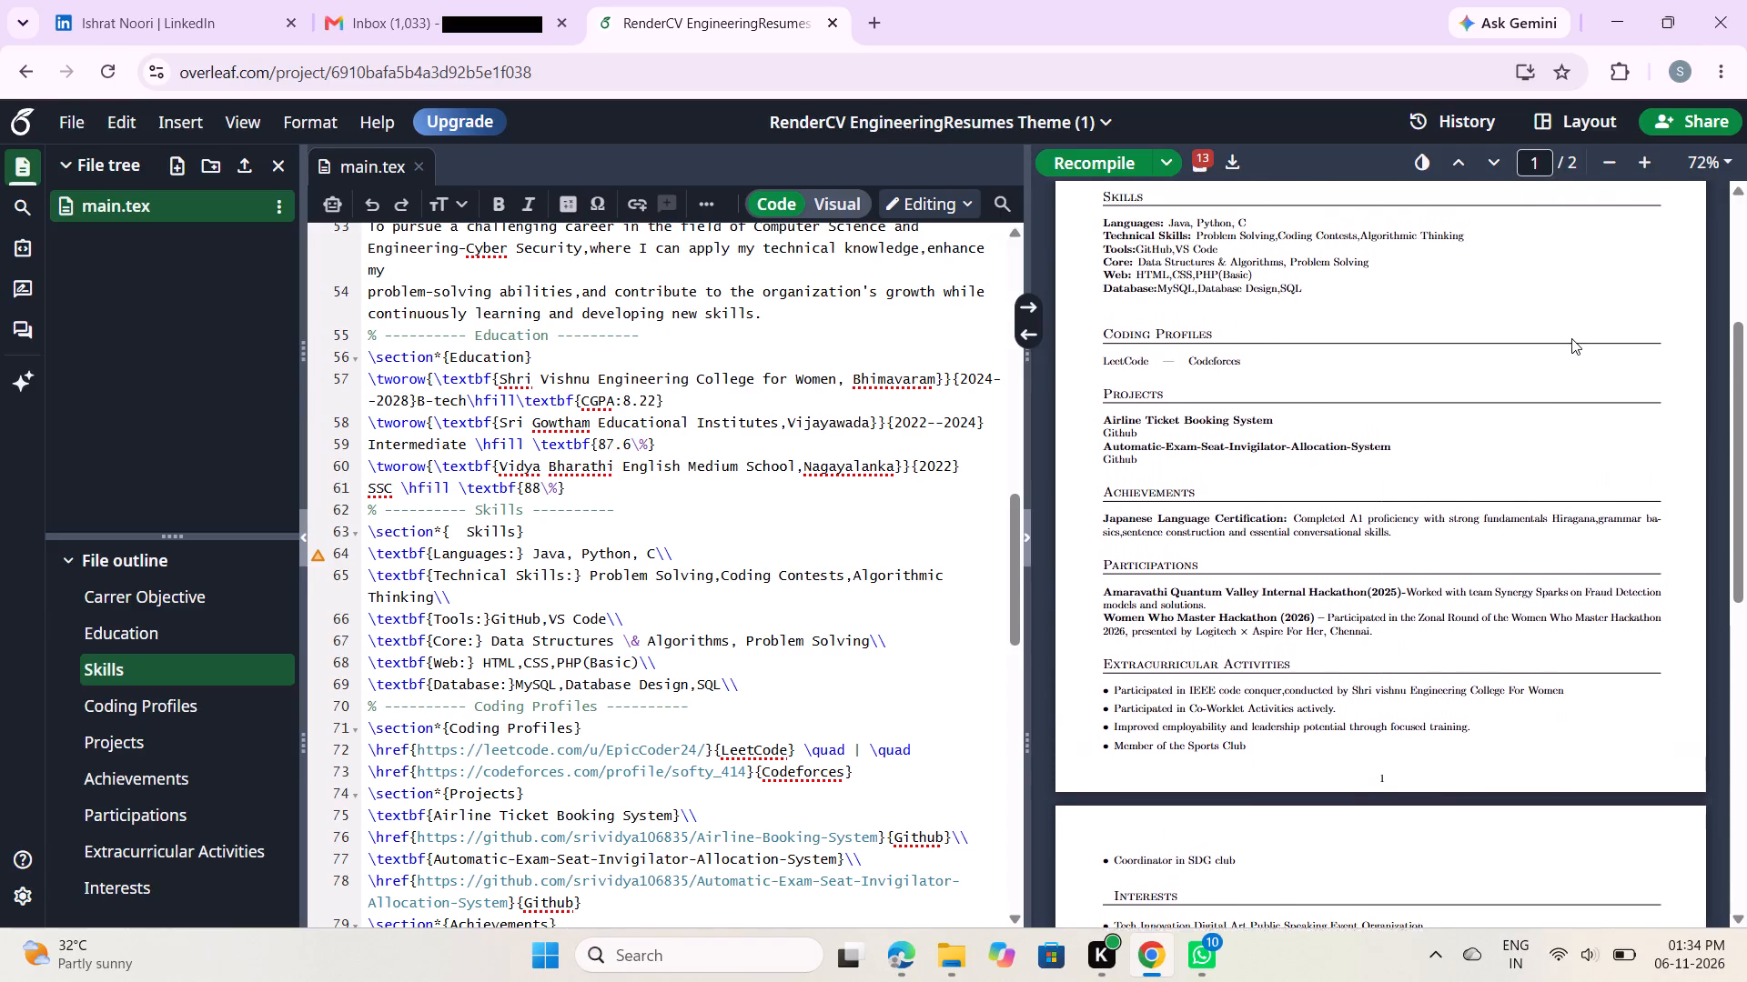
pyautogui.scroll(1, 1571, 338)
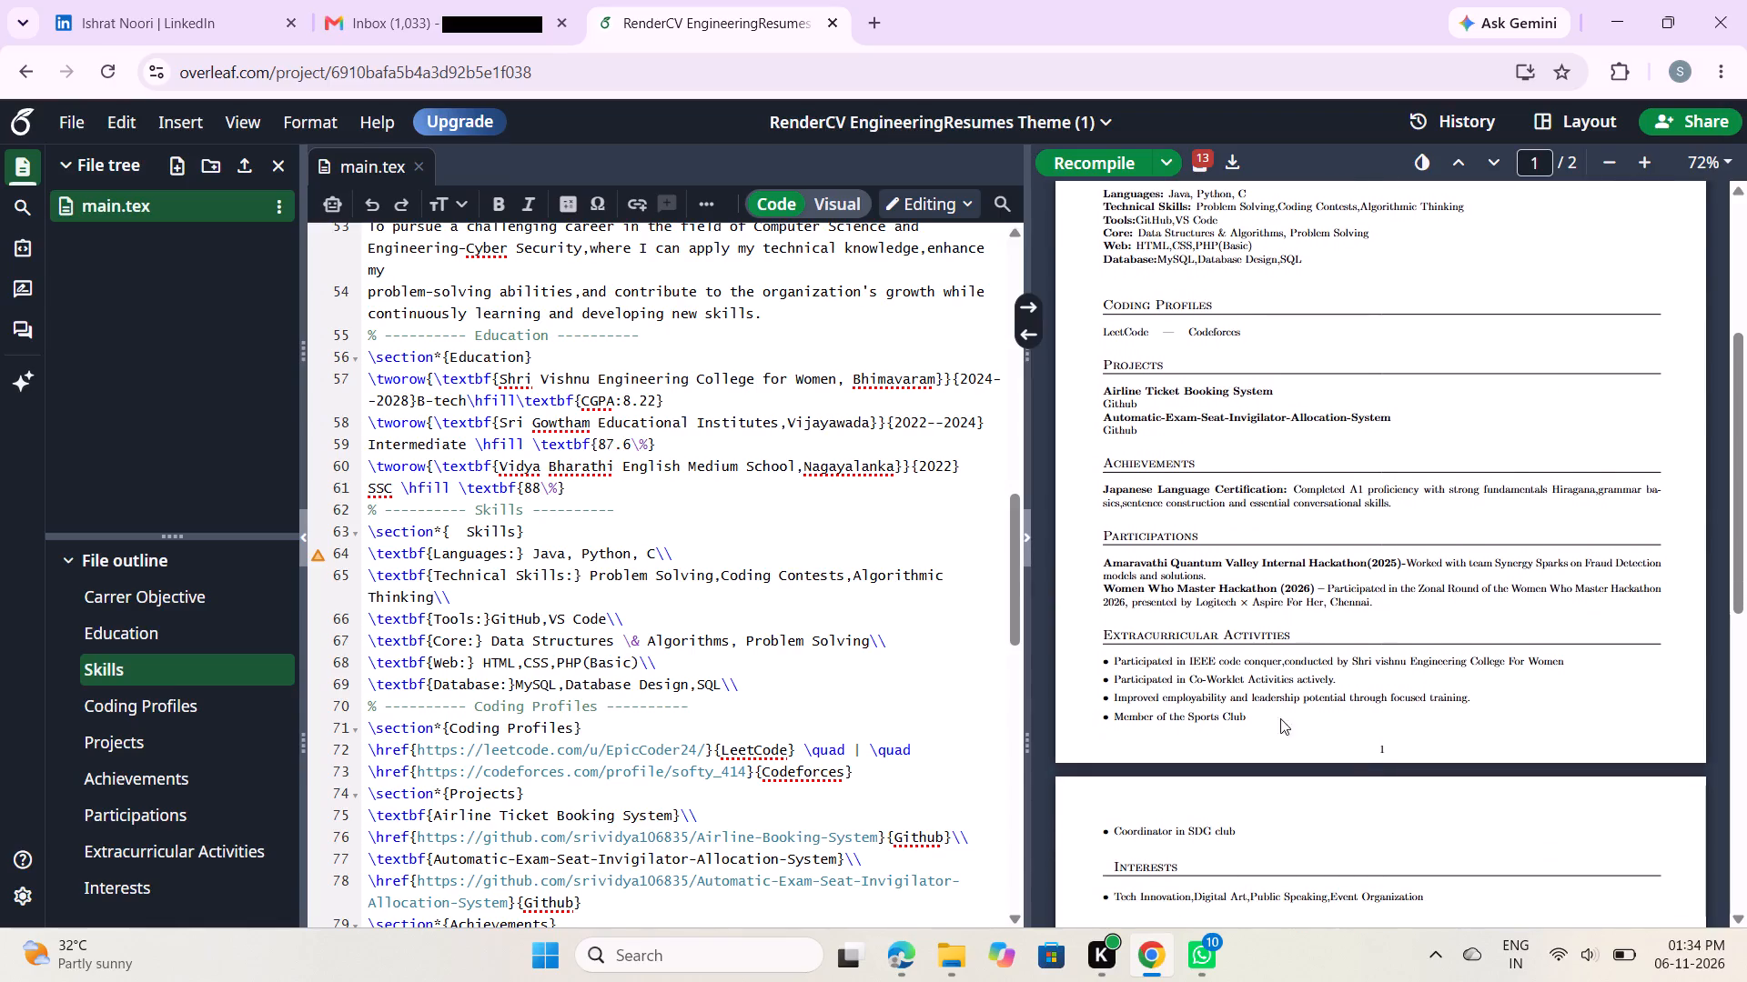
# In the Extracurricular Activities list, replace "Club" with "Cummity" in the "Member of the Sports Club" item.
pyautogui.scroll(-1, 845, 736)
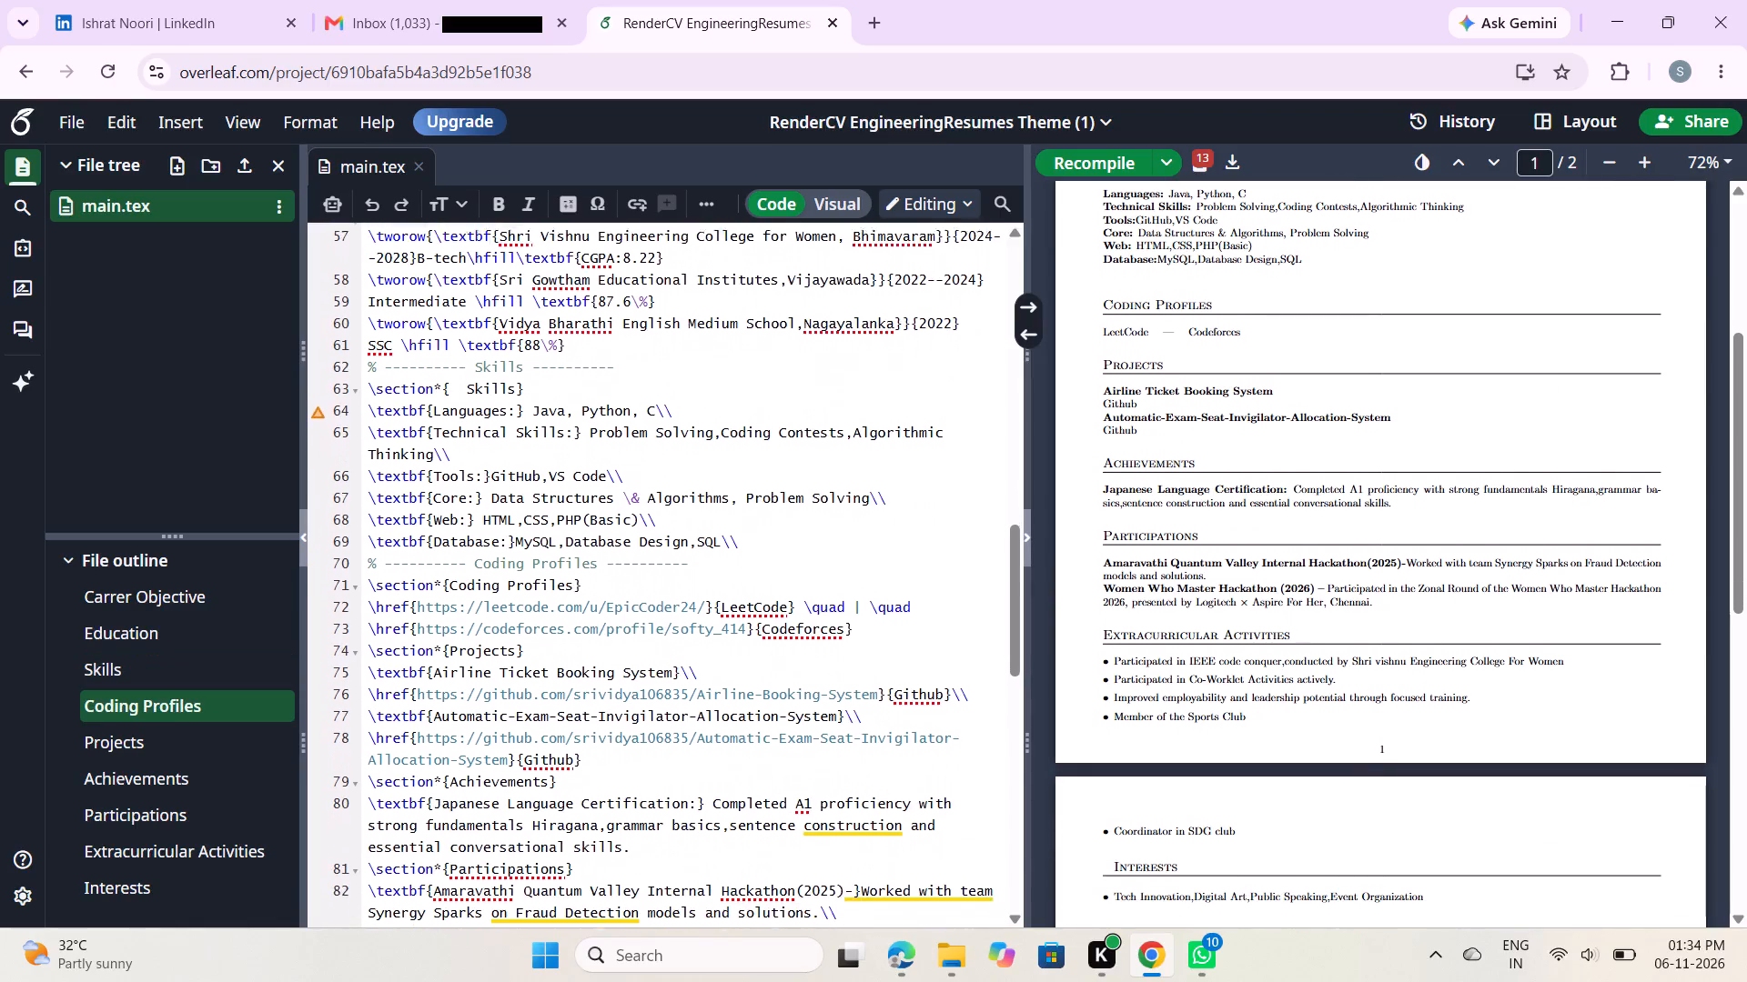
pyautogui.scroll(-4, 845, 736)
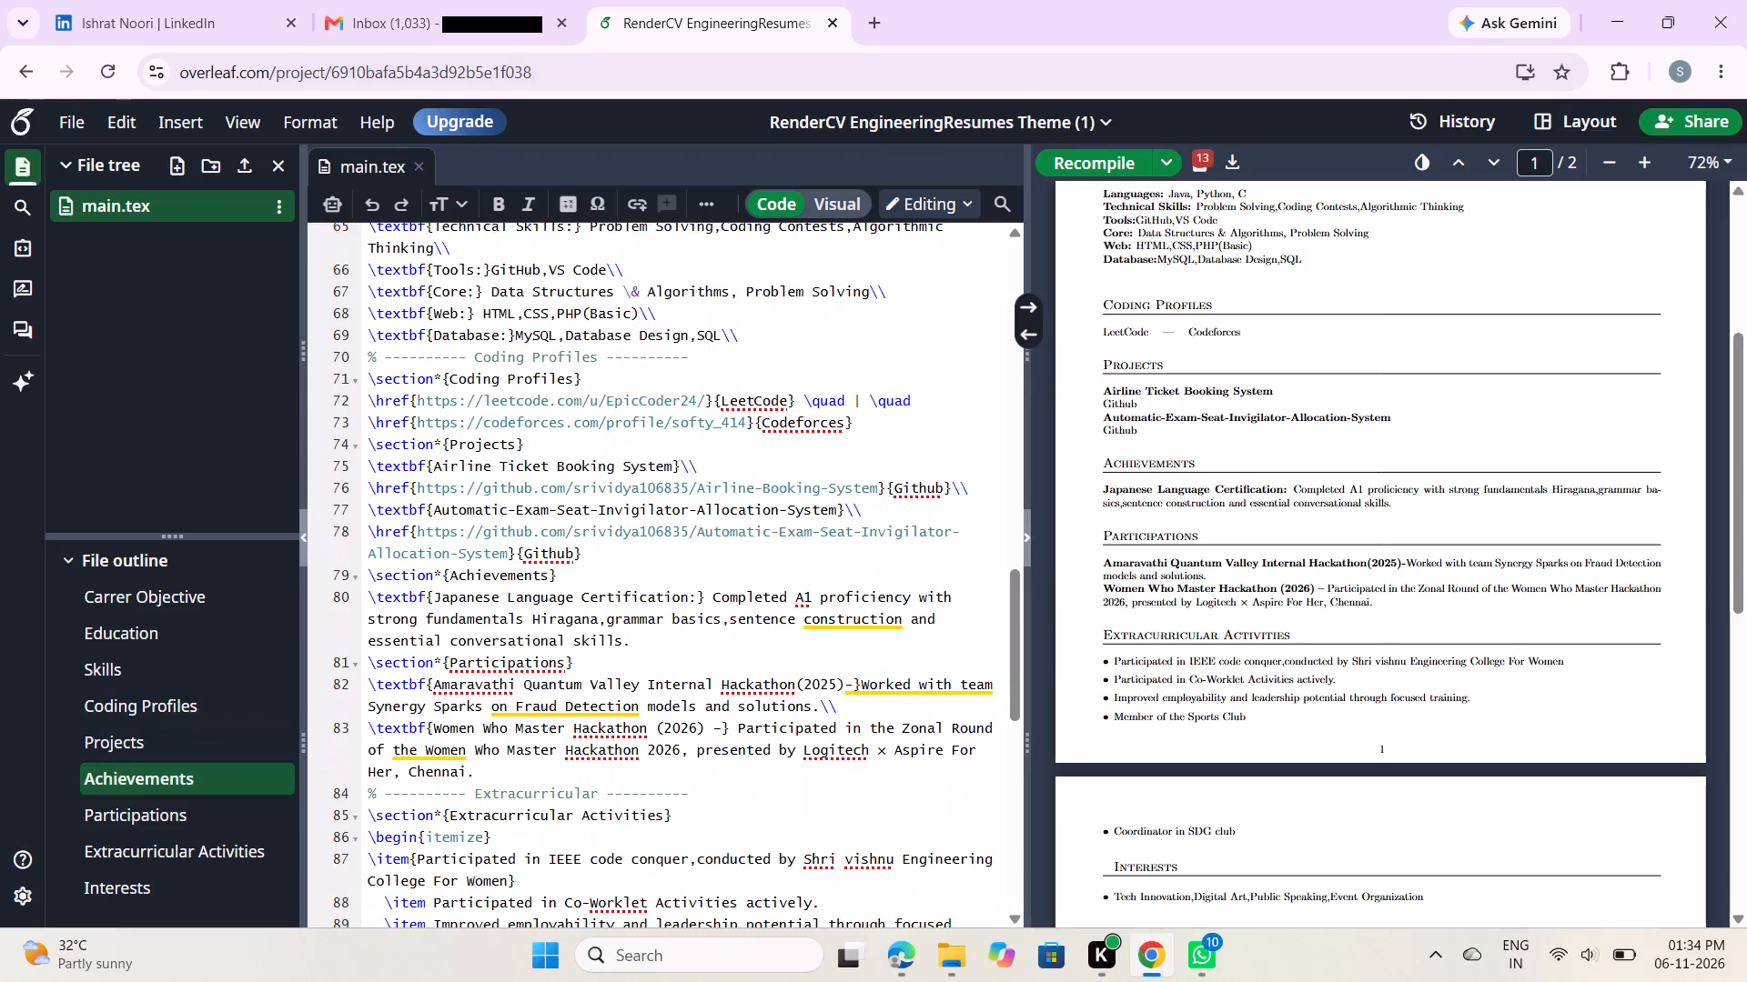
pyautogui.scroll(-4, 845, 736)
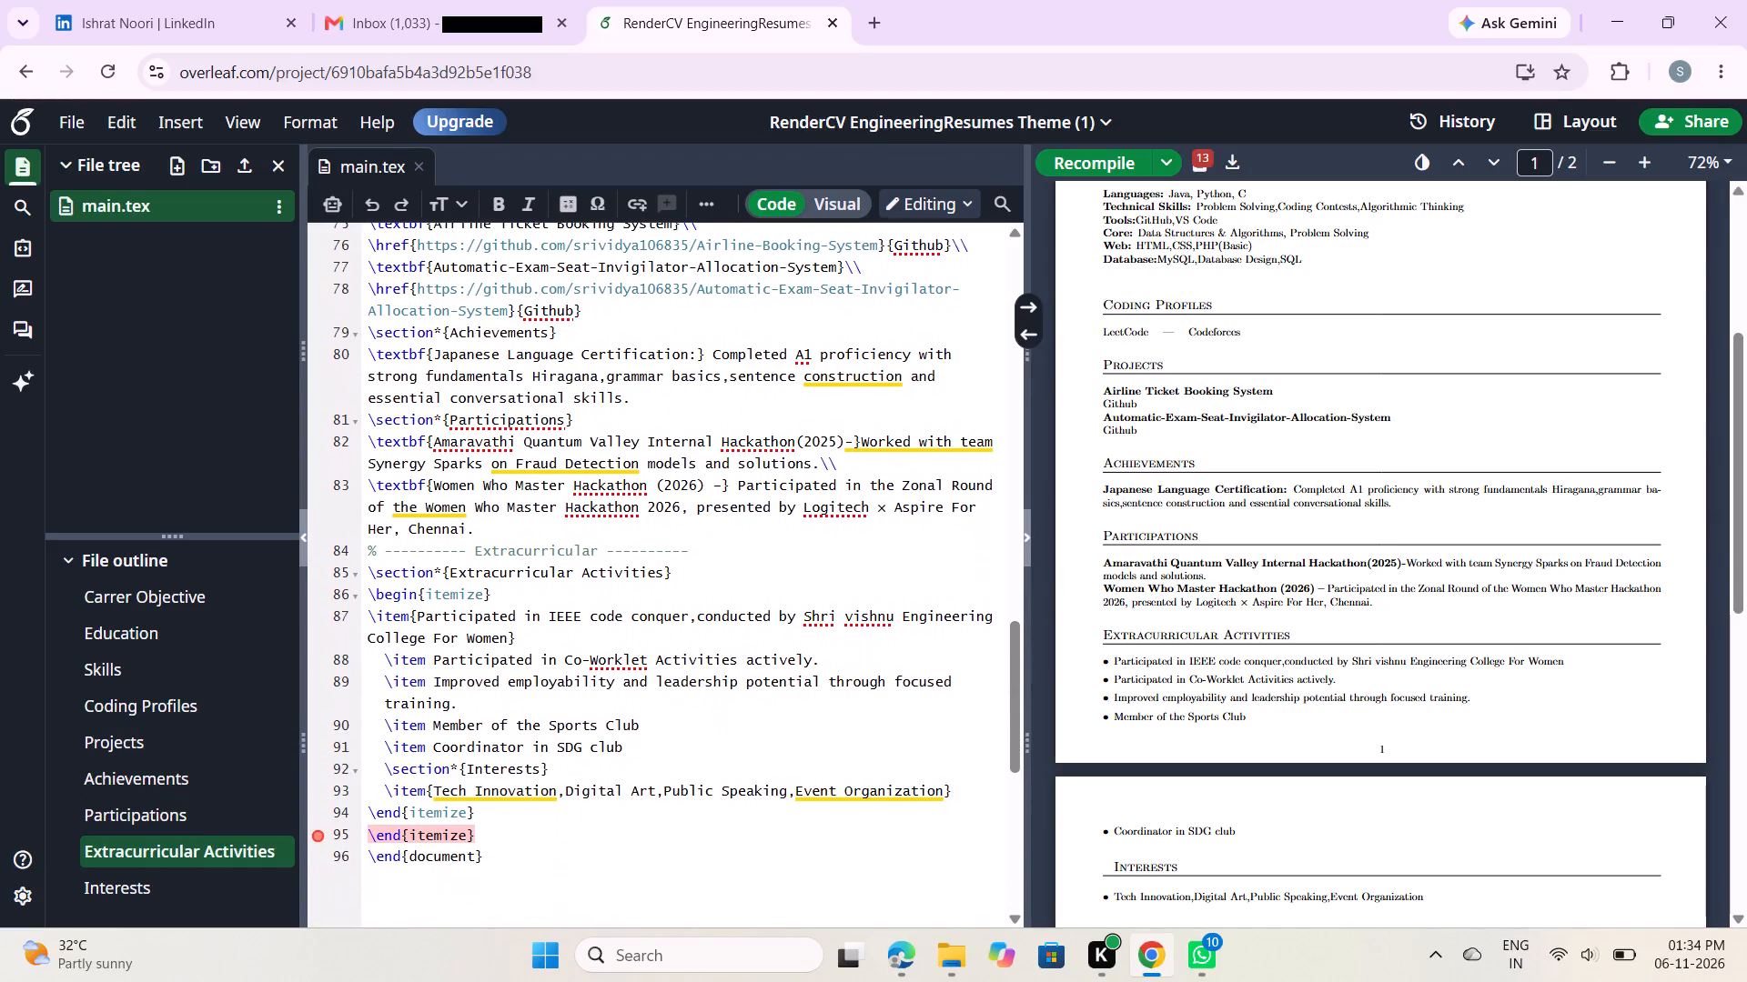
pyautogui.click(641, 724)
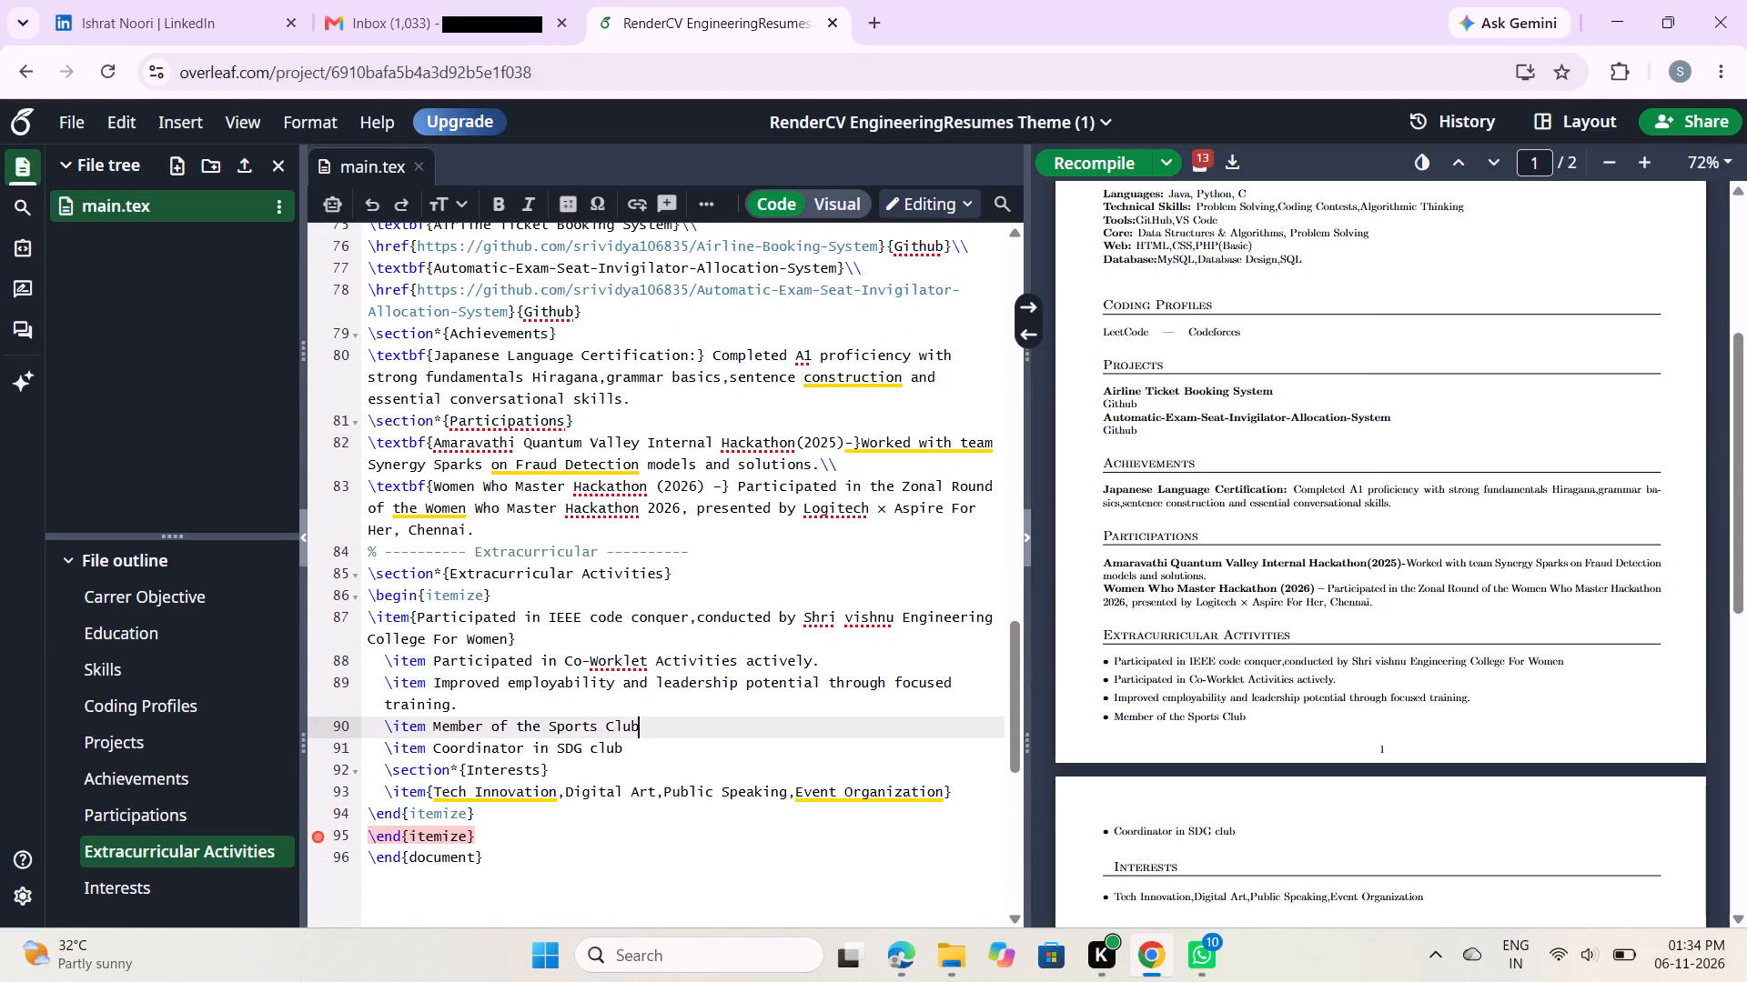
pyautogui.press('BackSpace')
pyautogui.press('BackSpace')
pyautogui.press('BackSpace')
pyautogui.press('BackSpace')
pyautogui.hotkey('shift', 'c')
pyautogui.press('u')
pyautogui.write('mm')
pyautogui.write('ety')
pyautogui.press('BackSpace')
pyautogui.press('BackSpace')
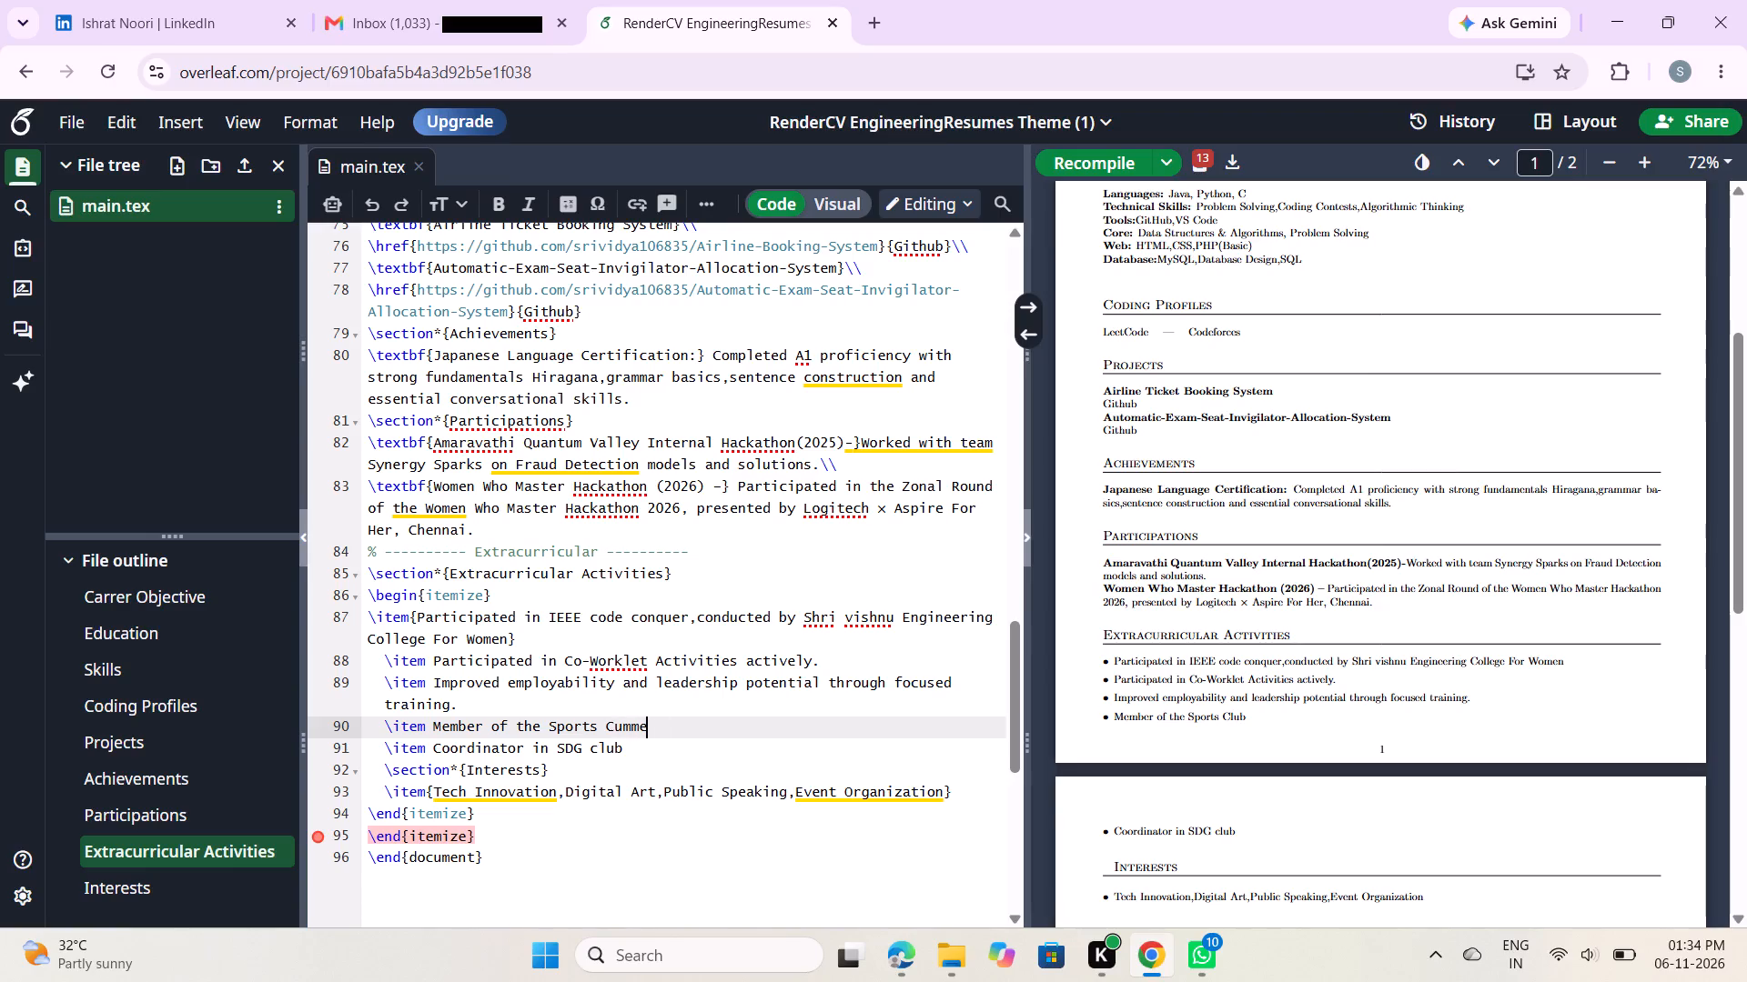
pyautogui.press('BackSpace')
pyautogui.write('ity')
# Correct "Cummity" to "Community" in the Sports item of the Extracurricular Activities list, and recompile the resume.
pyautogui.press('BackSpace')
pyautogui.press('BackSpace')
pyautogui.press('BackSpace')
pyautogui.press('BackSpace')
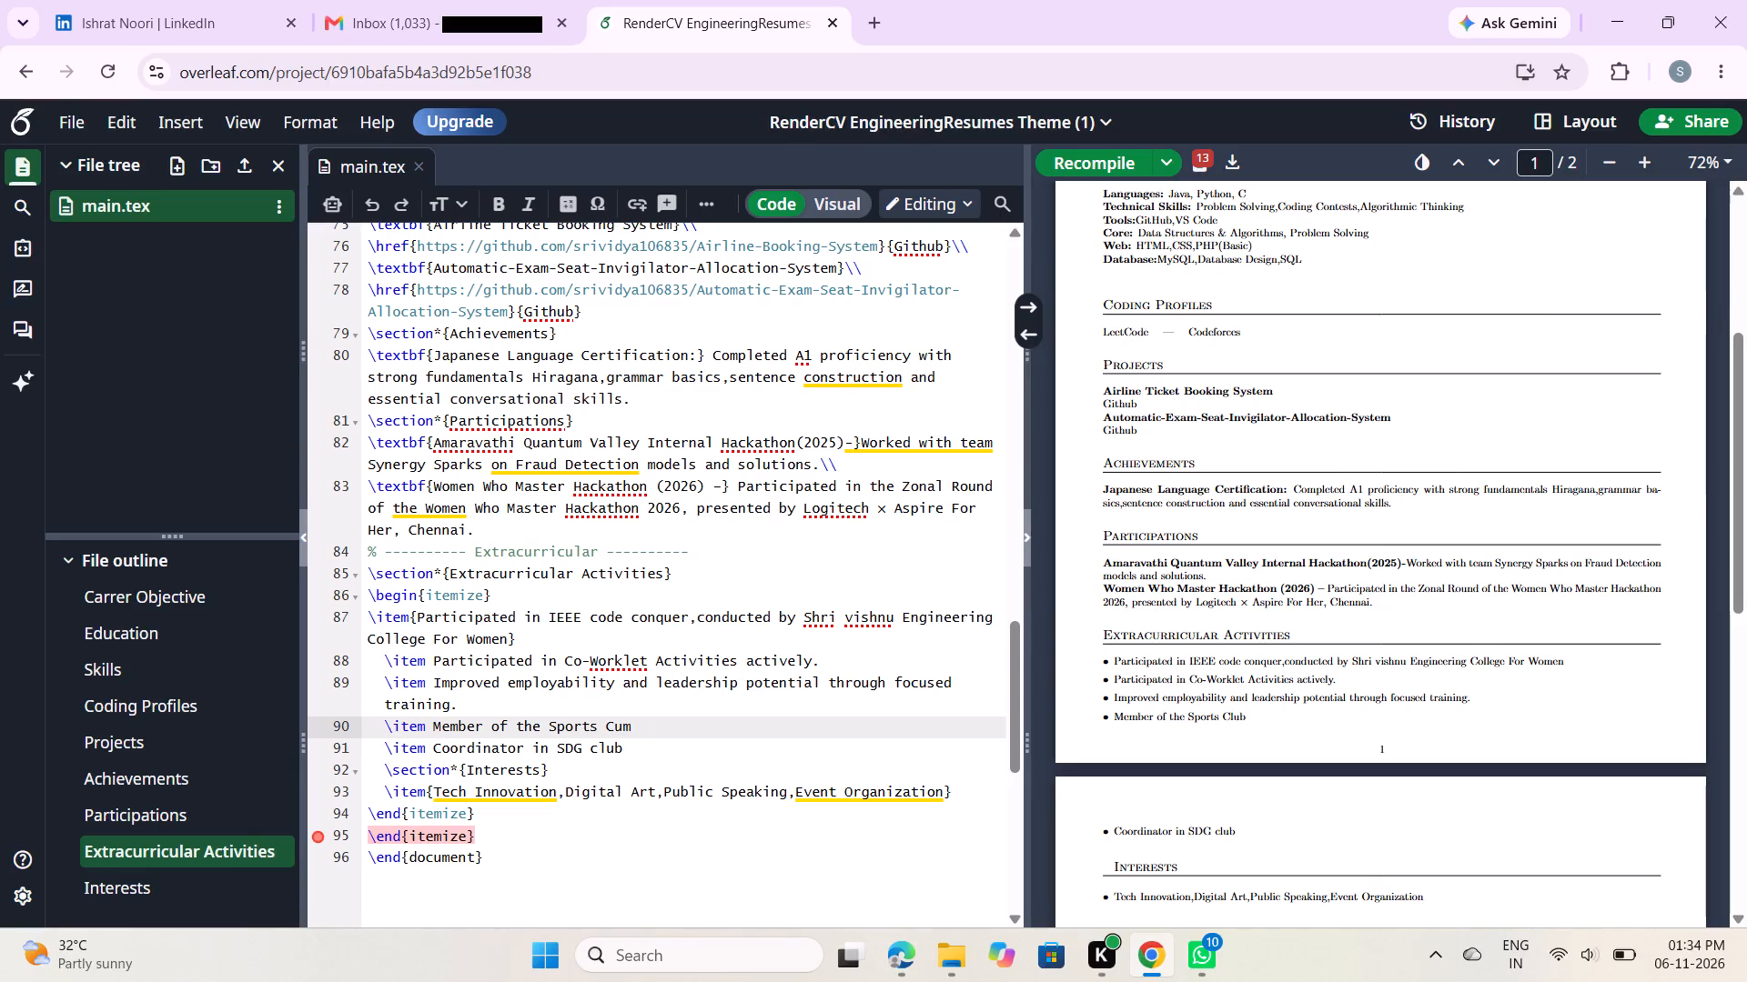
pyautogui.press('BackSpace')
pyautogui.press('BackSpace')
pyautogui.press('BackSpace')
pyautogui.press('BackSpace')
pyautogui.press('BackSpace')
pyautogui.press('BackSpace')
pyautogui.press('BackSpace')
pyautogui.press('BackSpace')
pyautogui.press('BackSpace')
pyautogui.press('BackSpace')
pyautogui.press('BackSpace')
pyautogui.press('BackSpace')
pyautogui.press('BackSpace')
pyautogui.press('BackSpace')
pyautogui.press('BackSpace')
pyautogui.press('BackSpace')
pyautogui.press('BackSpace')
pyautogui.press('BackSpace')
pyautogui.press('BackSpace')
pyautogui.press('BackSpace')
pyautogui.press('BackSpace')
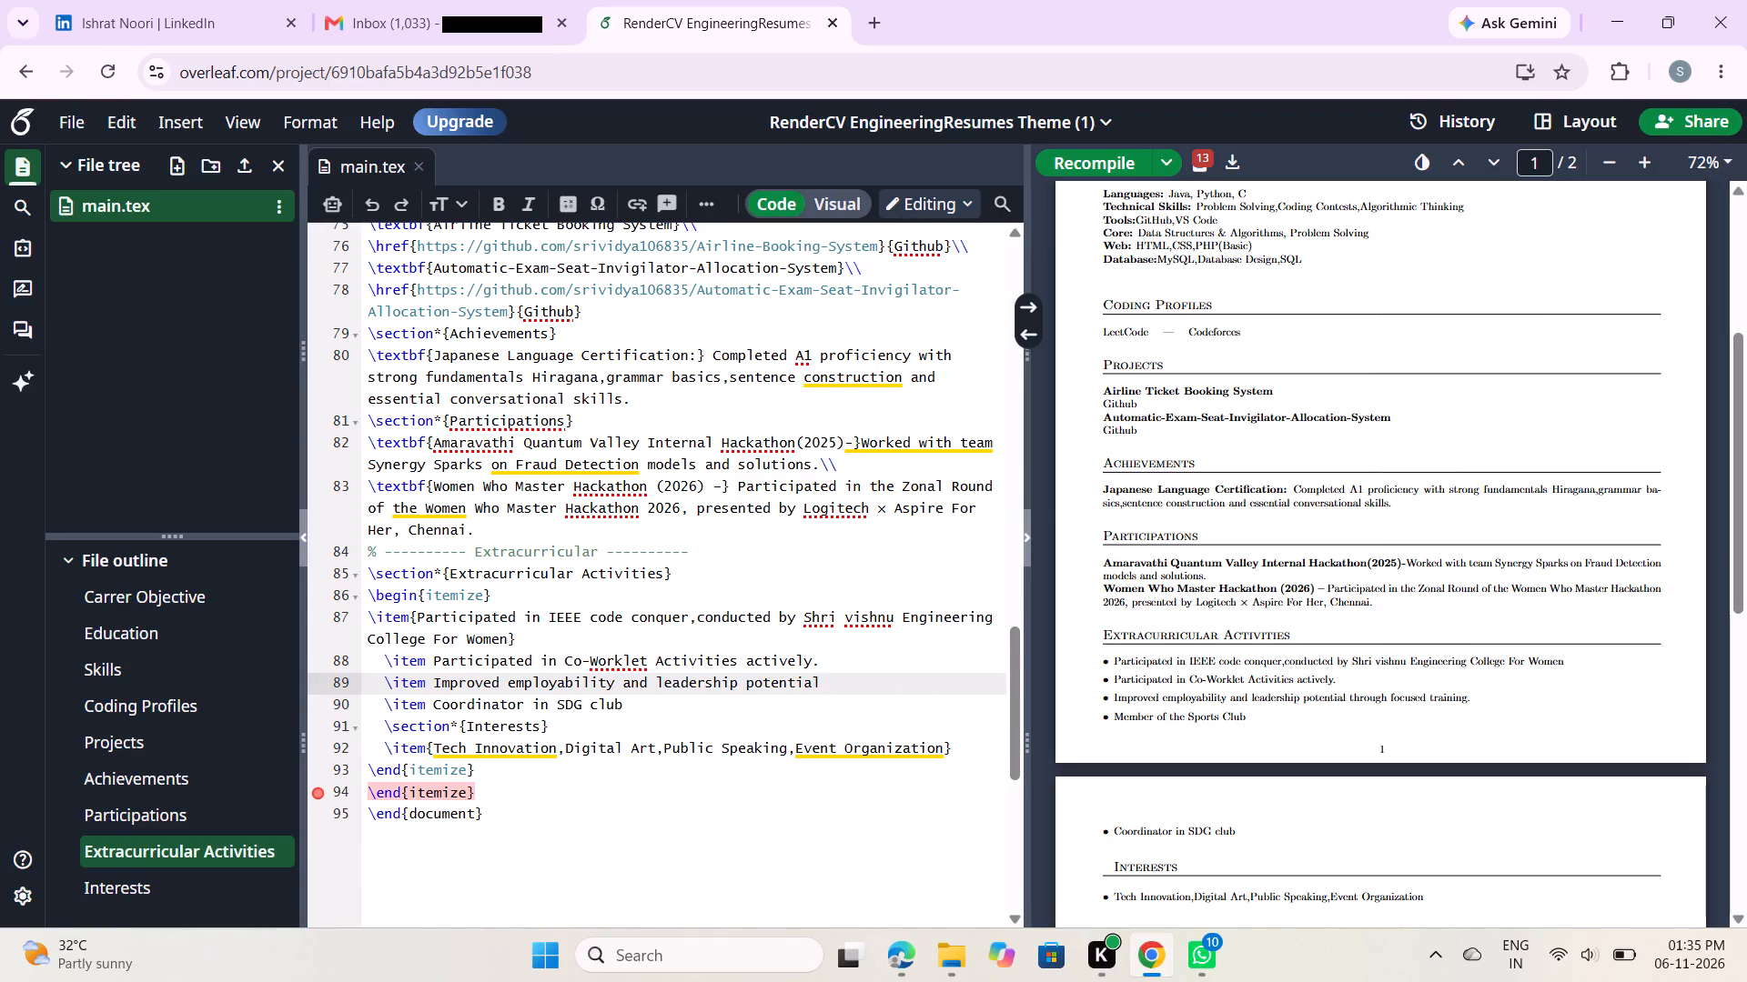
pyautogui.hotkey('ctrl', 'z')
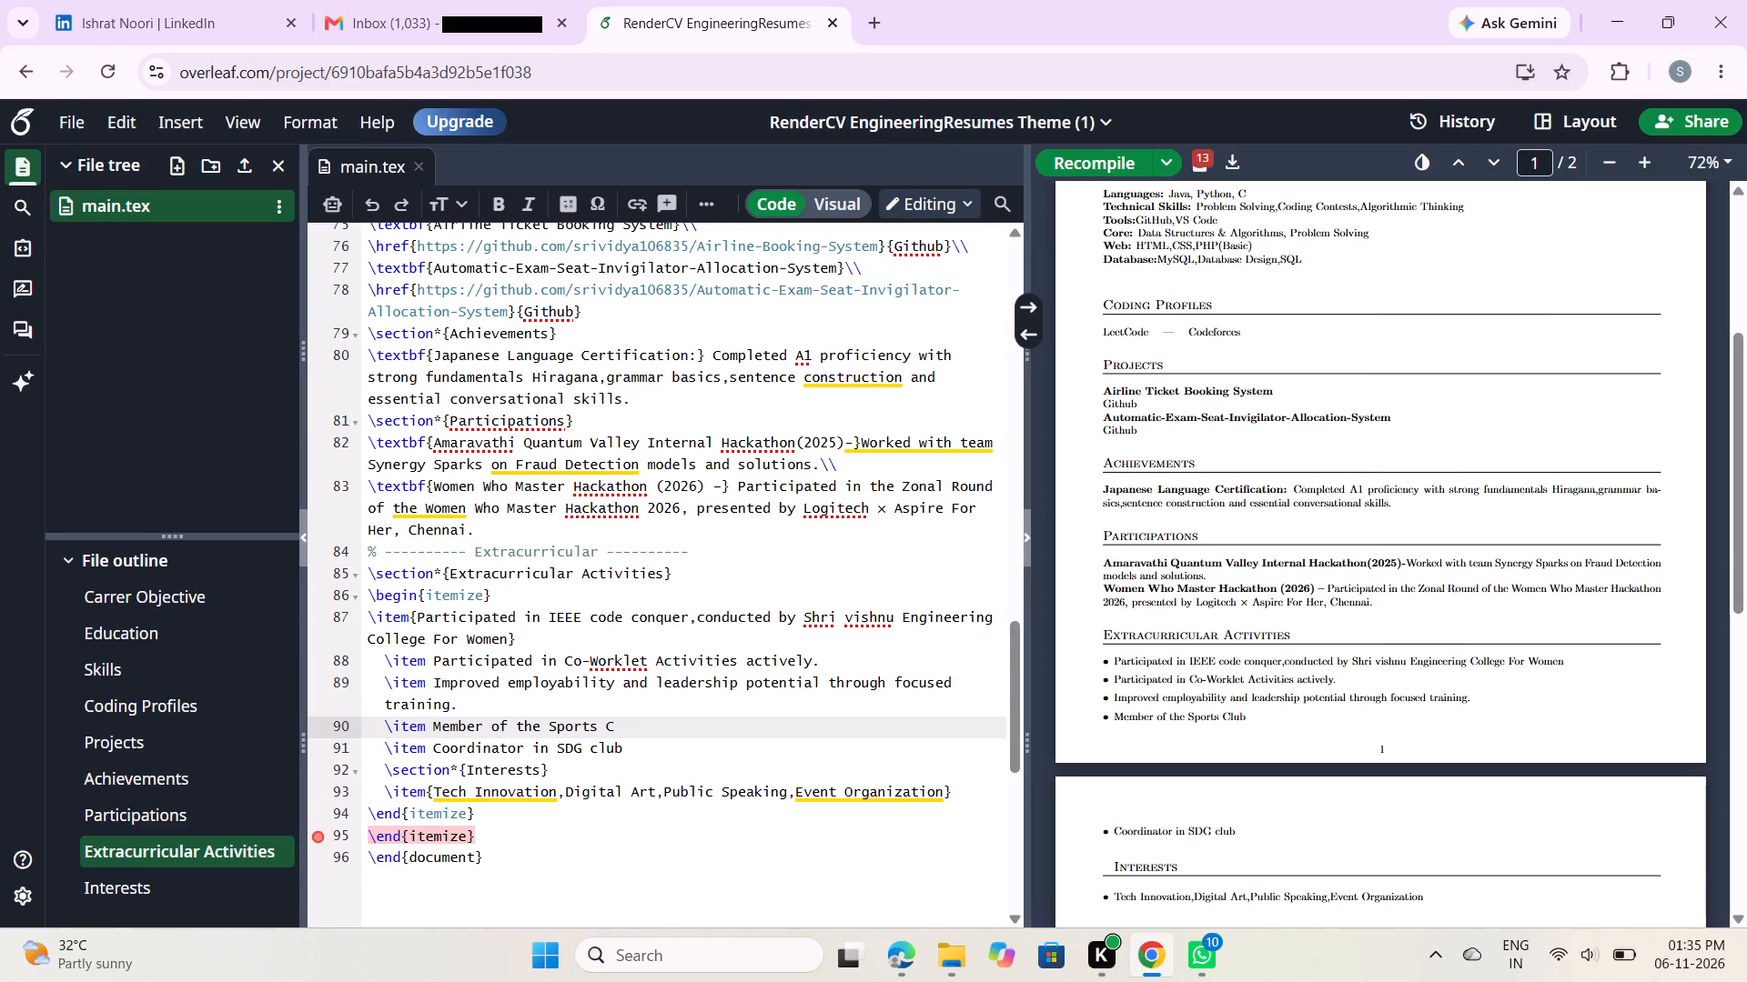
pyautogui.write('ommunity')
pyautogui.click(1070, 167)
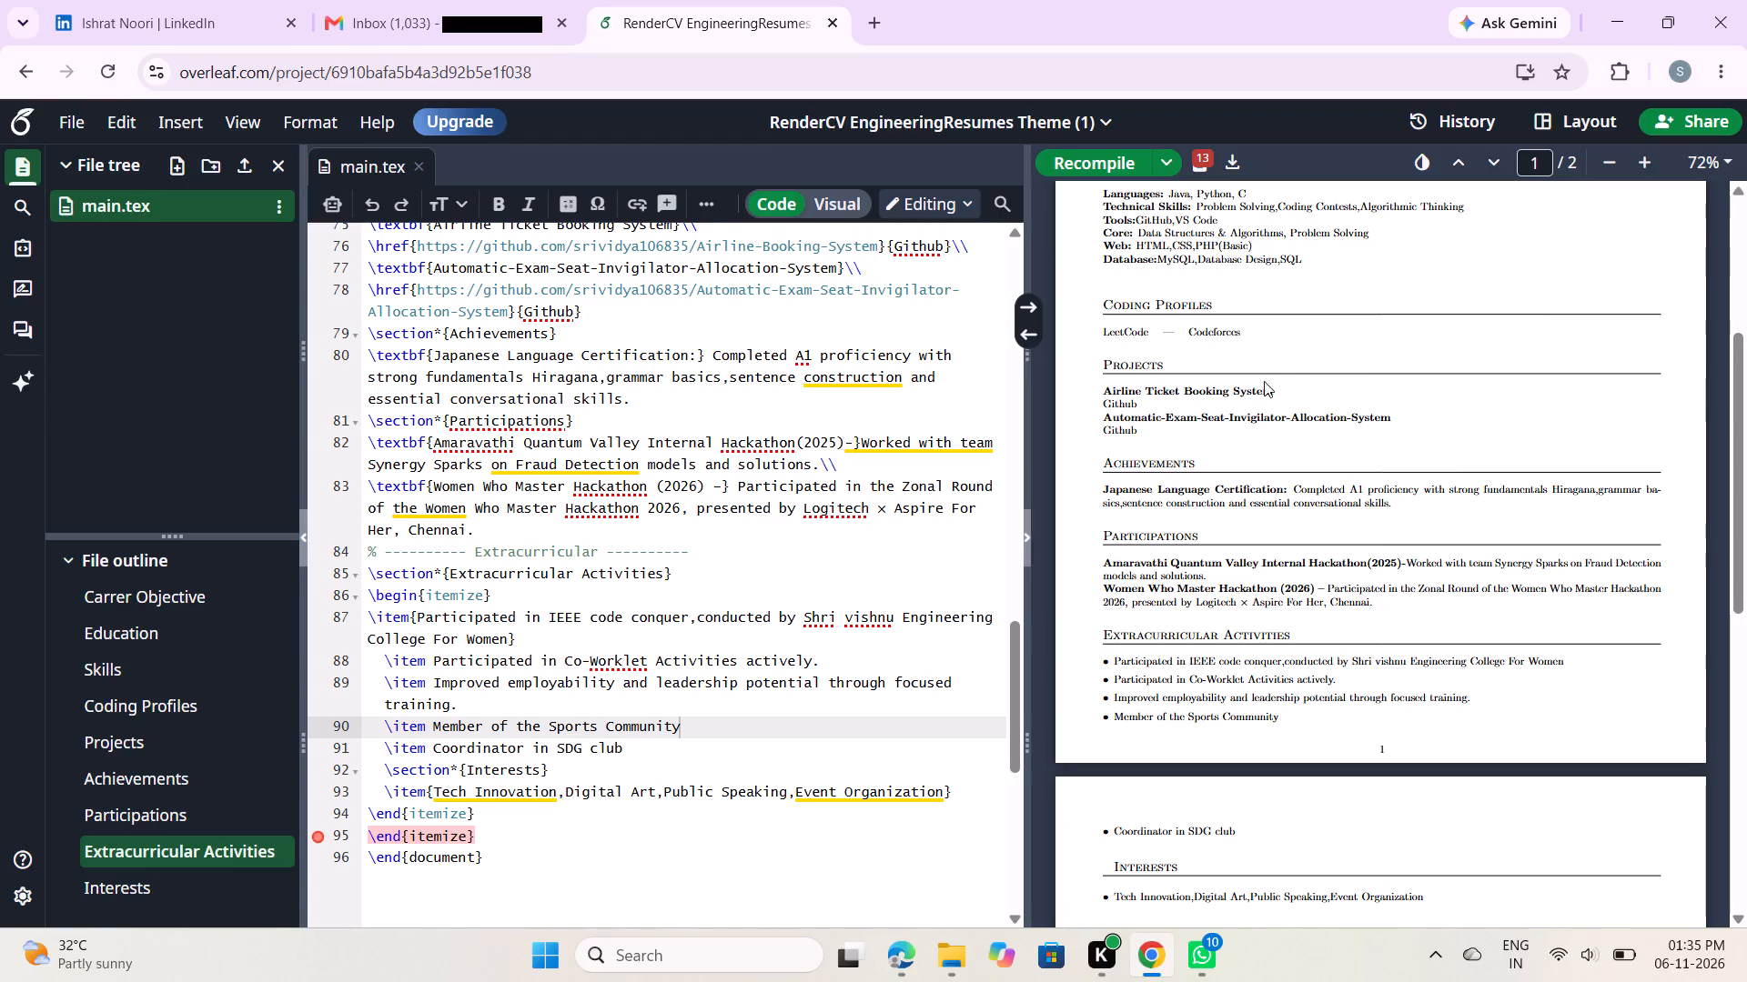
# Change "Member of" to "Member in" in the Sports Community item and recompile the resume.
pyautogui.click(508, 729)
pyautogui.press('BackSpace')
pyautogui.press('BackSpace')
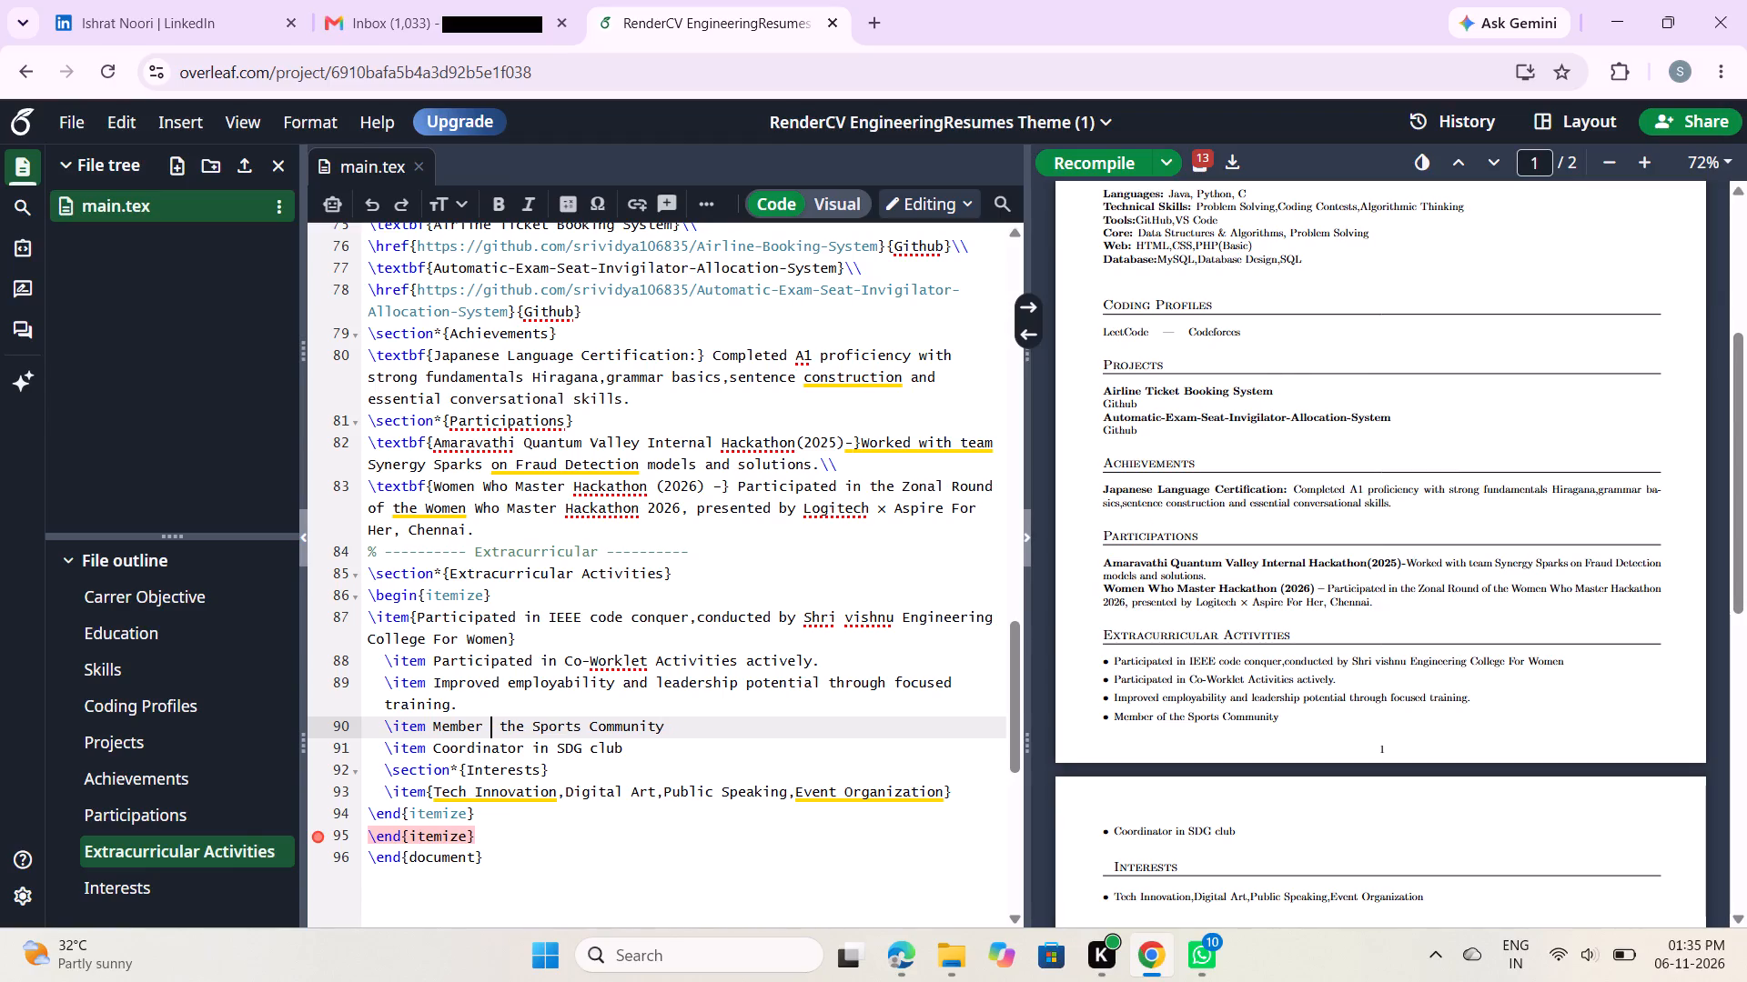
pyautogui.write('in')
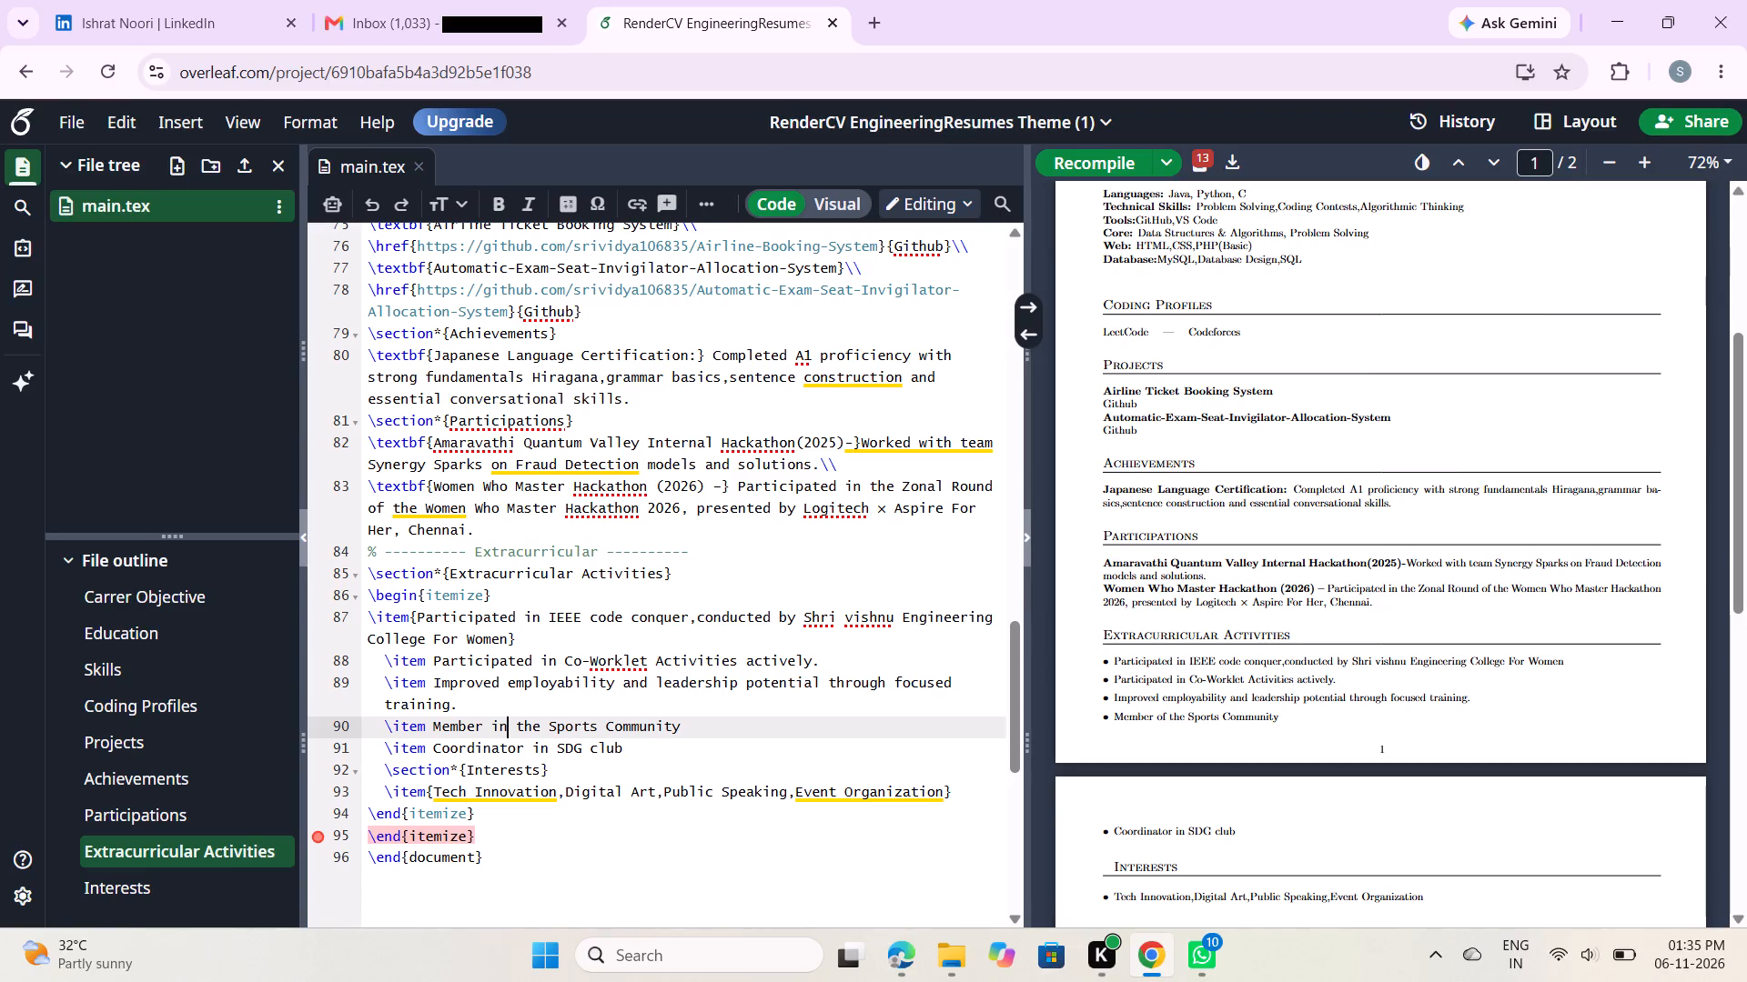
pyautogui.click(792, 725)
pyautogui.scroll(-1, 832, 671)
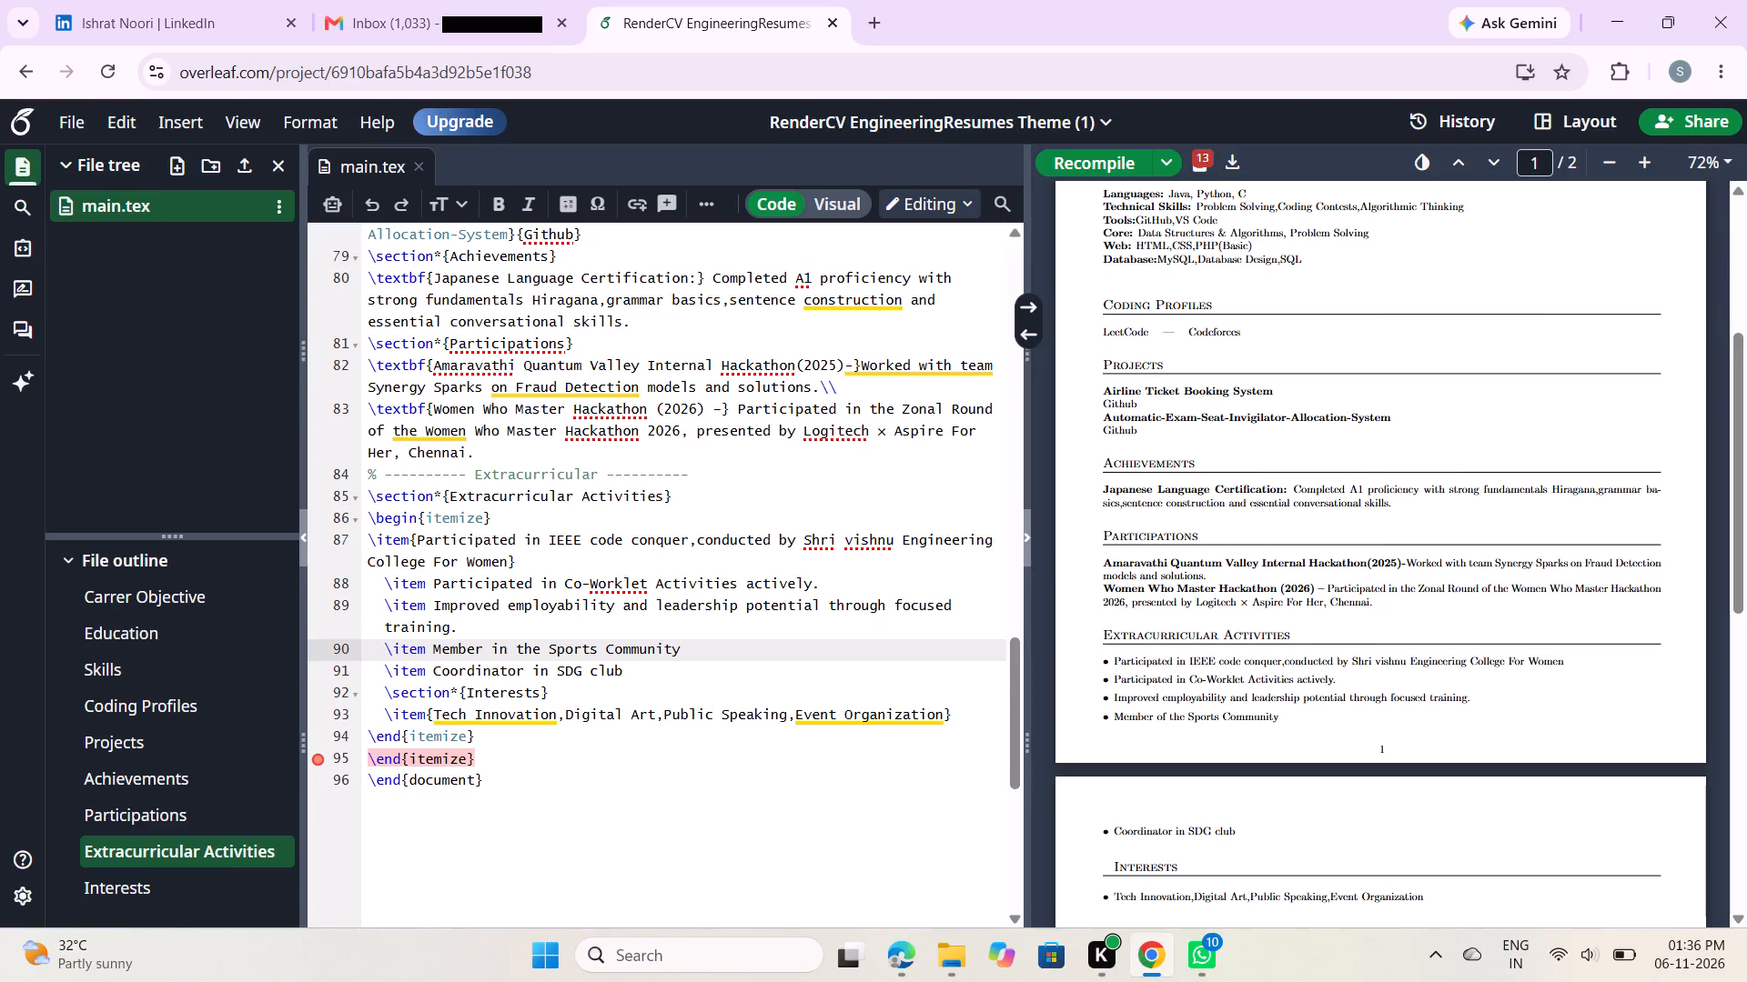
pyautogui.scroll(1, 1193, 437)
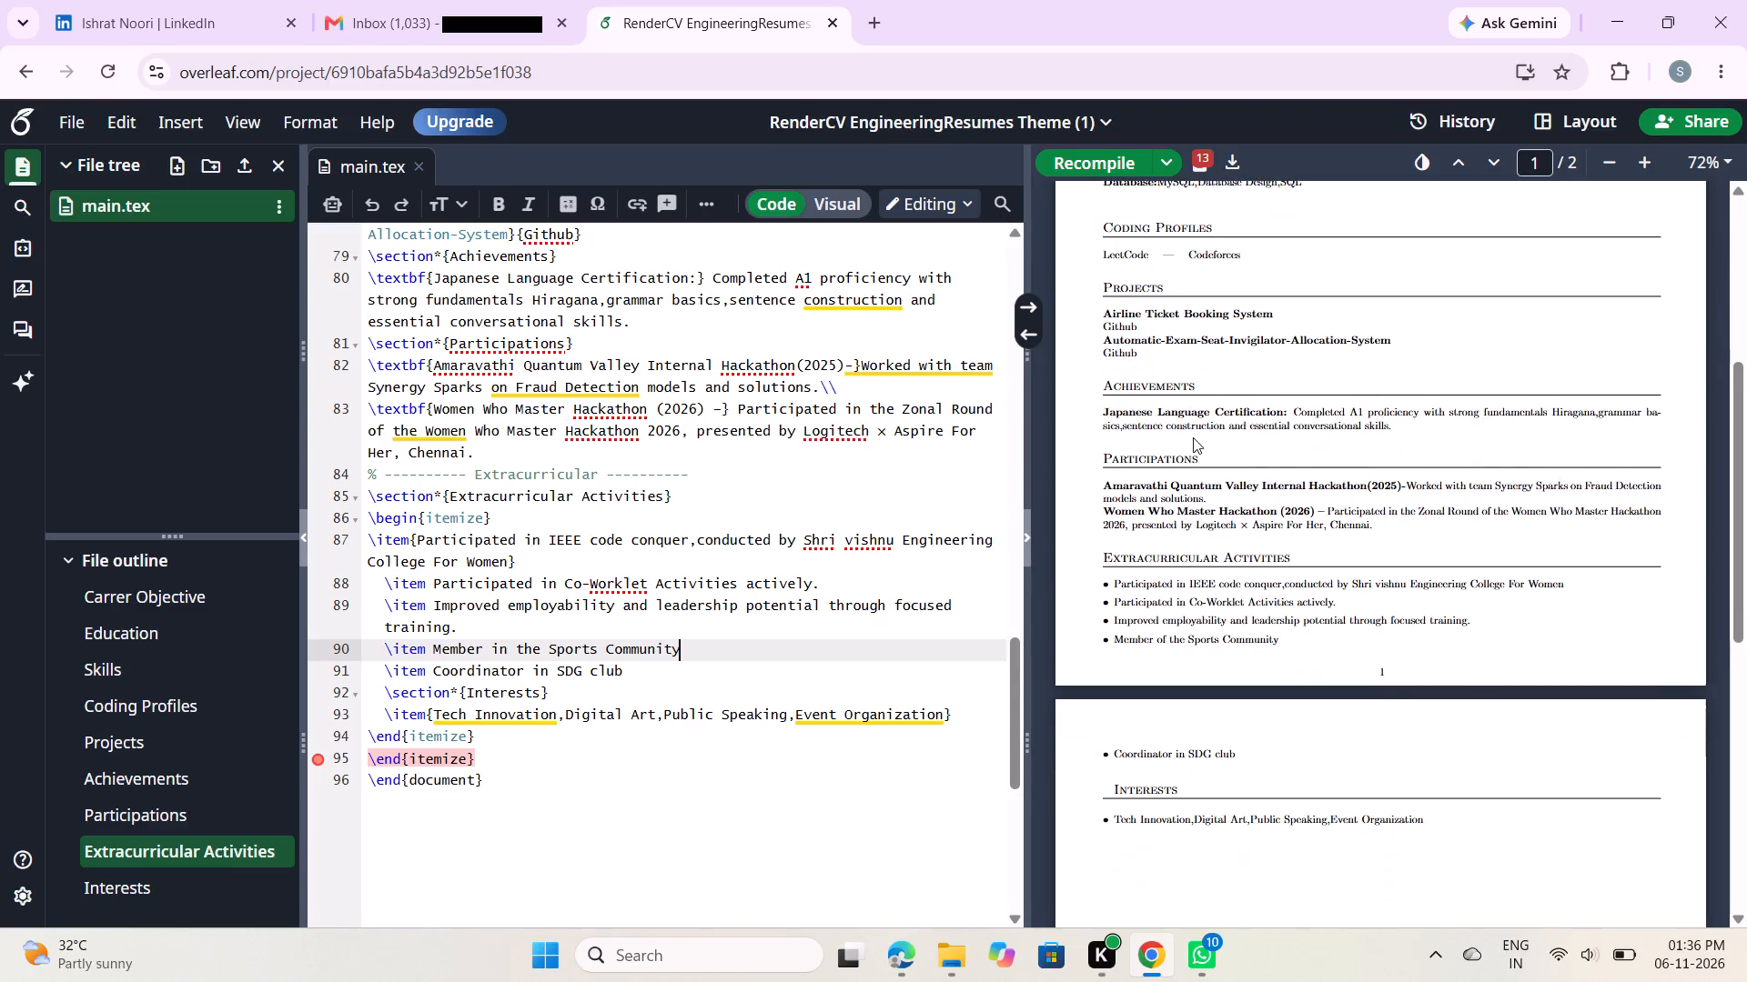
pyautogui.scroll(2, 1193, 437)
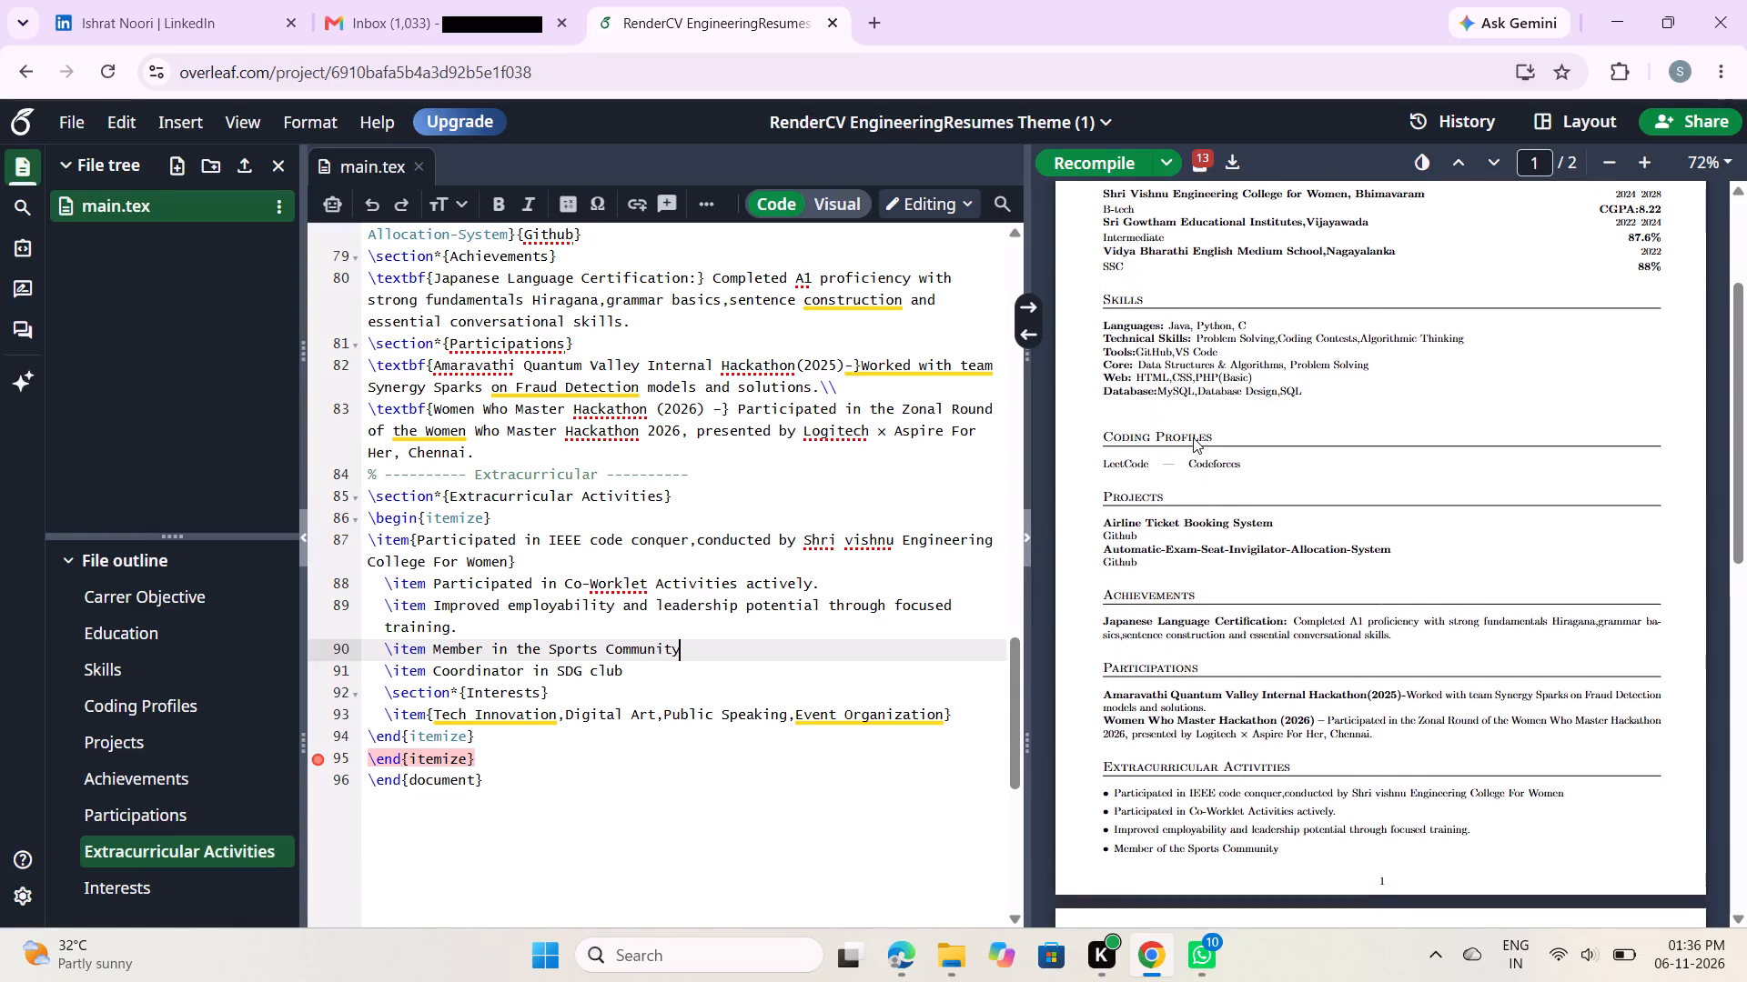
pyautogui.scroll(4, 1193, 437)
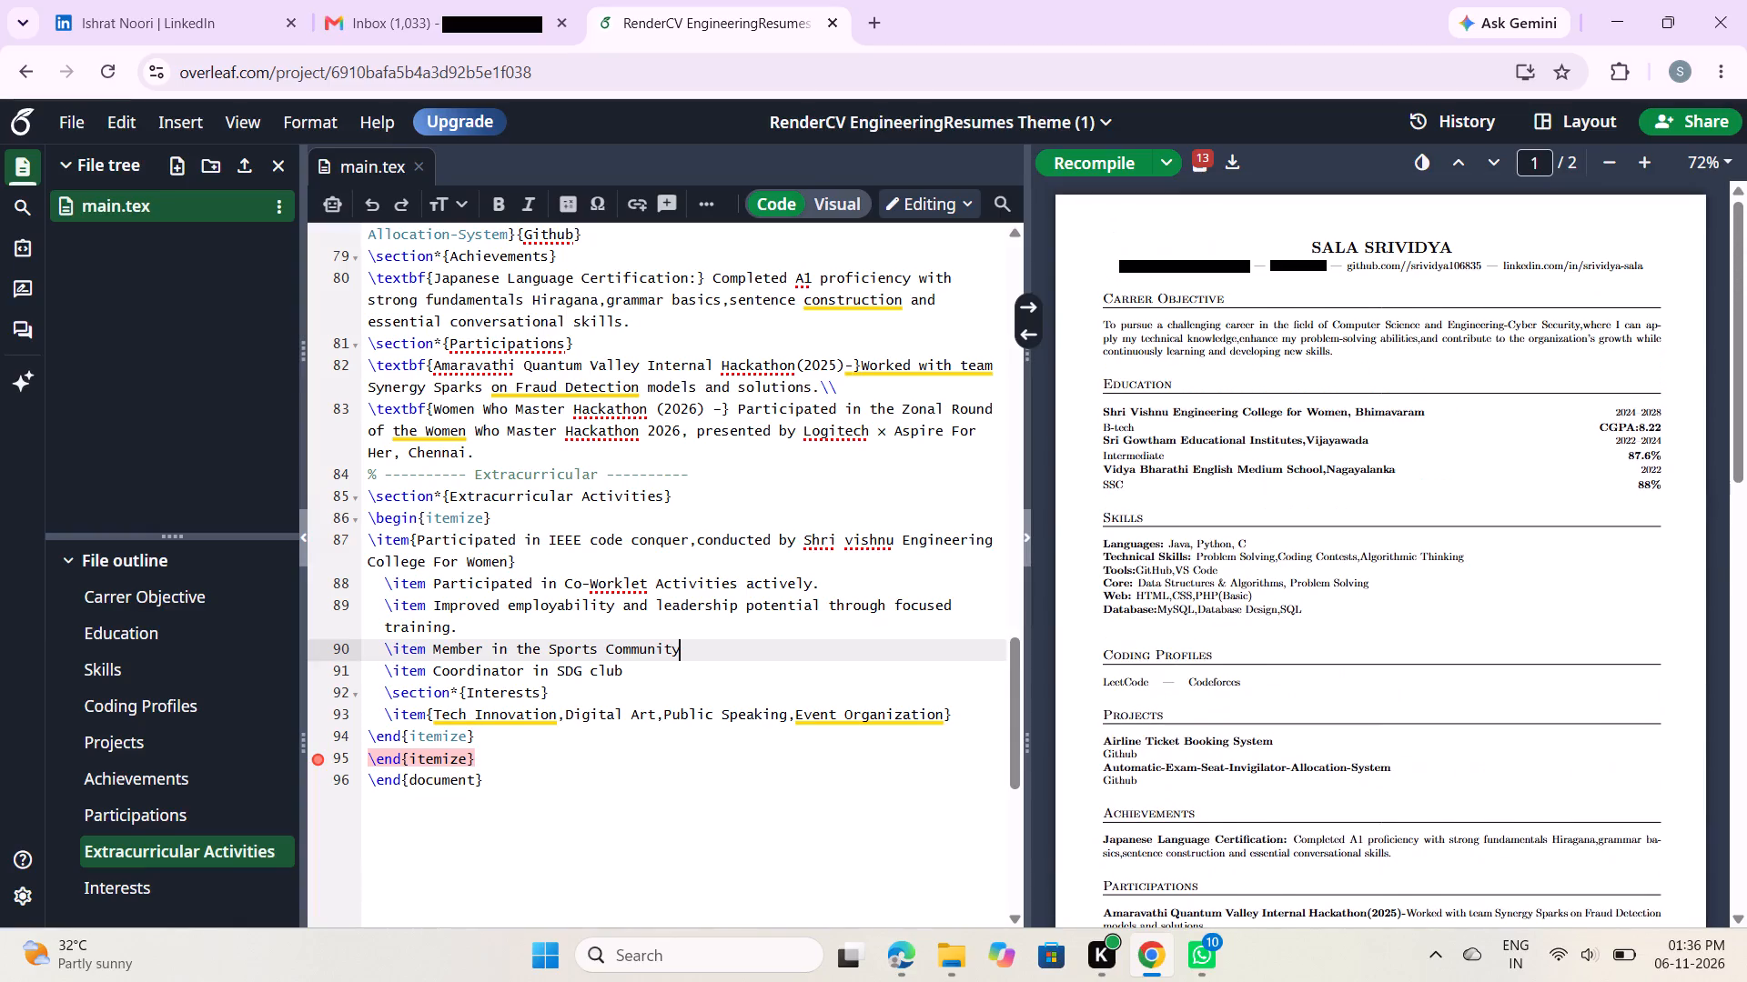
pyautogui.scroll(-2, 1193, 437)
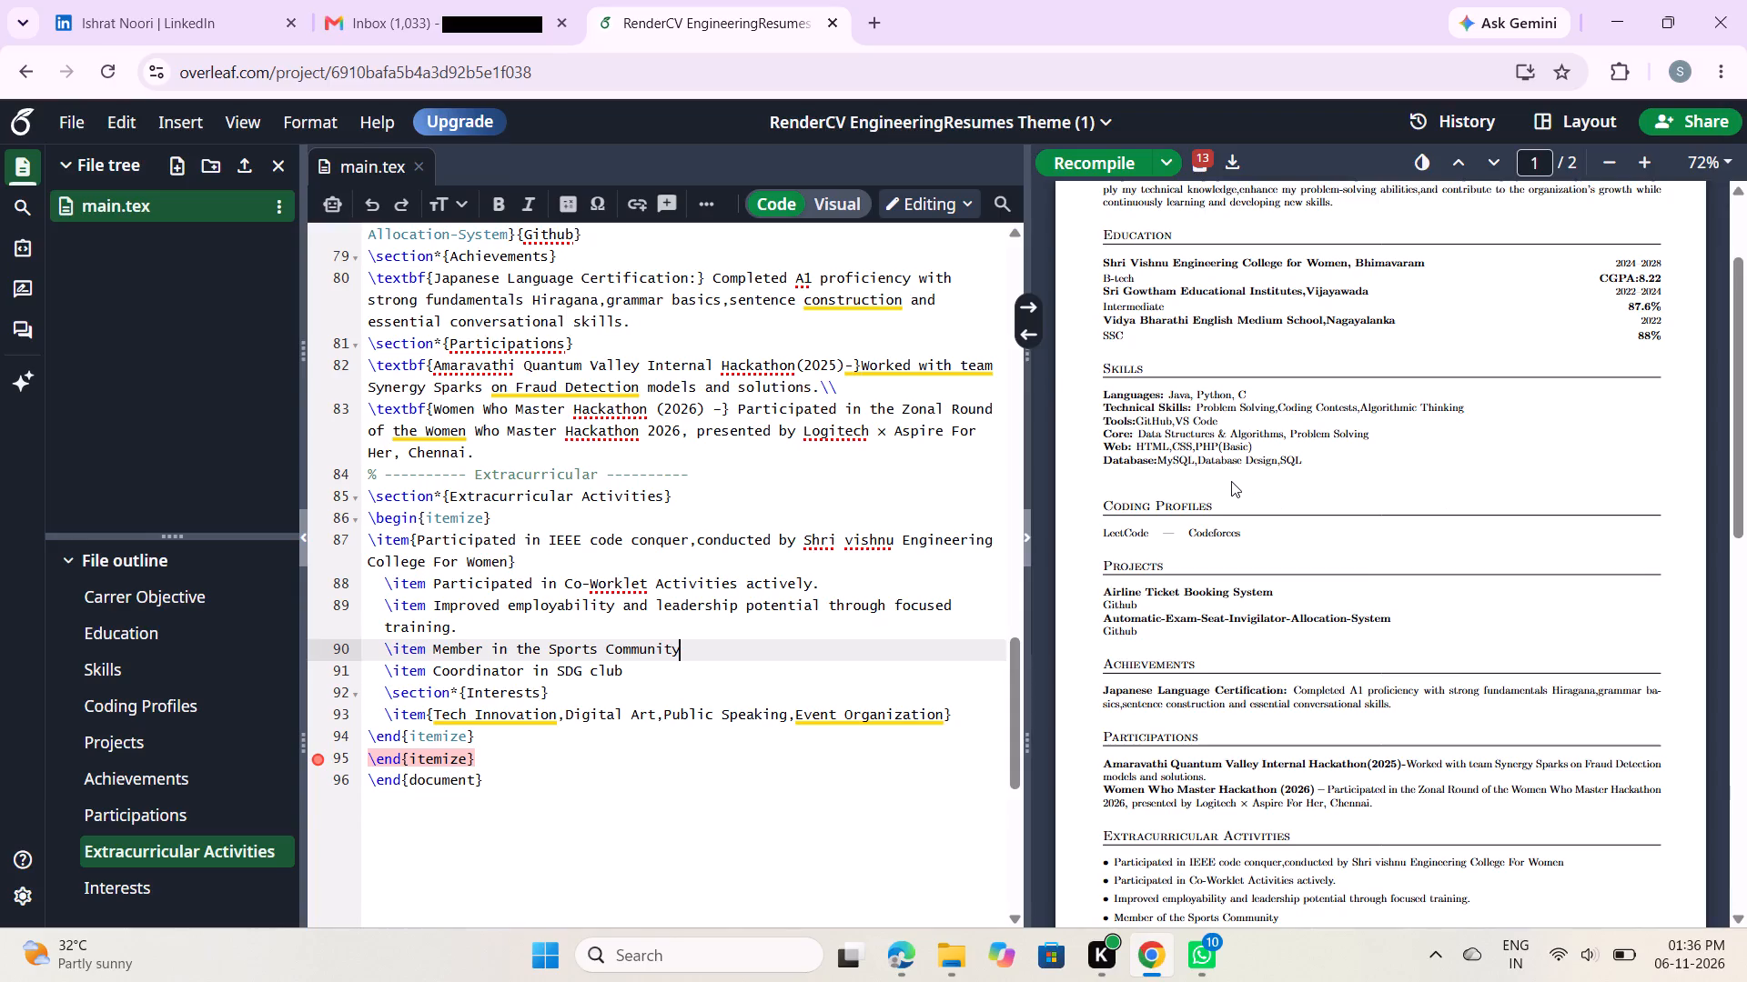
pyautogui.click(1106, 161)
pyautogui.scroll(-2, 1272, 447)
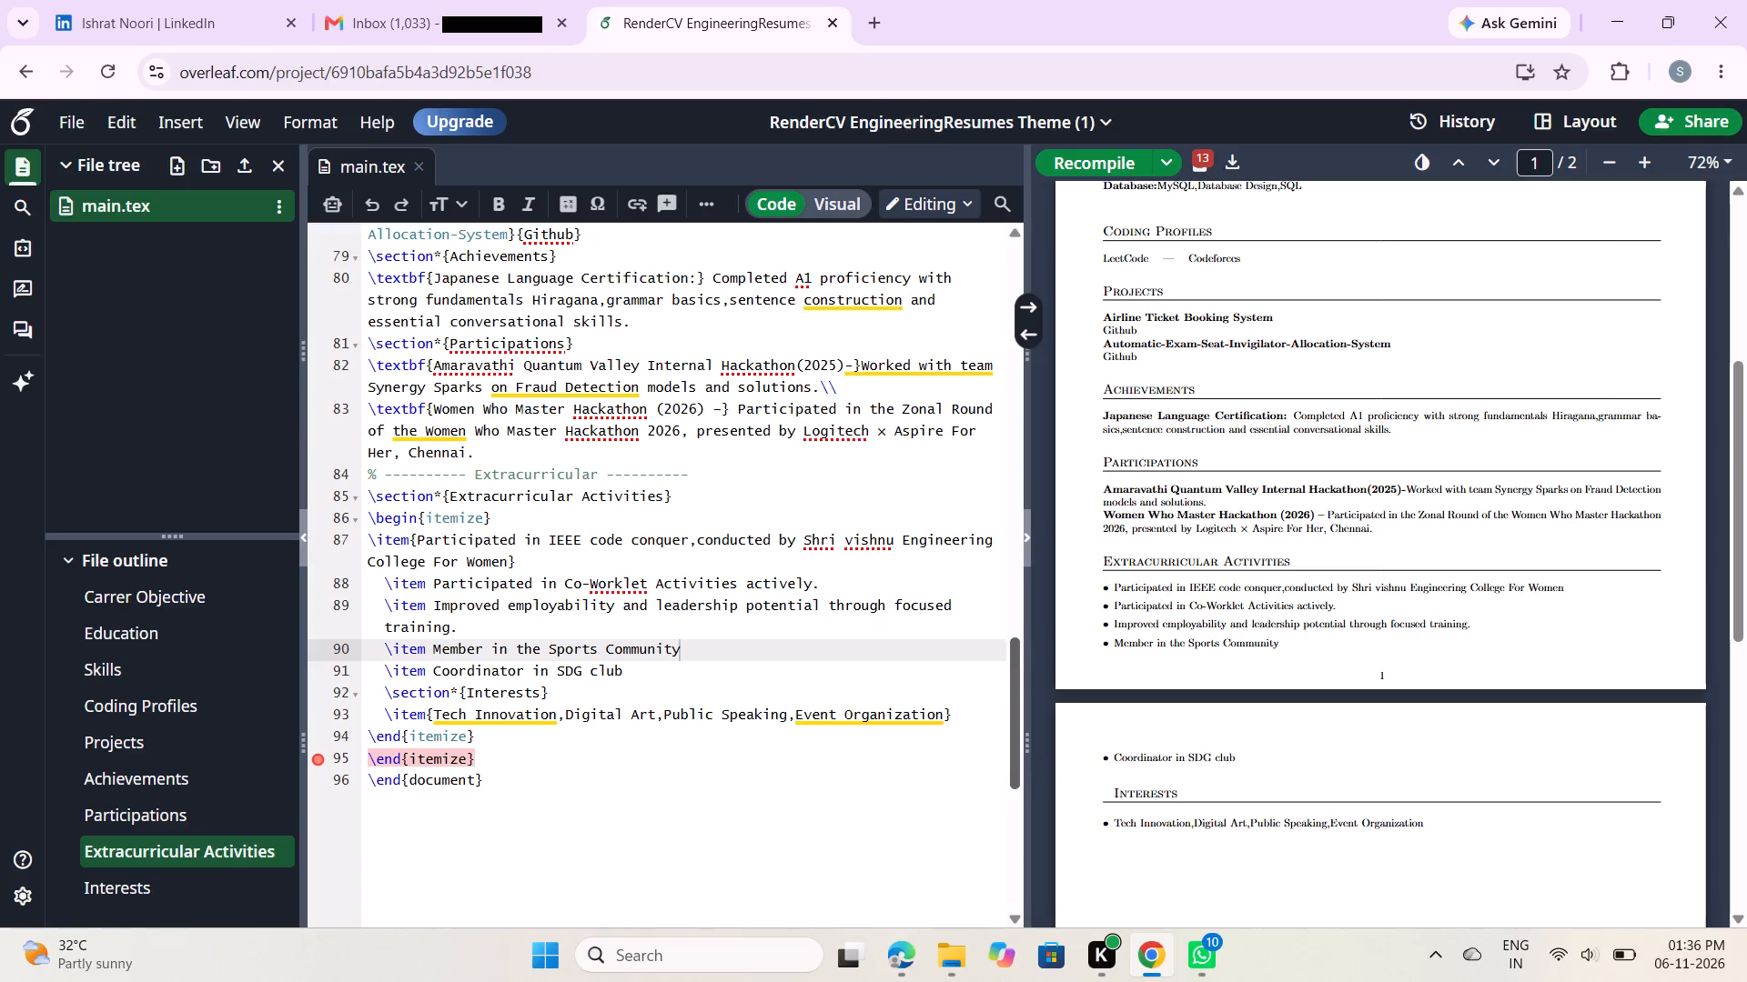
# Remove the indentation before \section*{Interests} and recompile the resume.
pyautogui.click(494, 535)
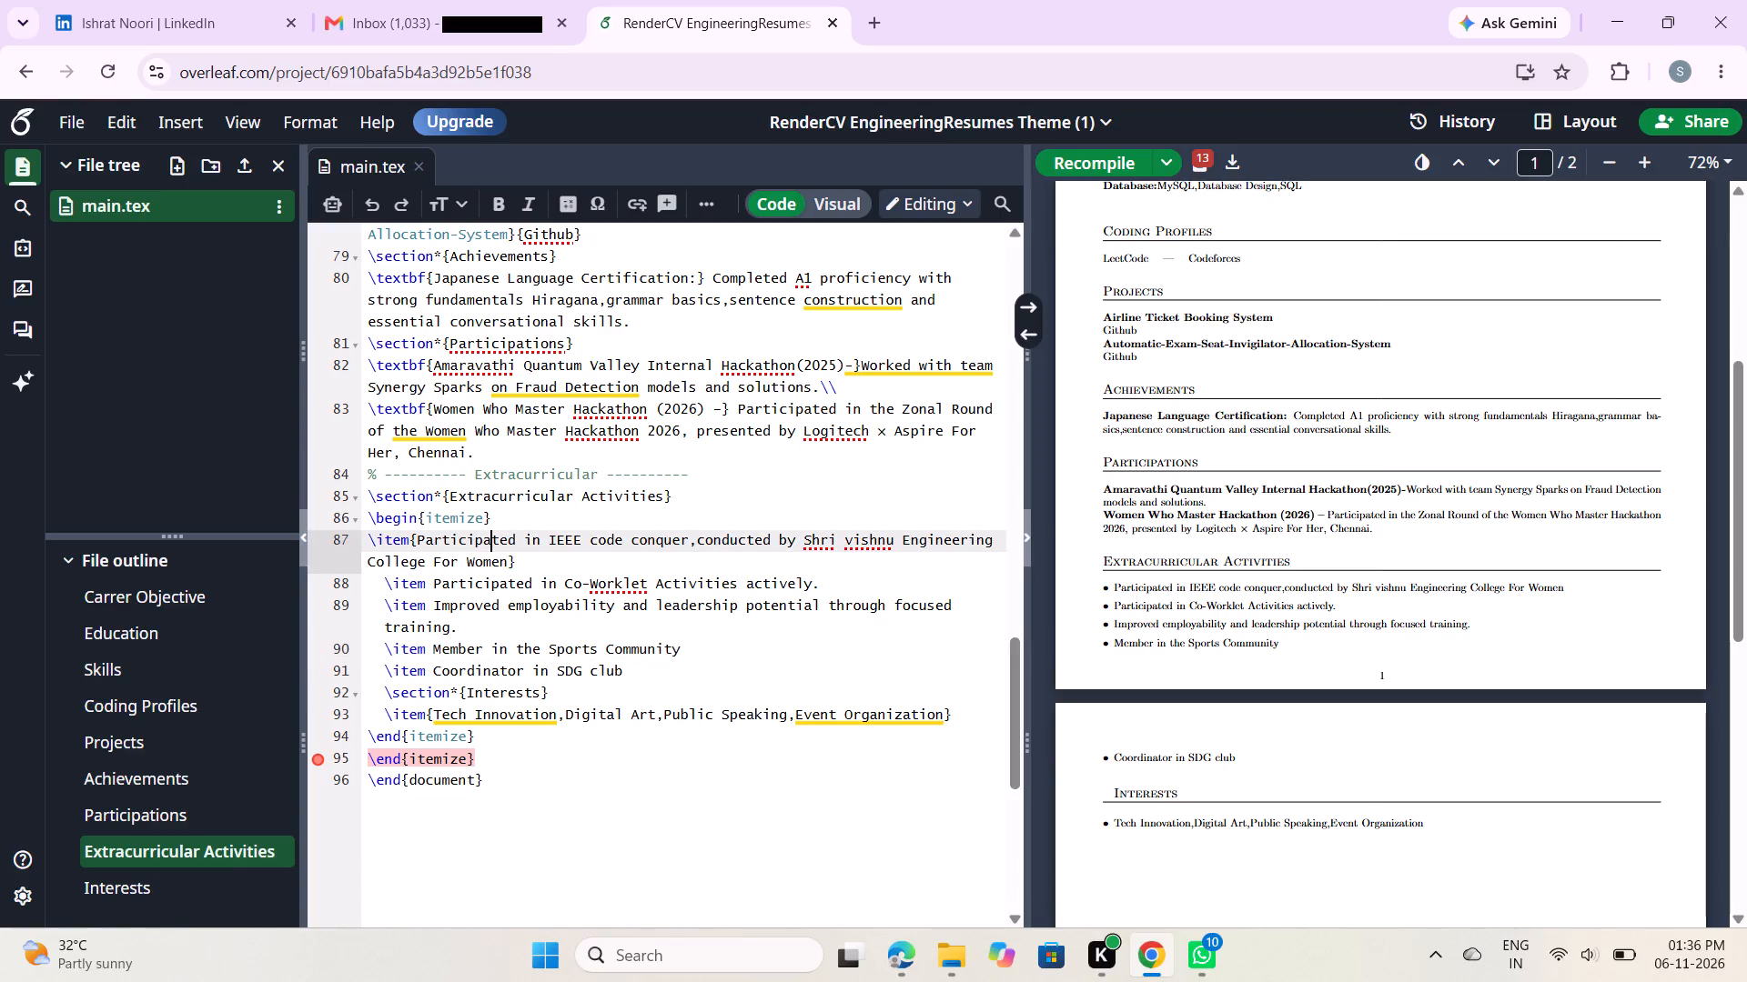
pyautogui.click(382, 695)
pyautogui.press('BackSpace')
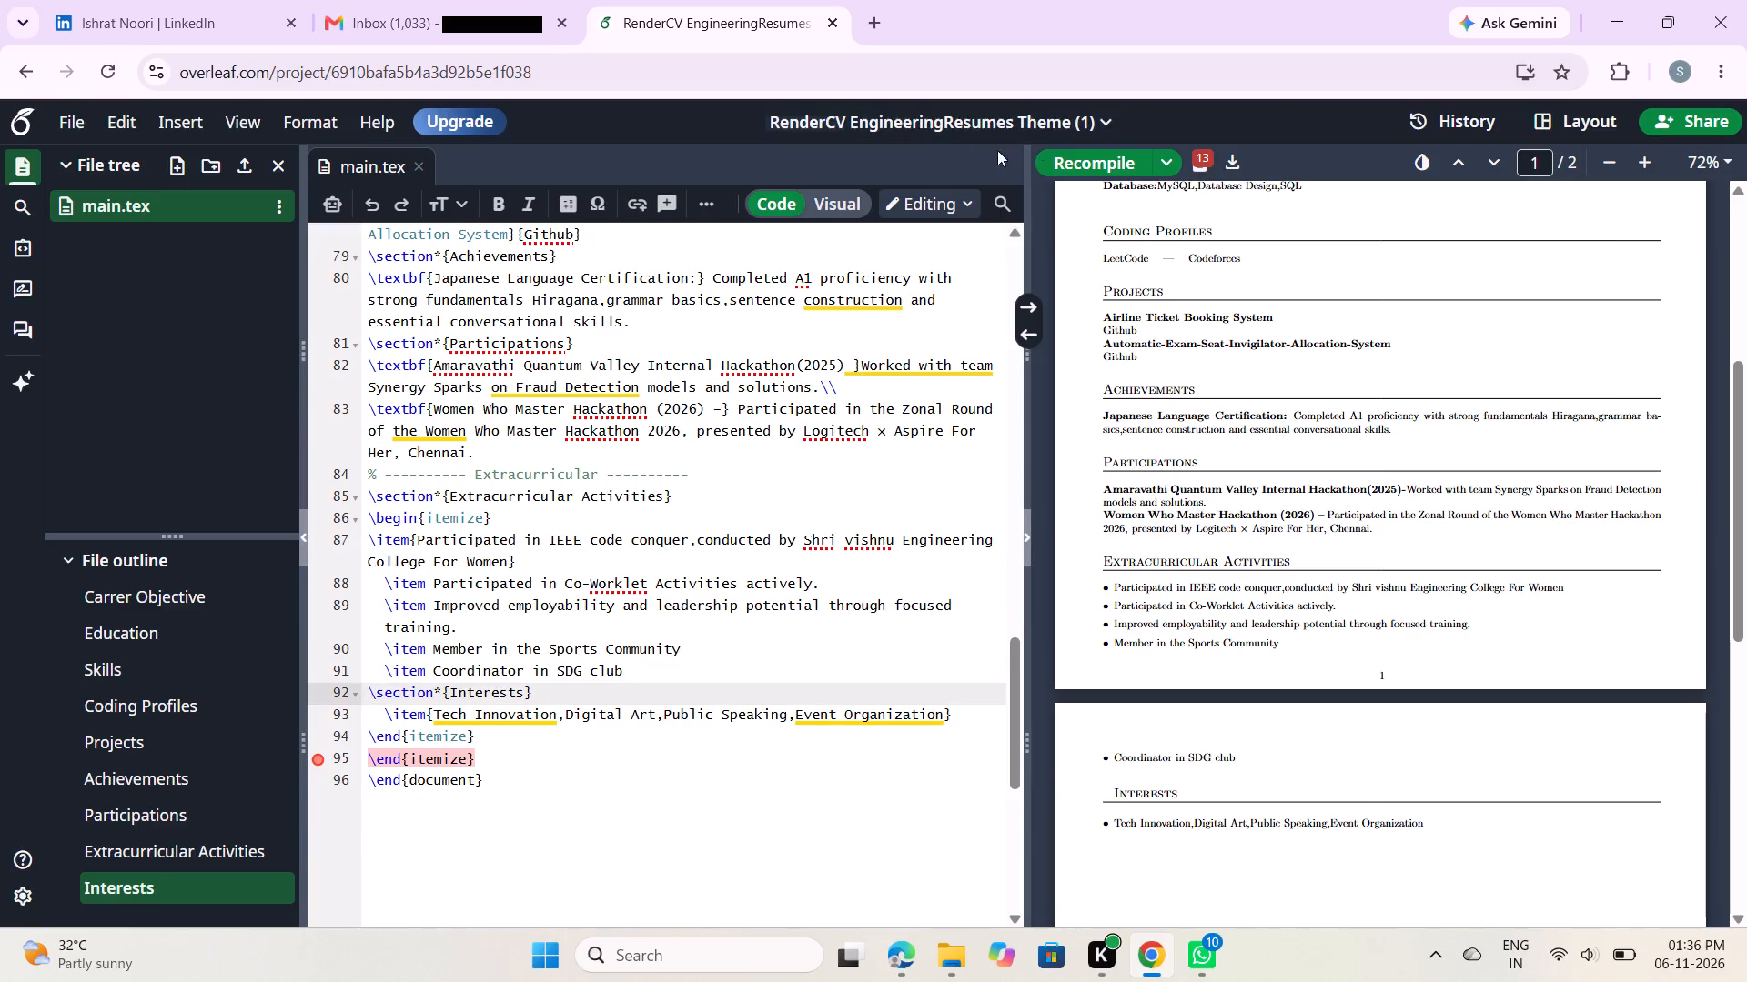
pyautogui.click(1095, 159)
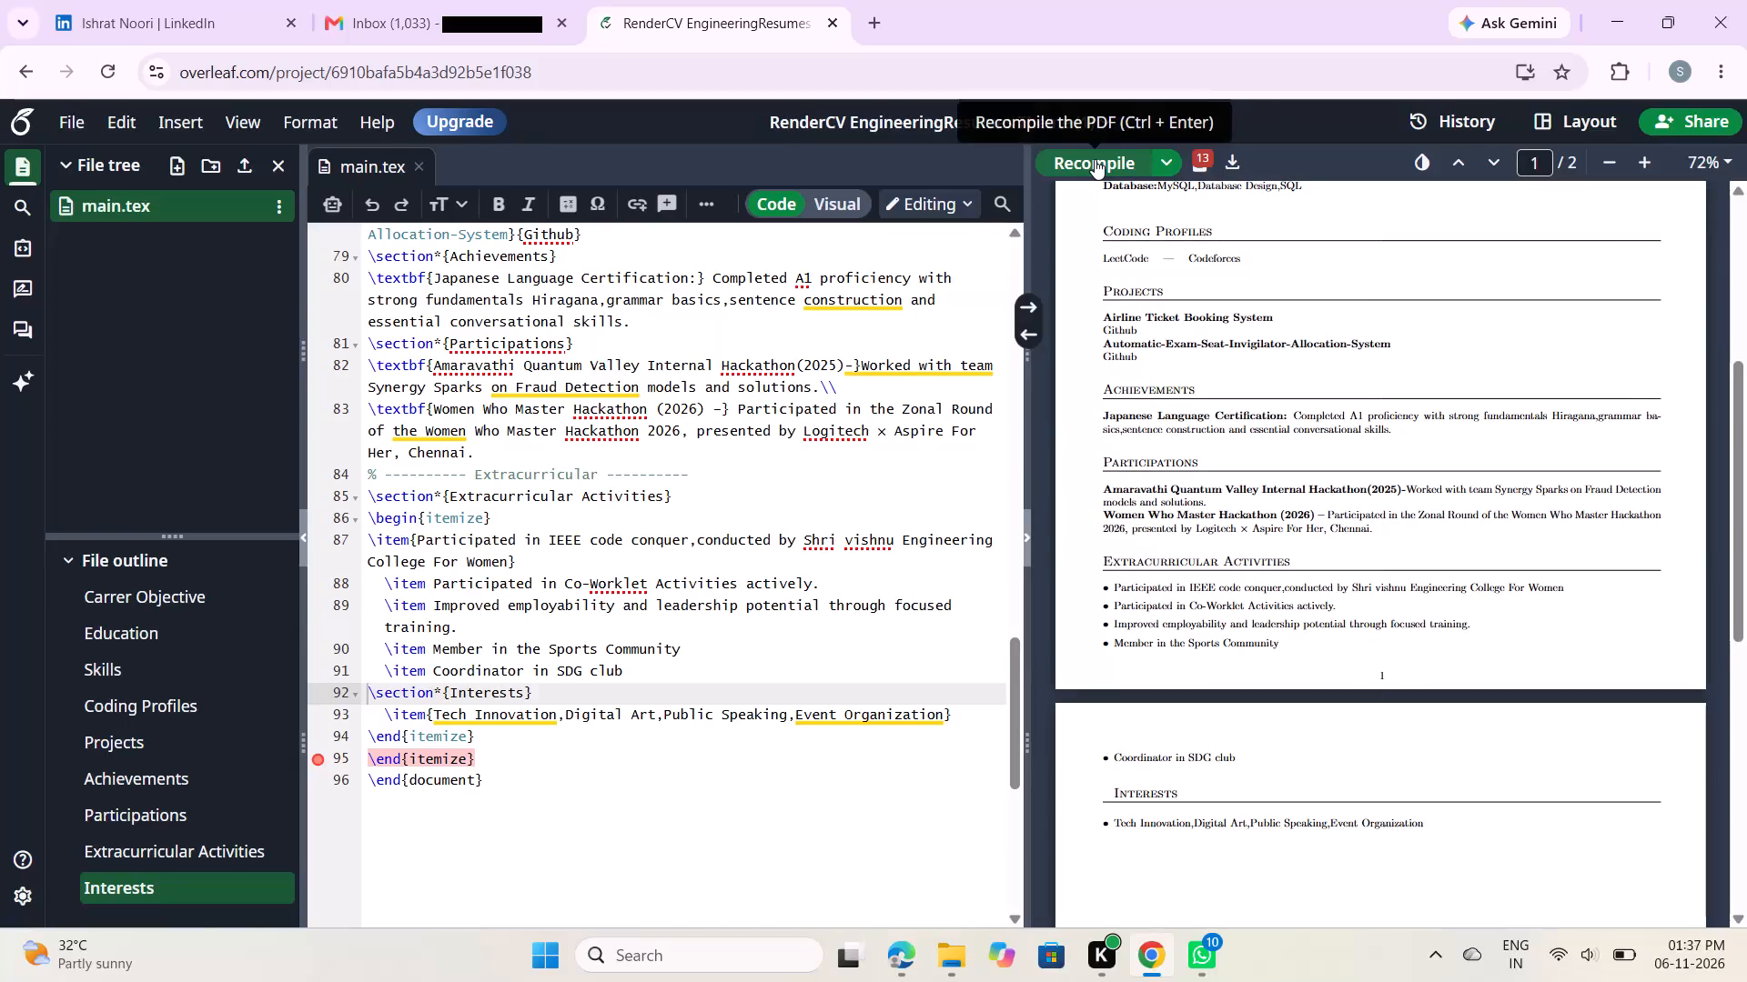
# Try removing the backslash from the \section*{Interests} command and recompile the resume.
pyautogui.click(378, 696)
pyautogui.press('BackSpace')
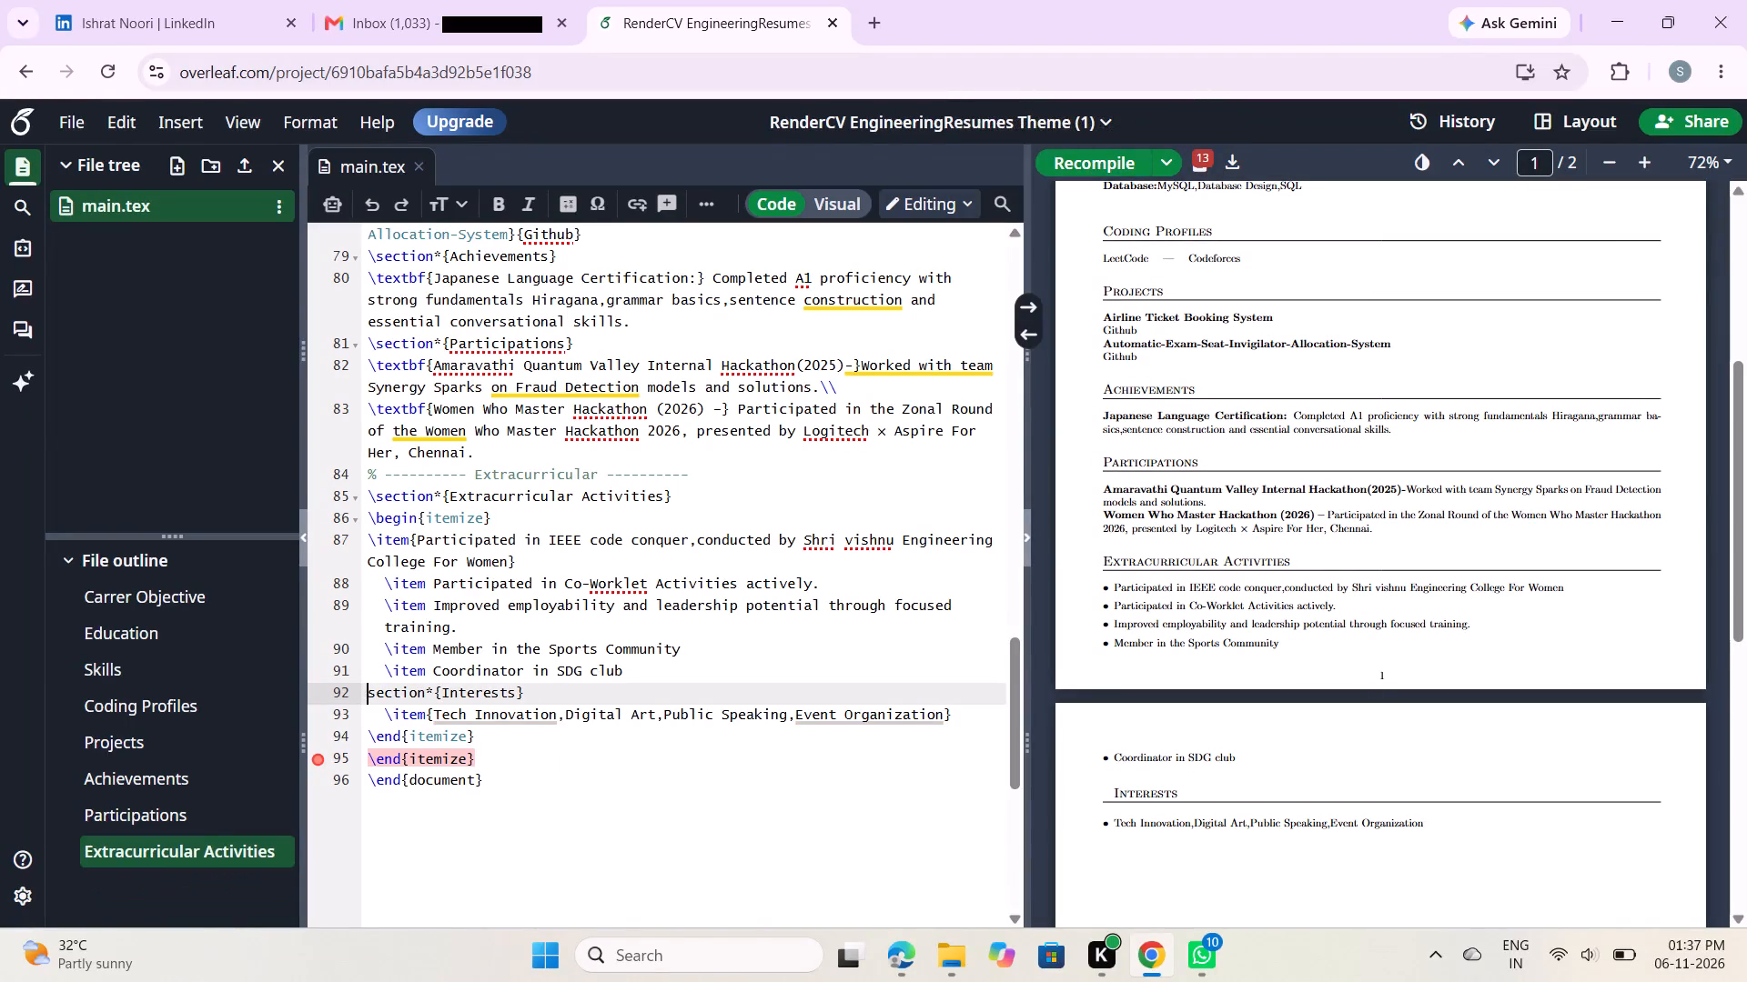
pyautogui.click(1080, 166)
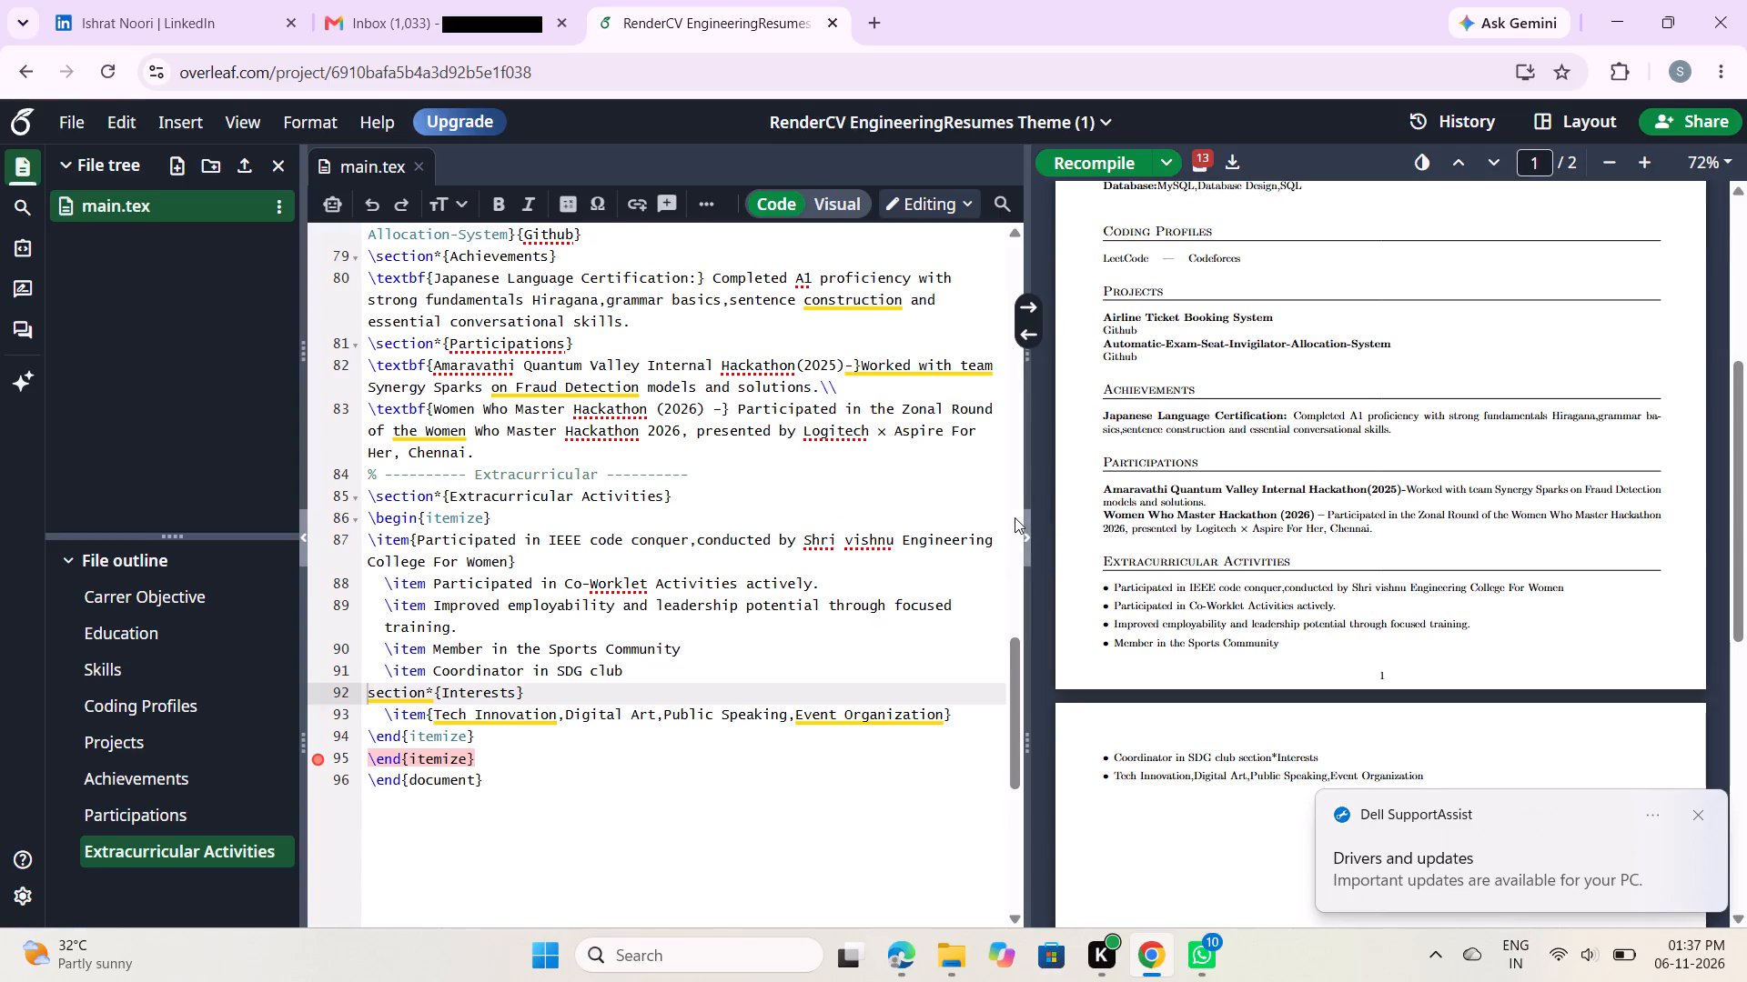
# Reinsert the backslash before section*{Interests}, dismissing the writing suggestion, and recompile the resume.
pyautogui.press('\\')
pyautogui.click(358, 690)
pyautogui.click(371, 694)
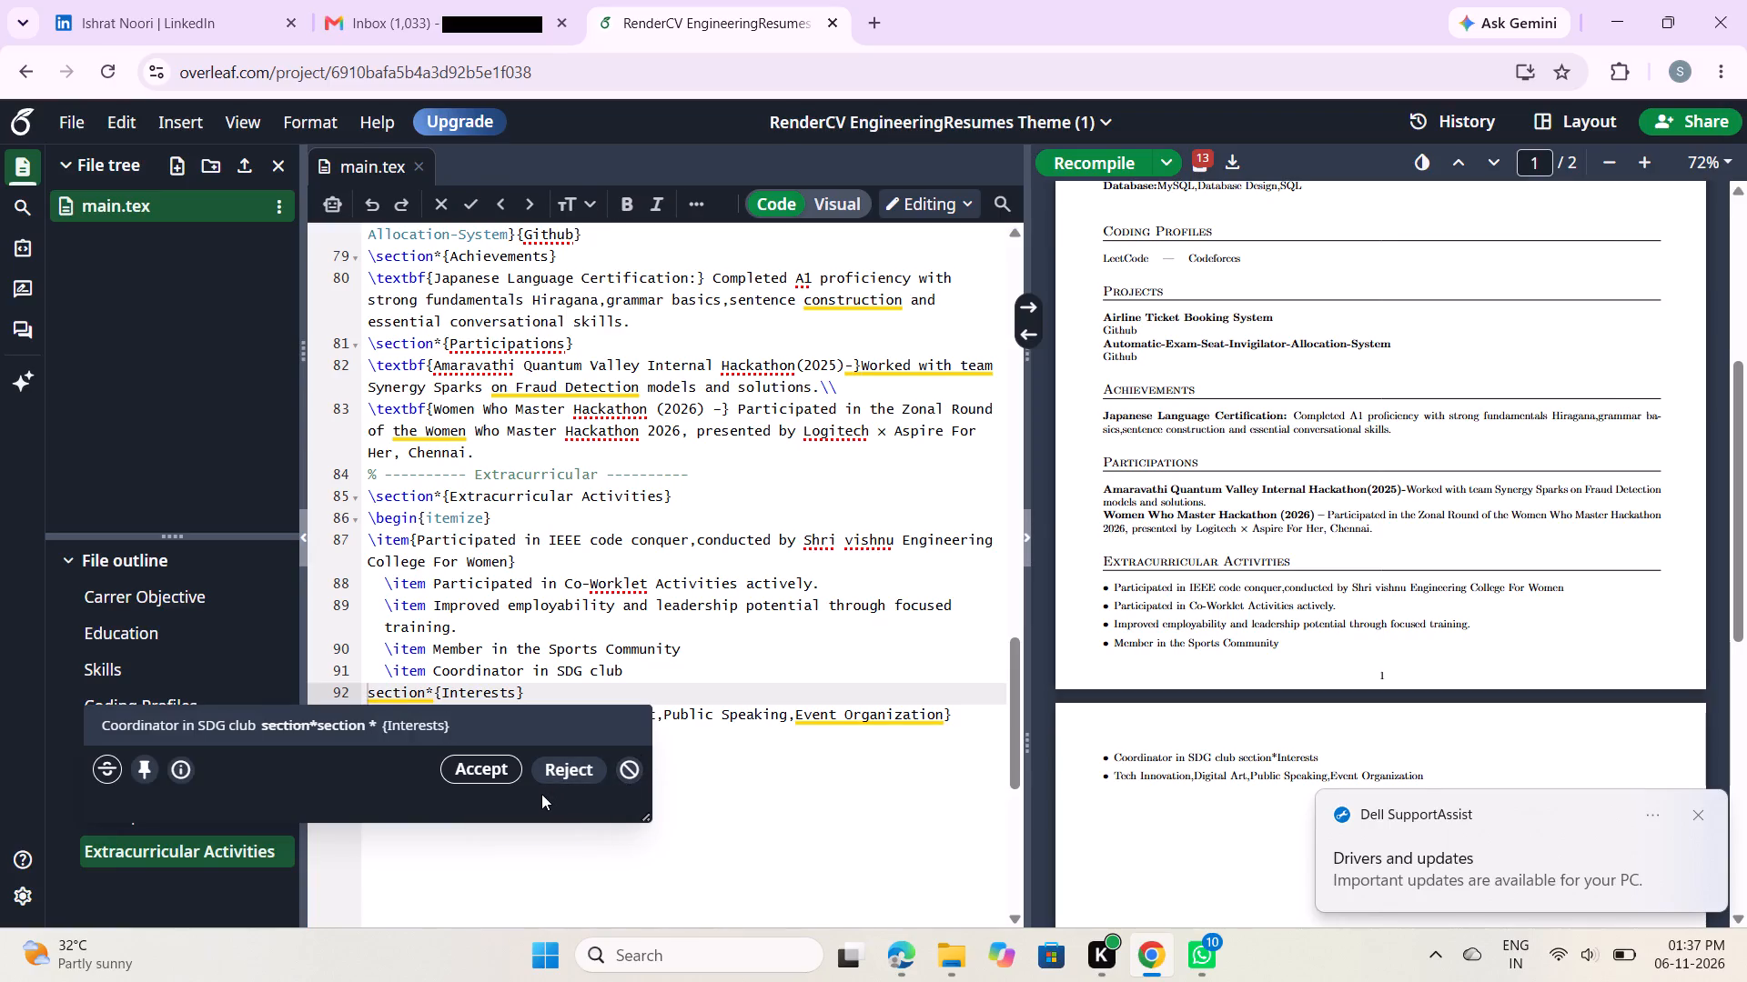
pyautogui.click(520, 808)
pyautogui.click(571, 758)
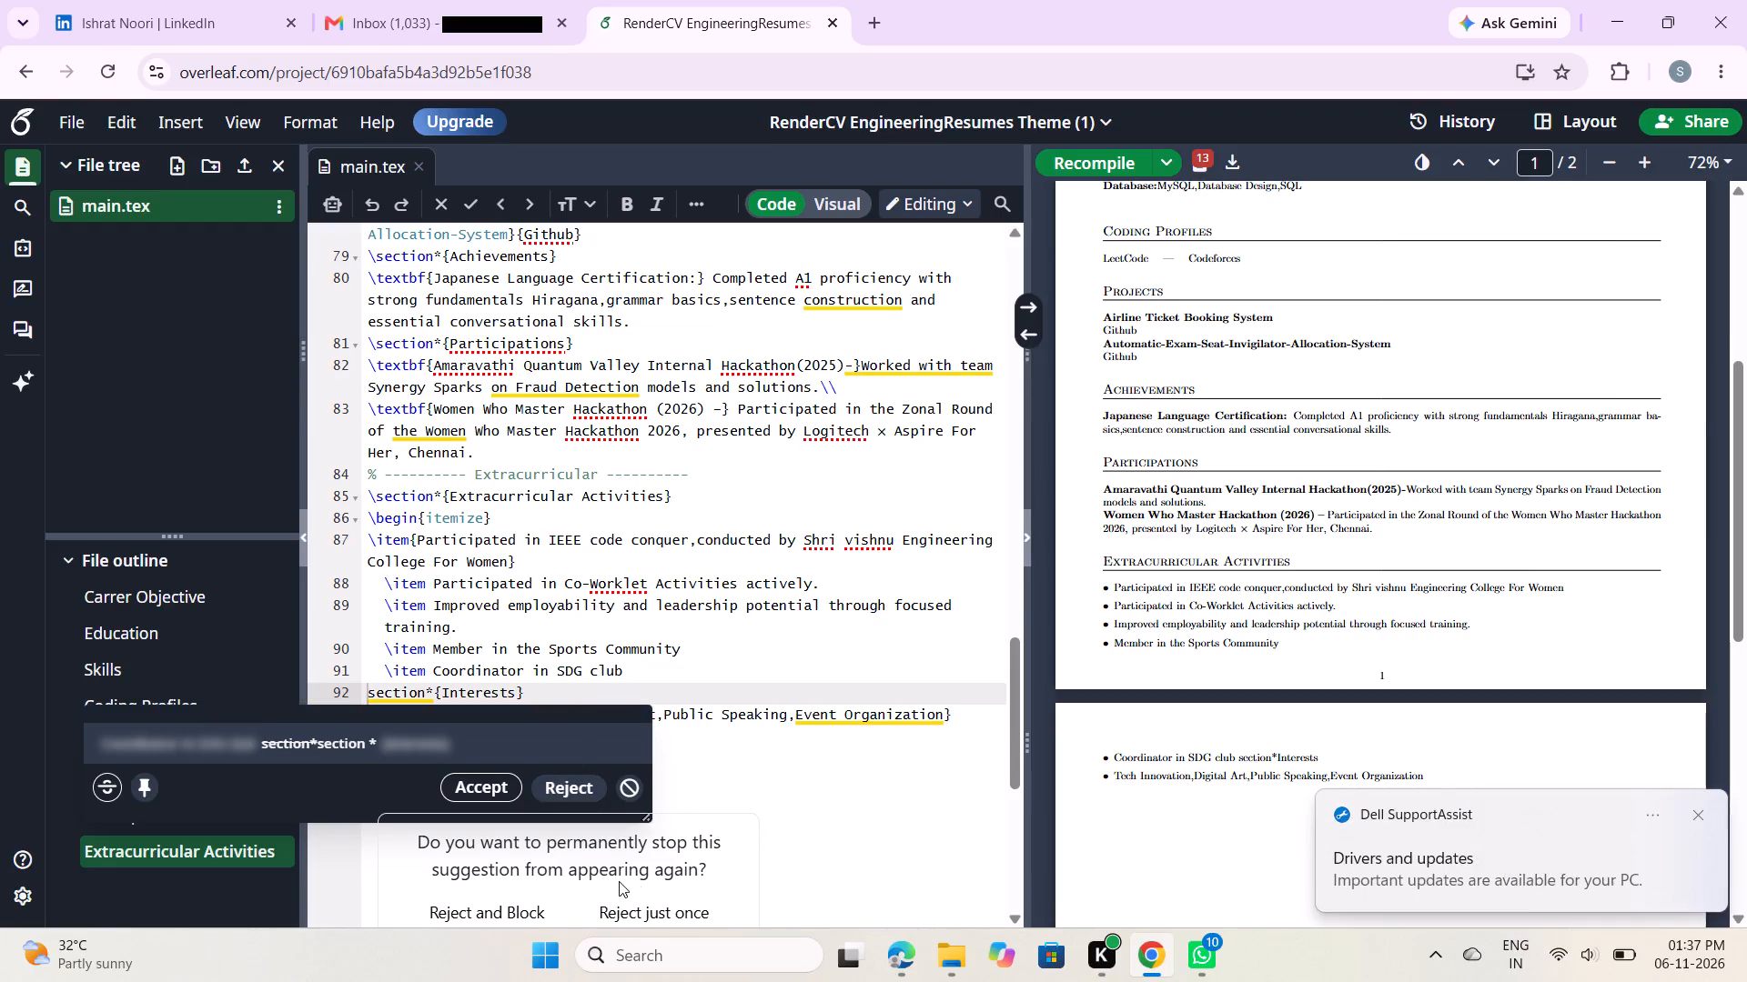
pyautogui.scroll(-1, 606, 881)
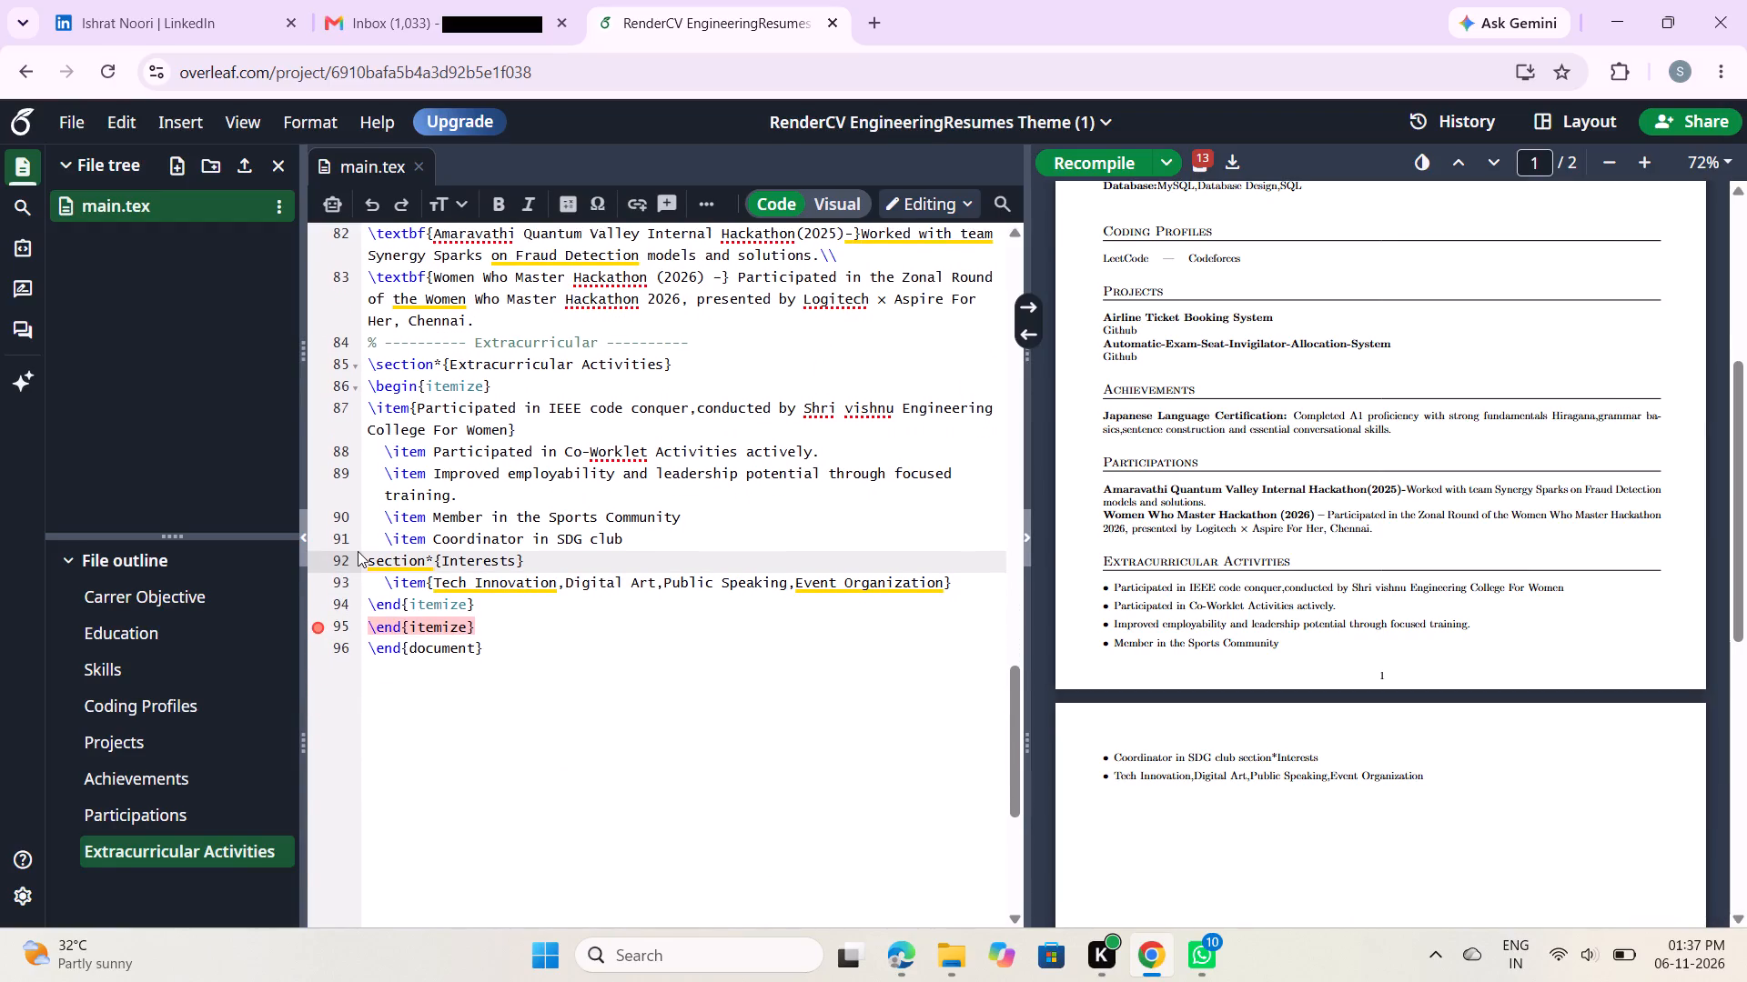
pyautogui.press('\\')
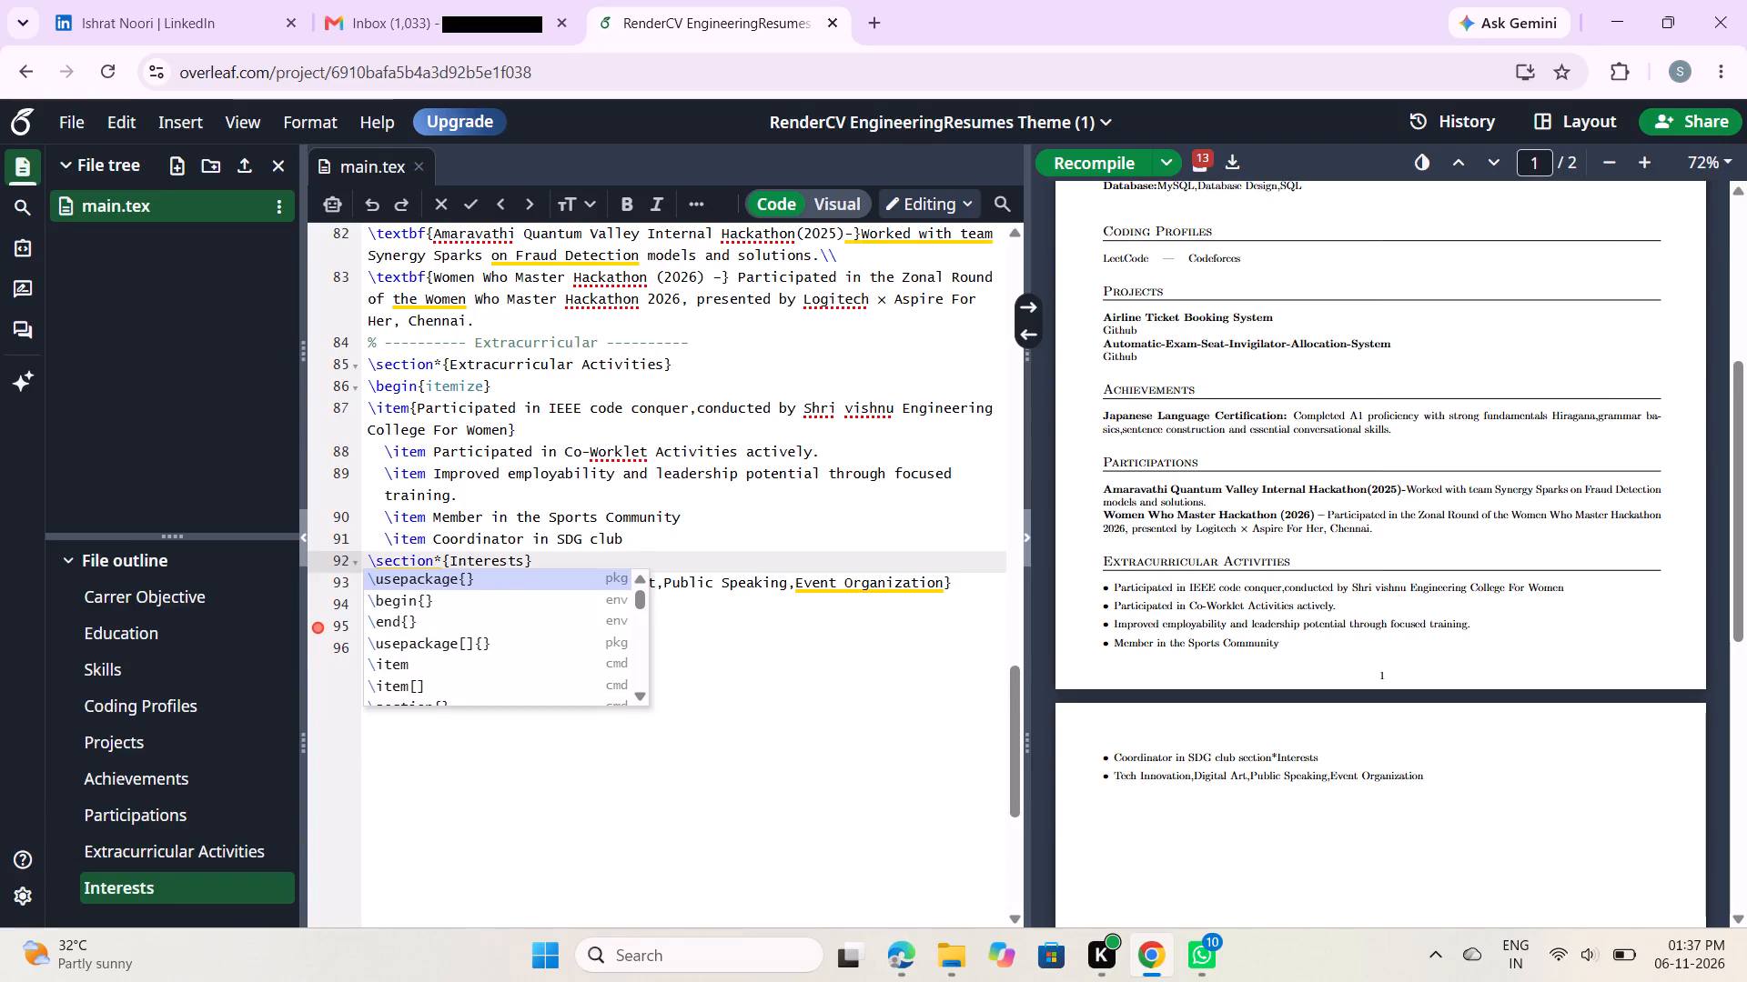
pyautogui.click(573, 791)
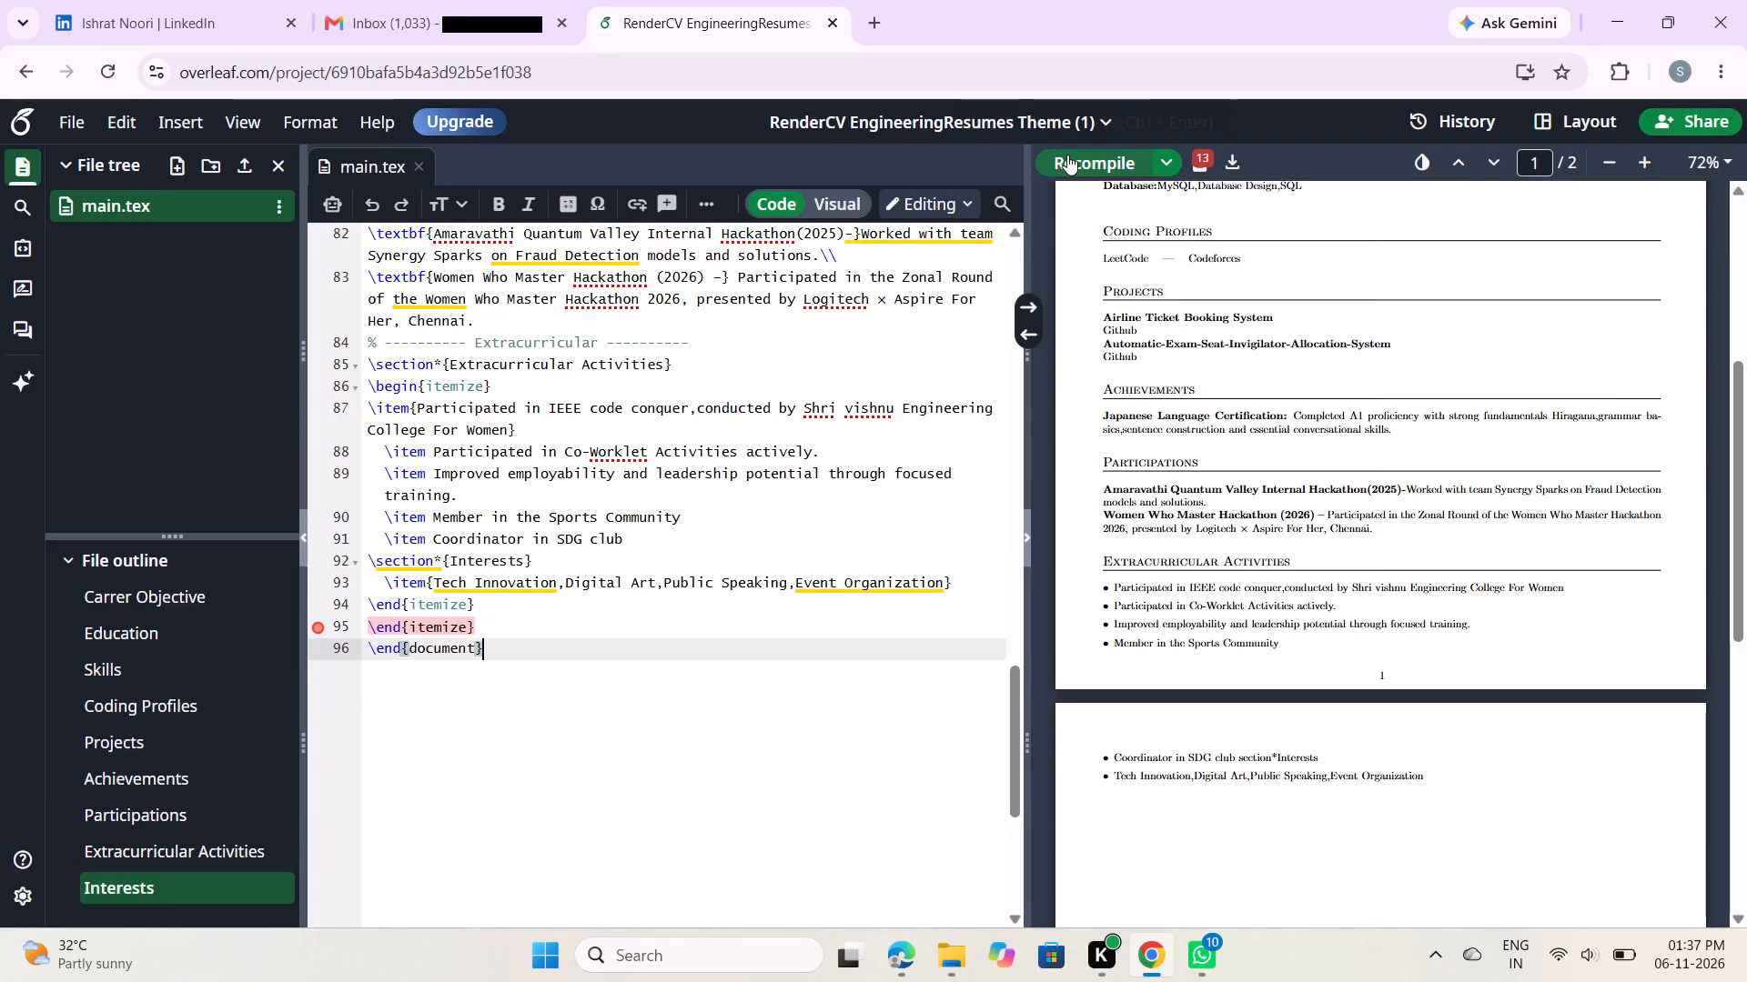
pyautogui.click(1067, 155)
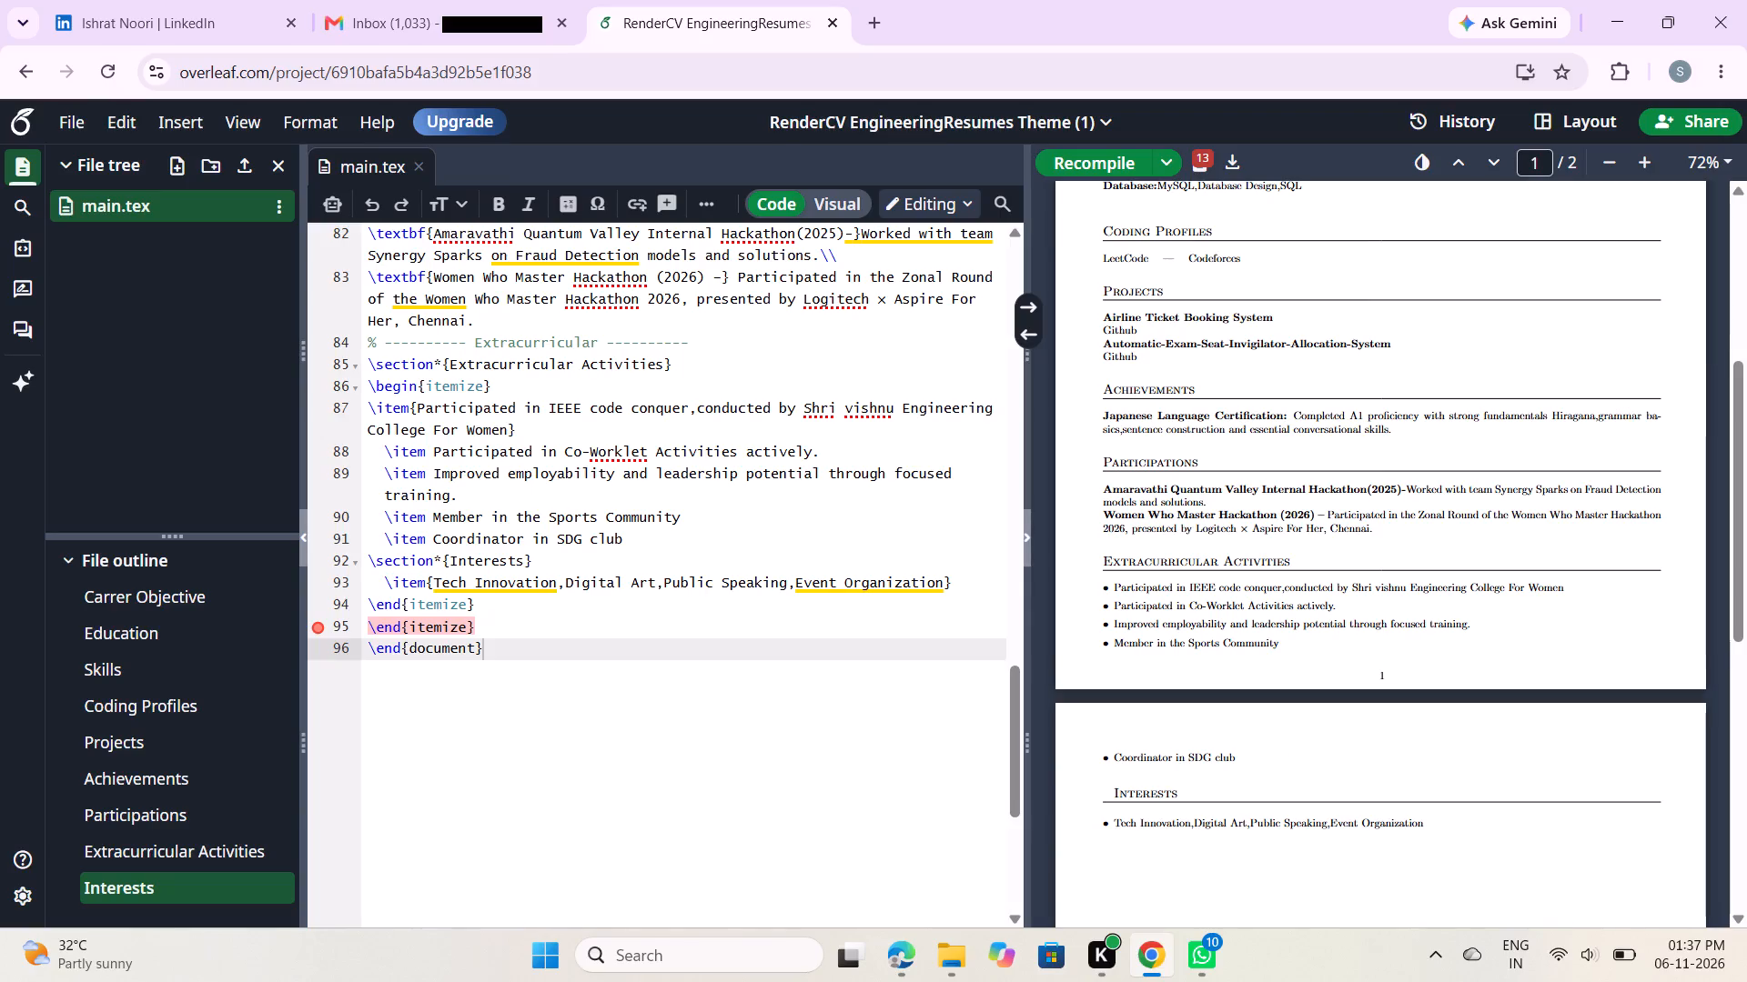
# Download the compiled resume as a PDF.
pyautogui.scroll(7, 474, 423)
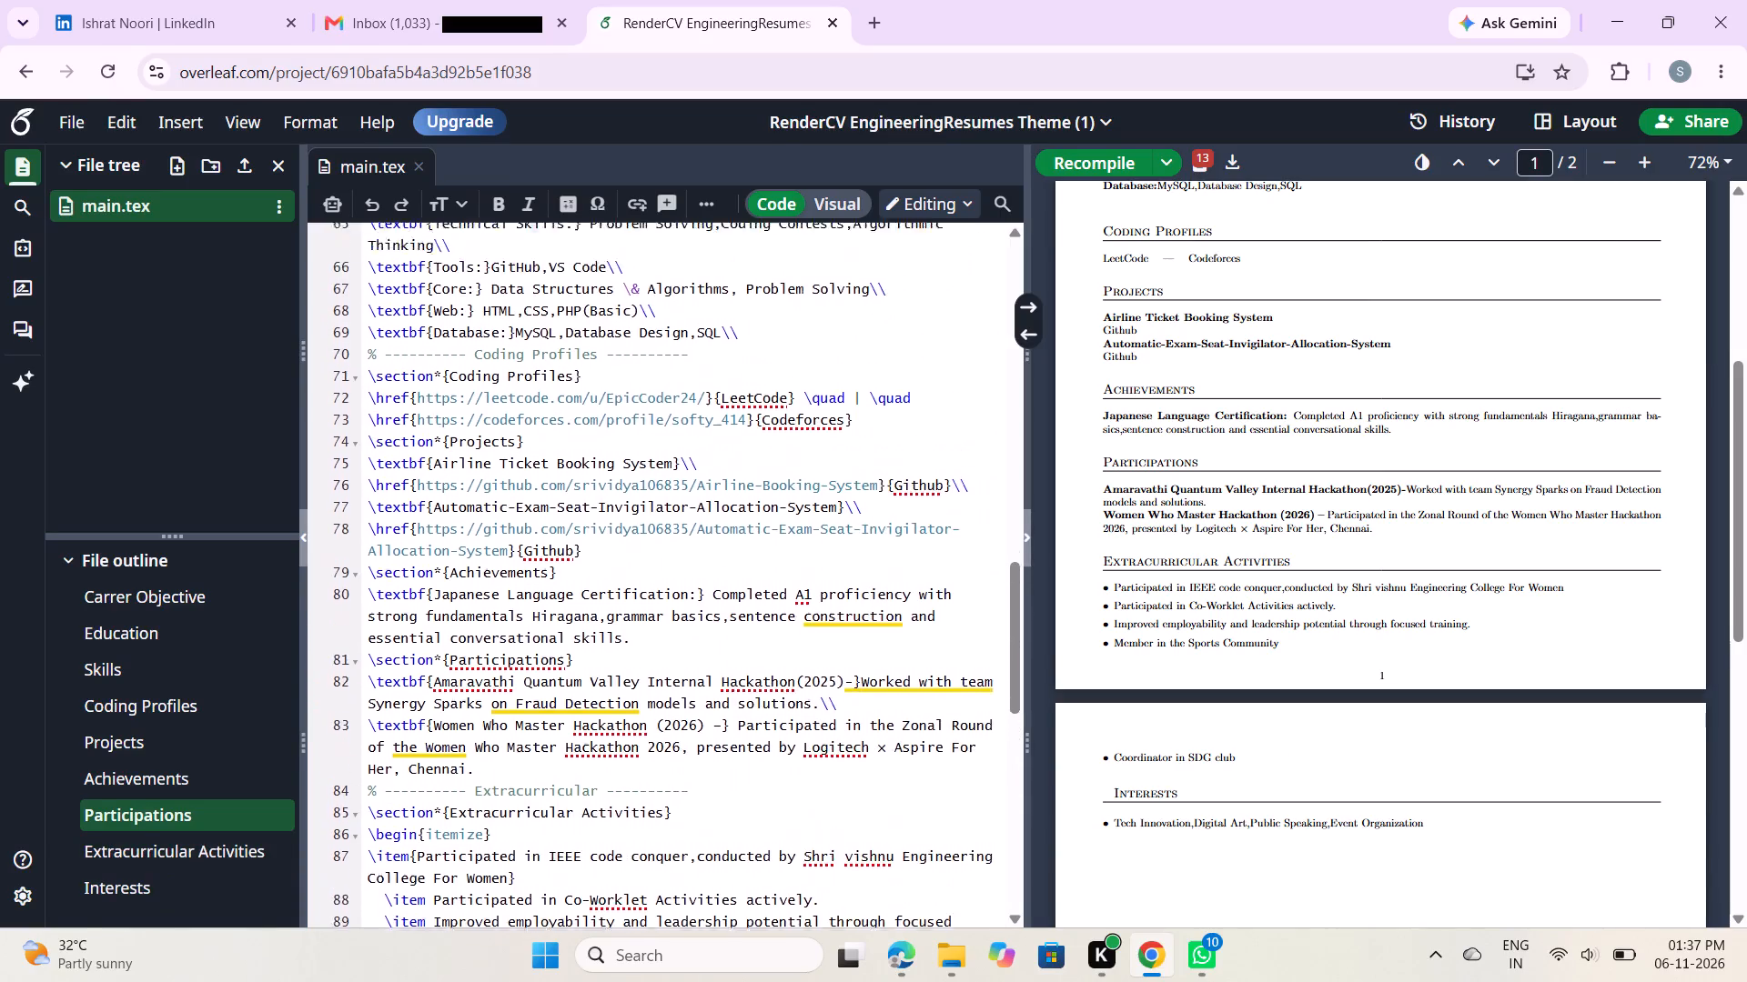
pyautogui.scroll(4, 474, 423)
pyautogui.scroll(5, 1252, 446)
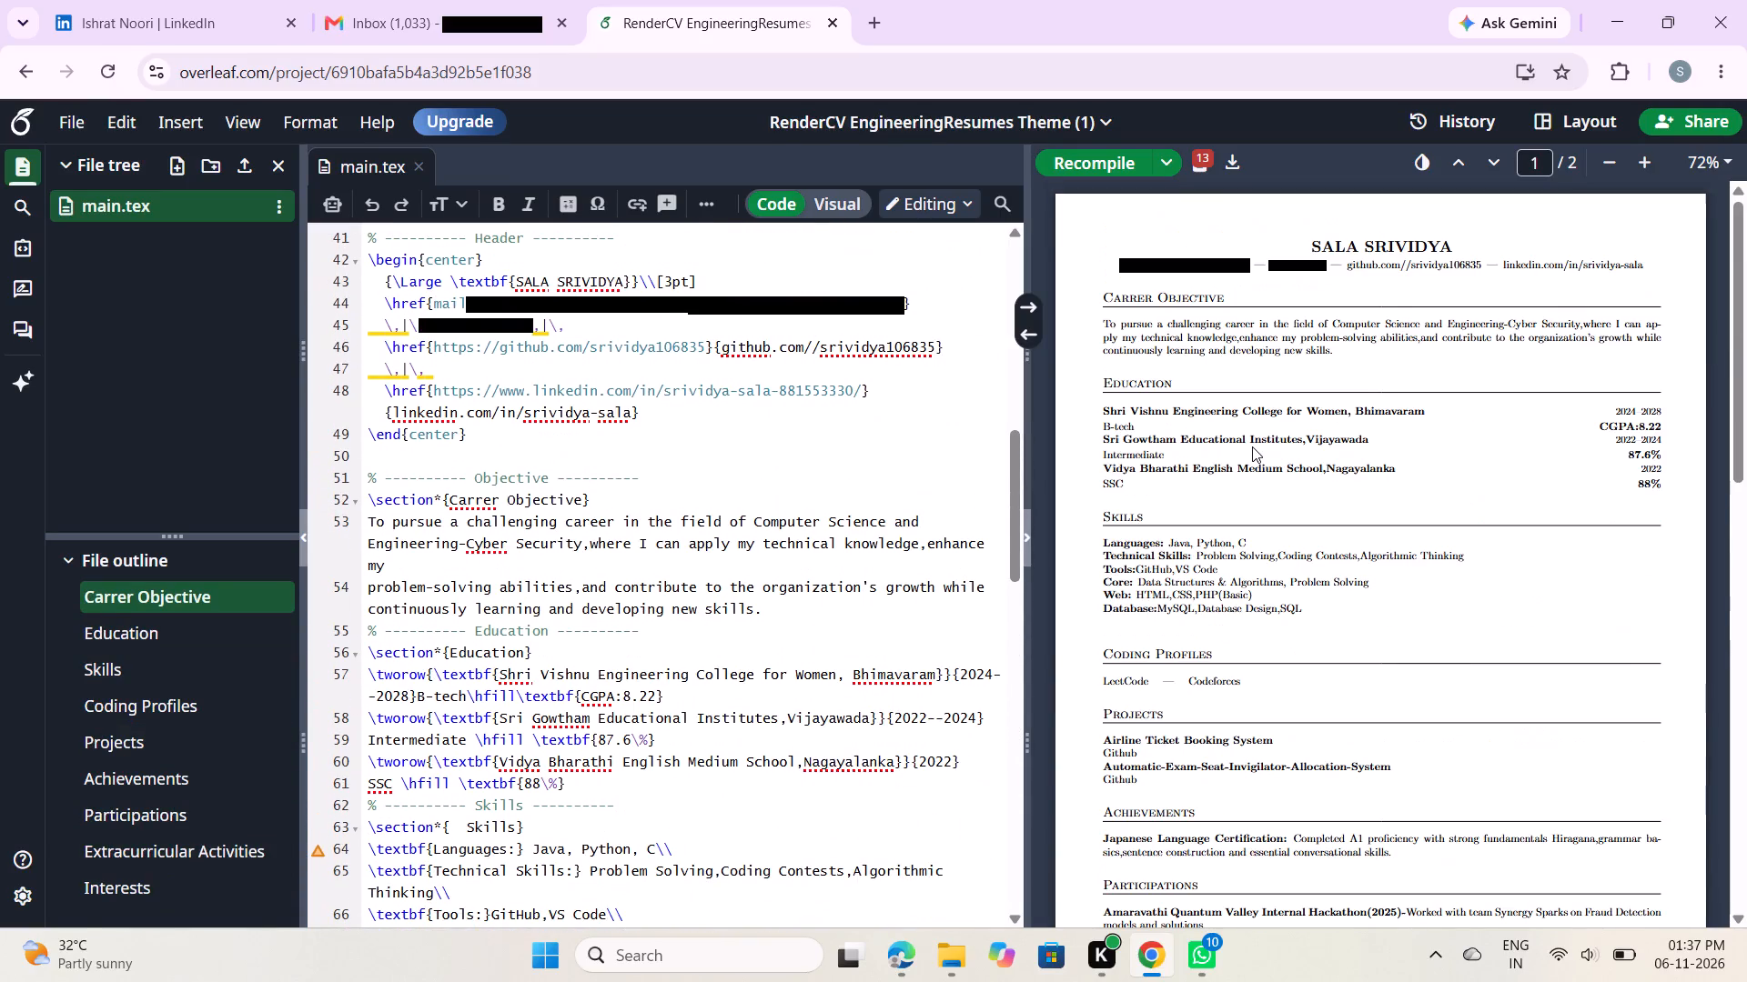
pyautogui.scroll(-1, 1252, 446)
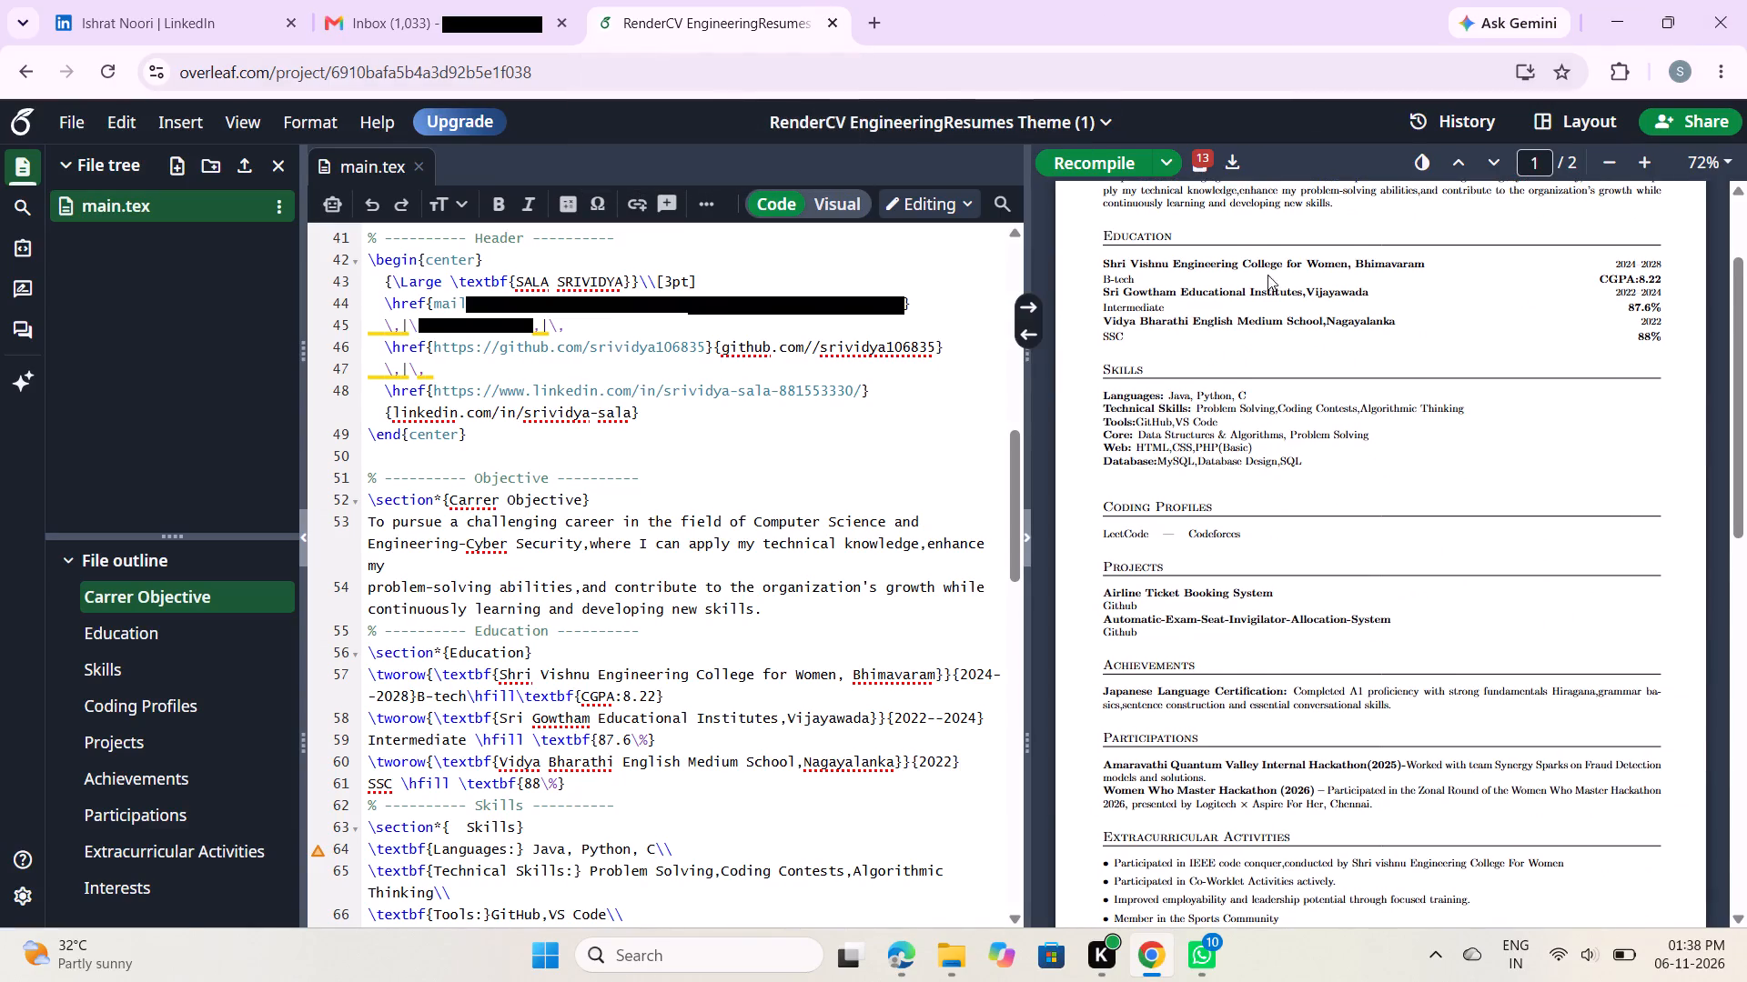
pyautogui.scroll(-1, 1362, 410)
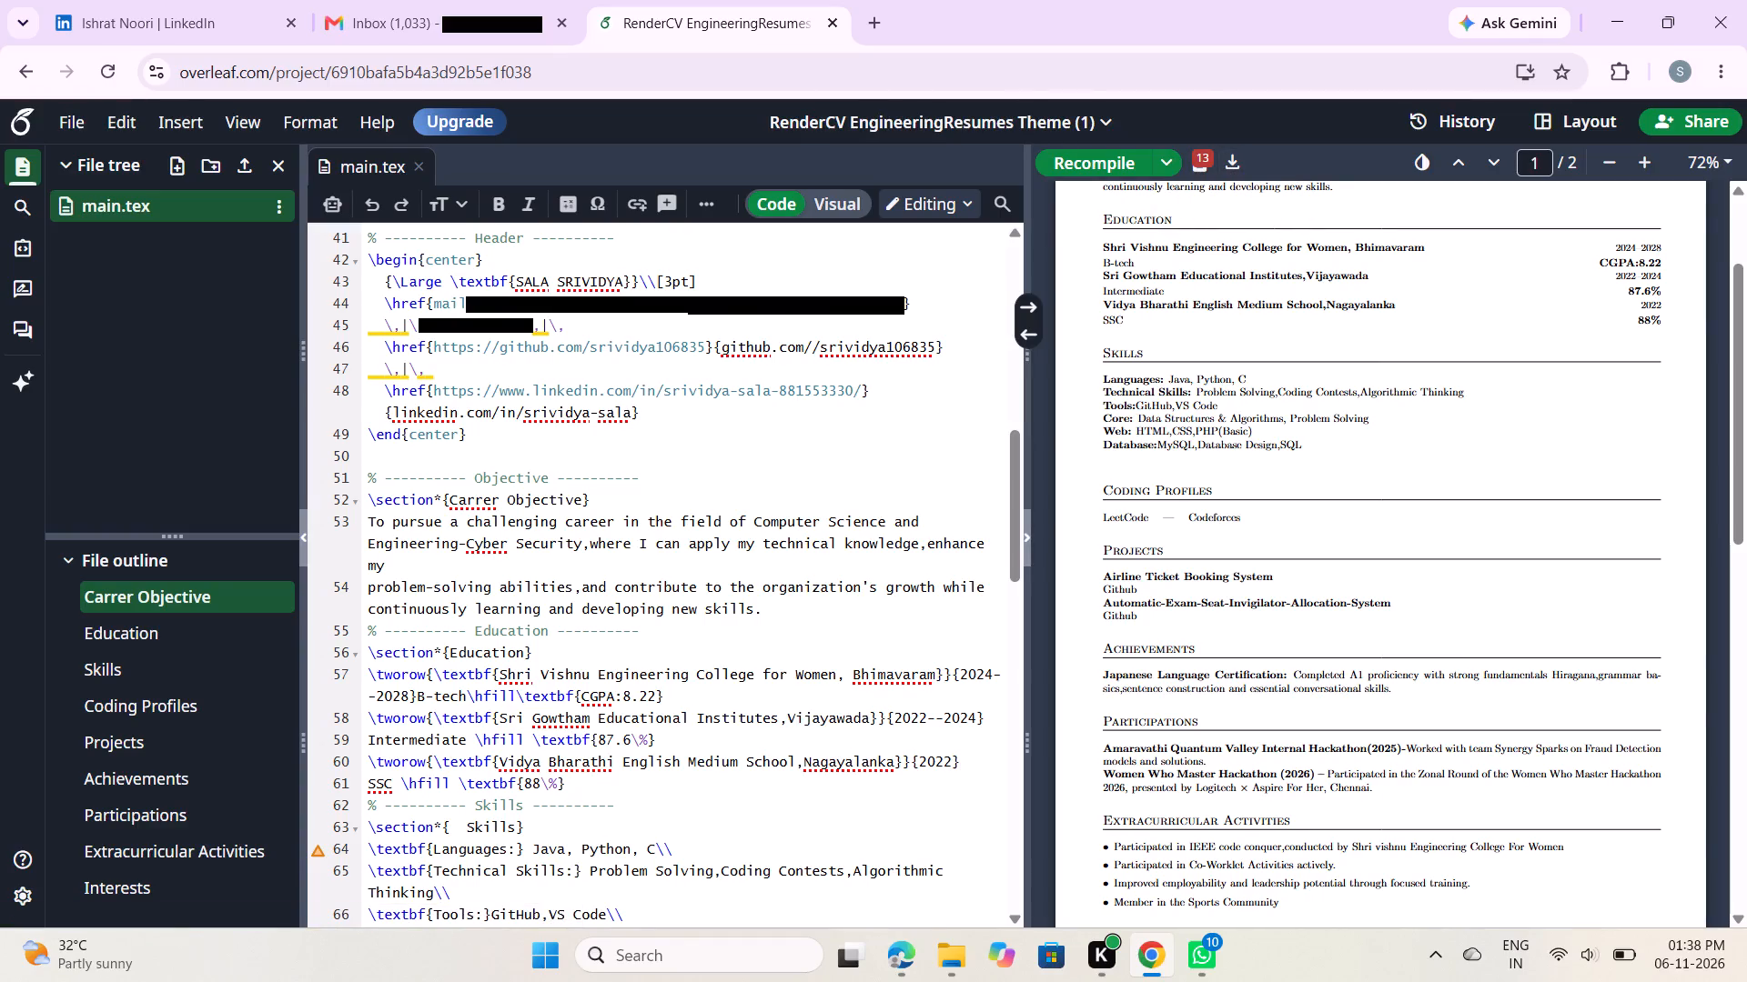
pyautogui.click(1230, 165)
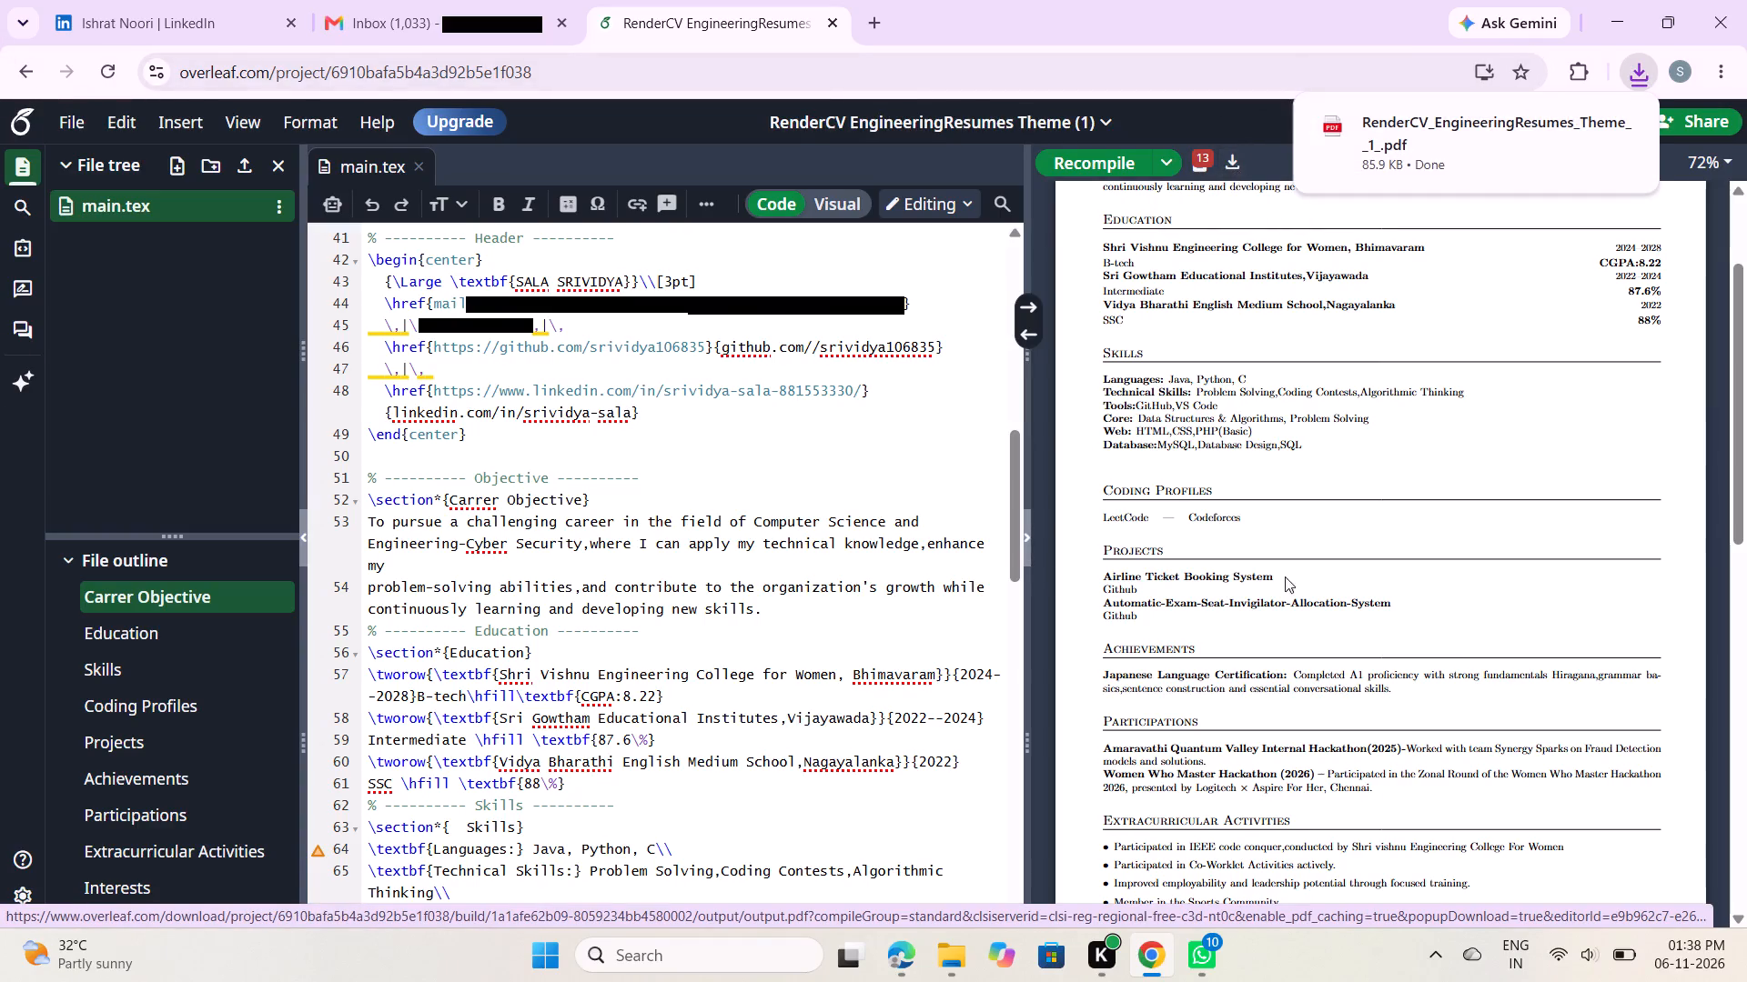
# In File Explorer's Downloads folder, rename the newly downloaded RenderCV resume PDF to the candidate's given name followed by _Resume.
pyautogui.click(963, 951)
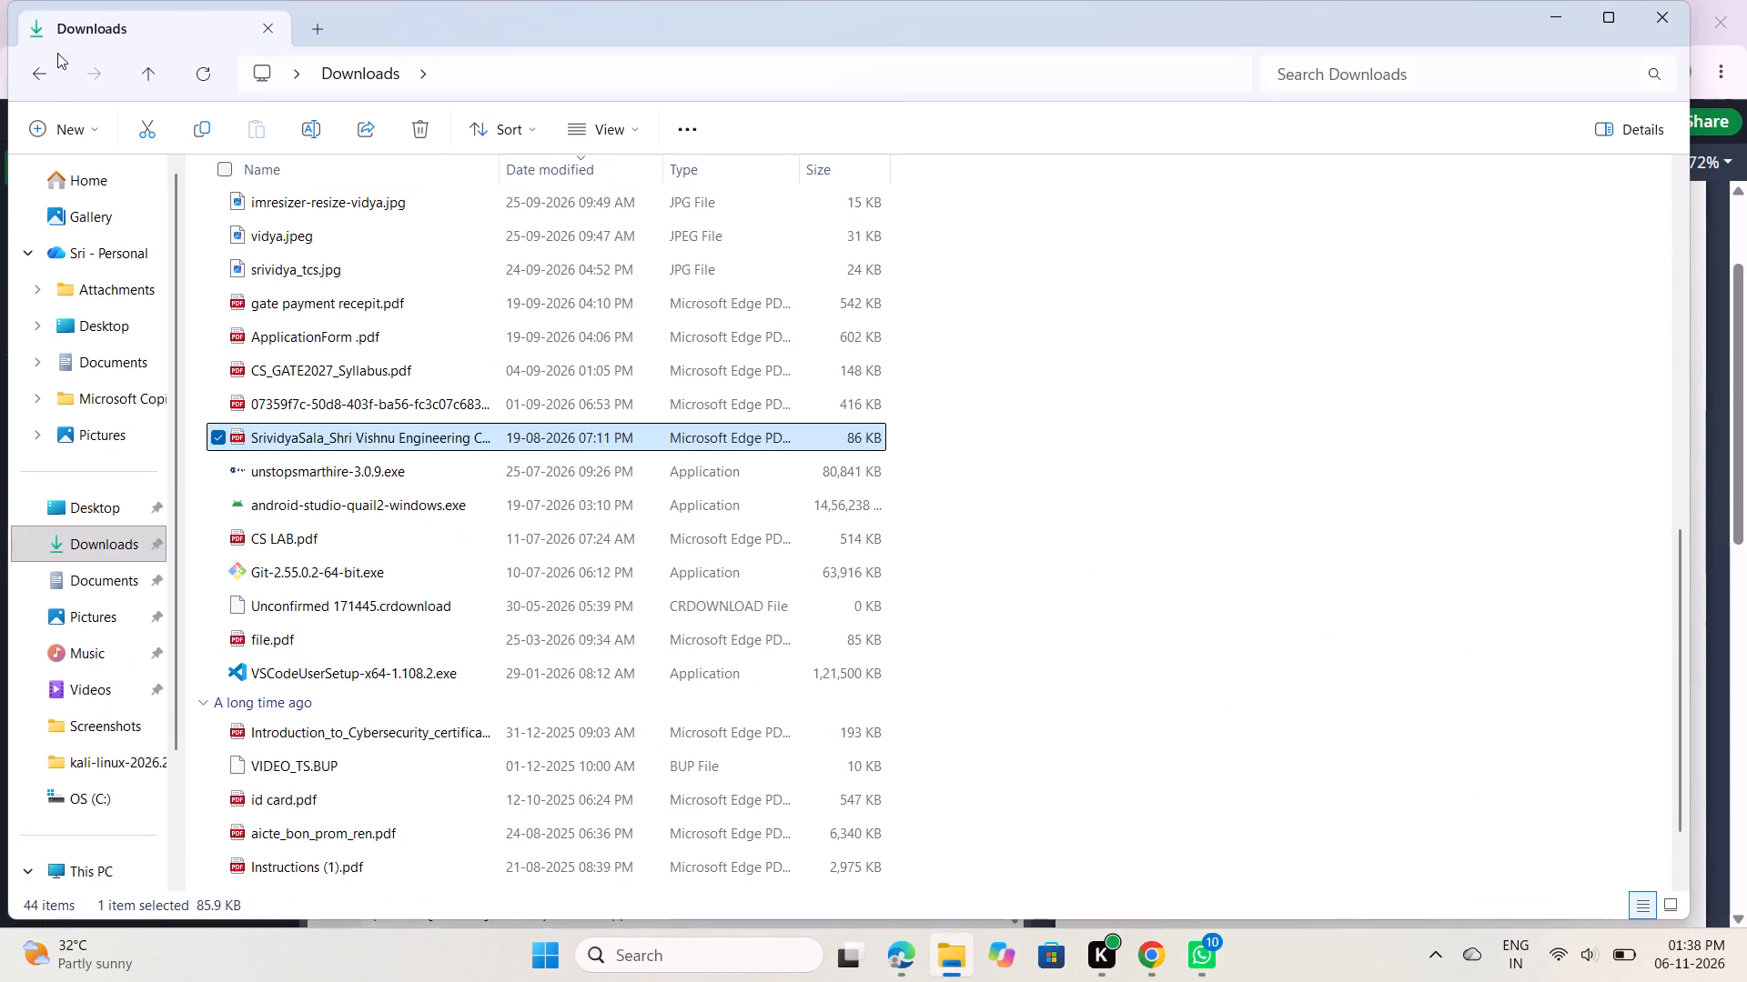
pyautogui.click(48, 75)
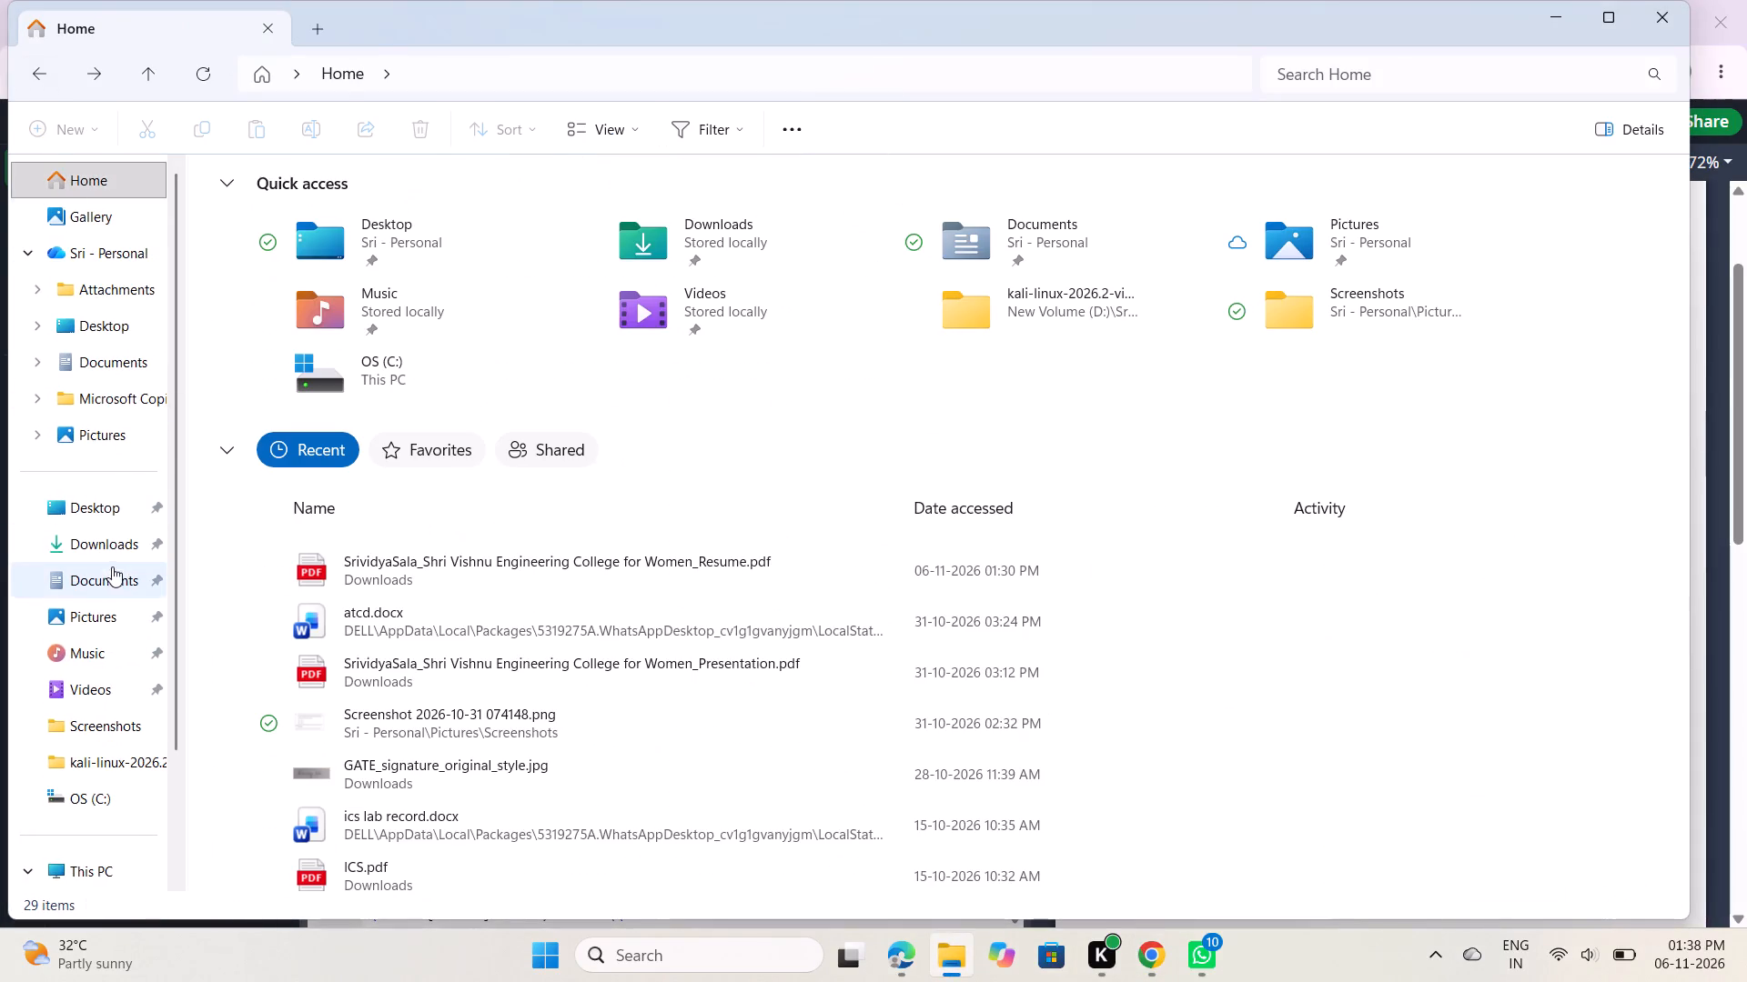
pyautogui.click(96, 540)
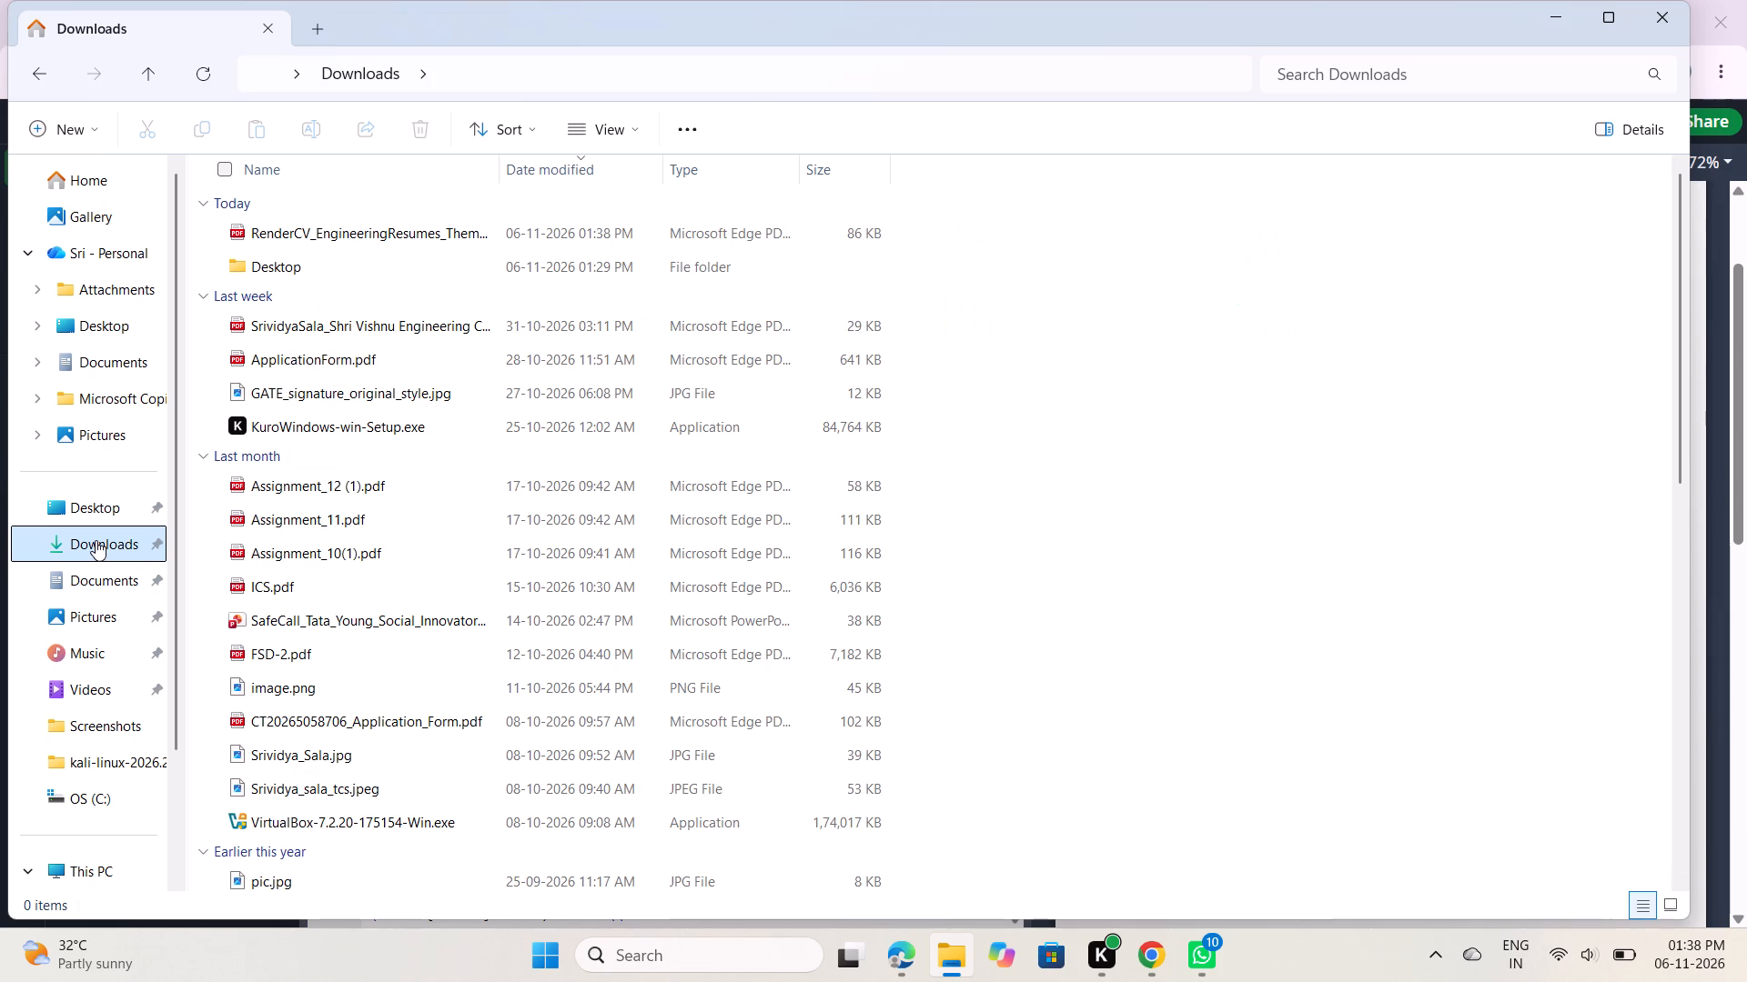
pyautogui.click(445, 235)
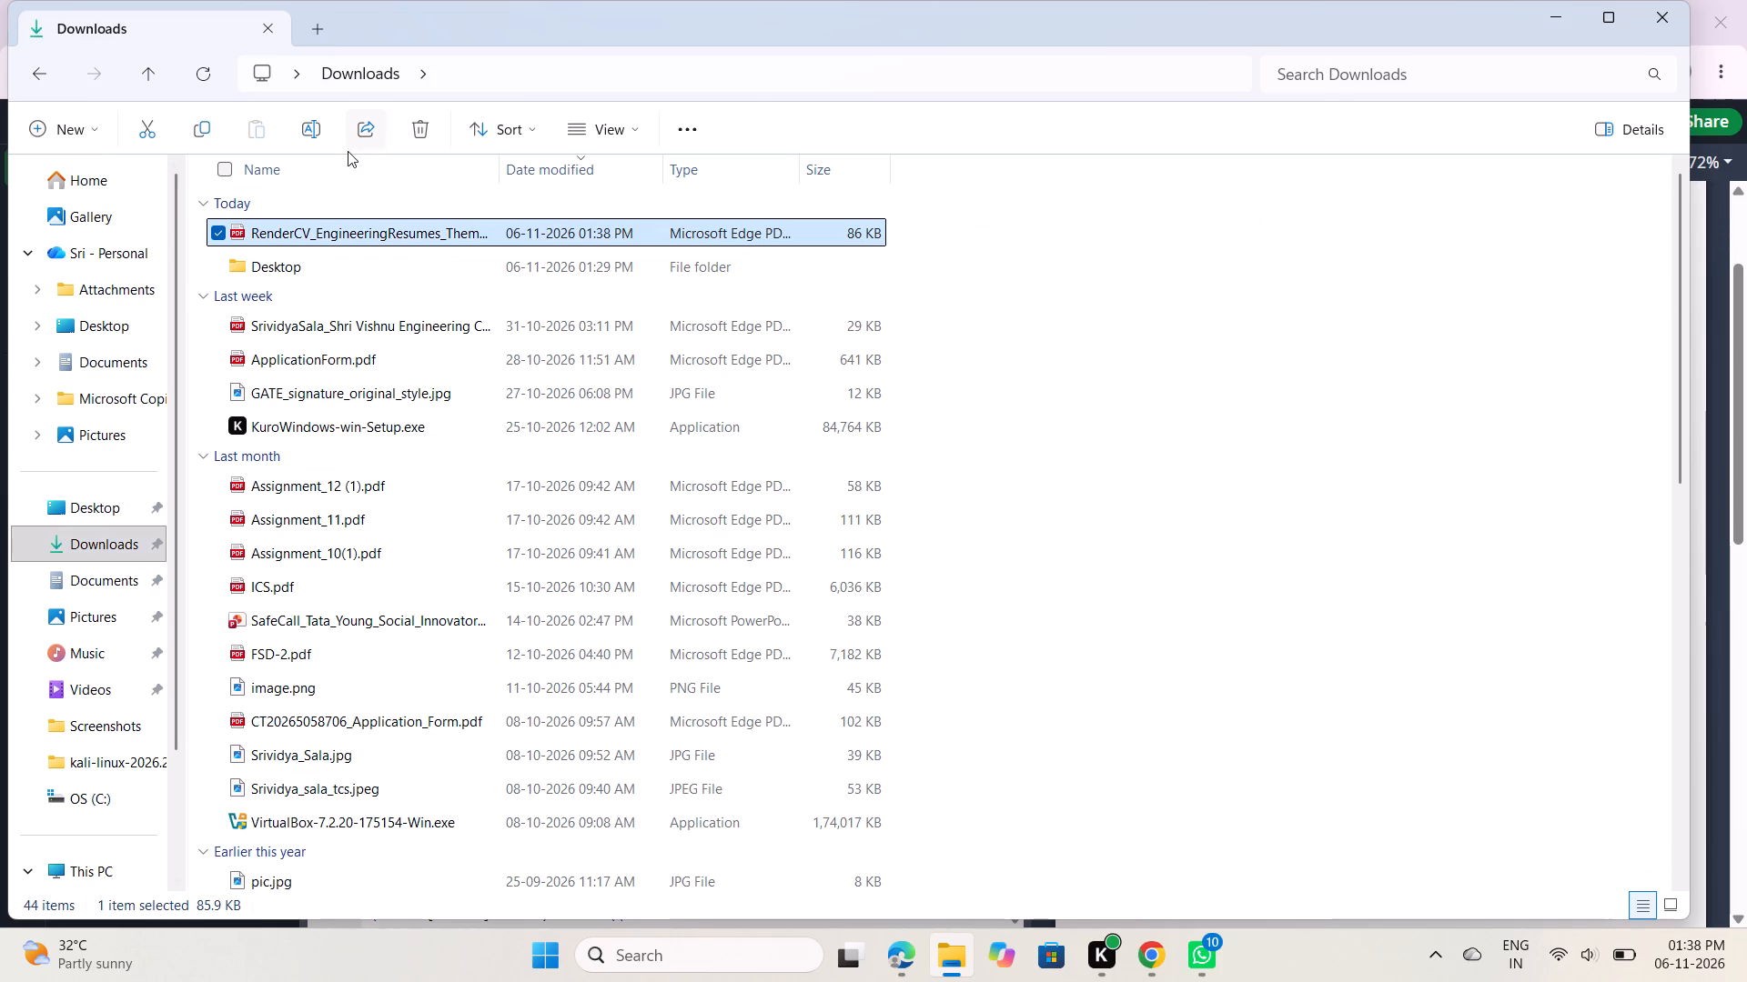
pyautogui.click(308, 124)
pyautogui.click(308, 124)
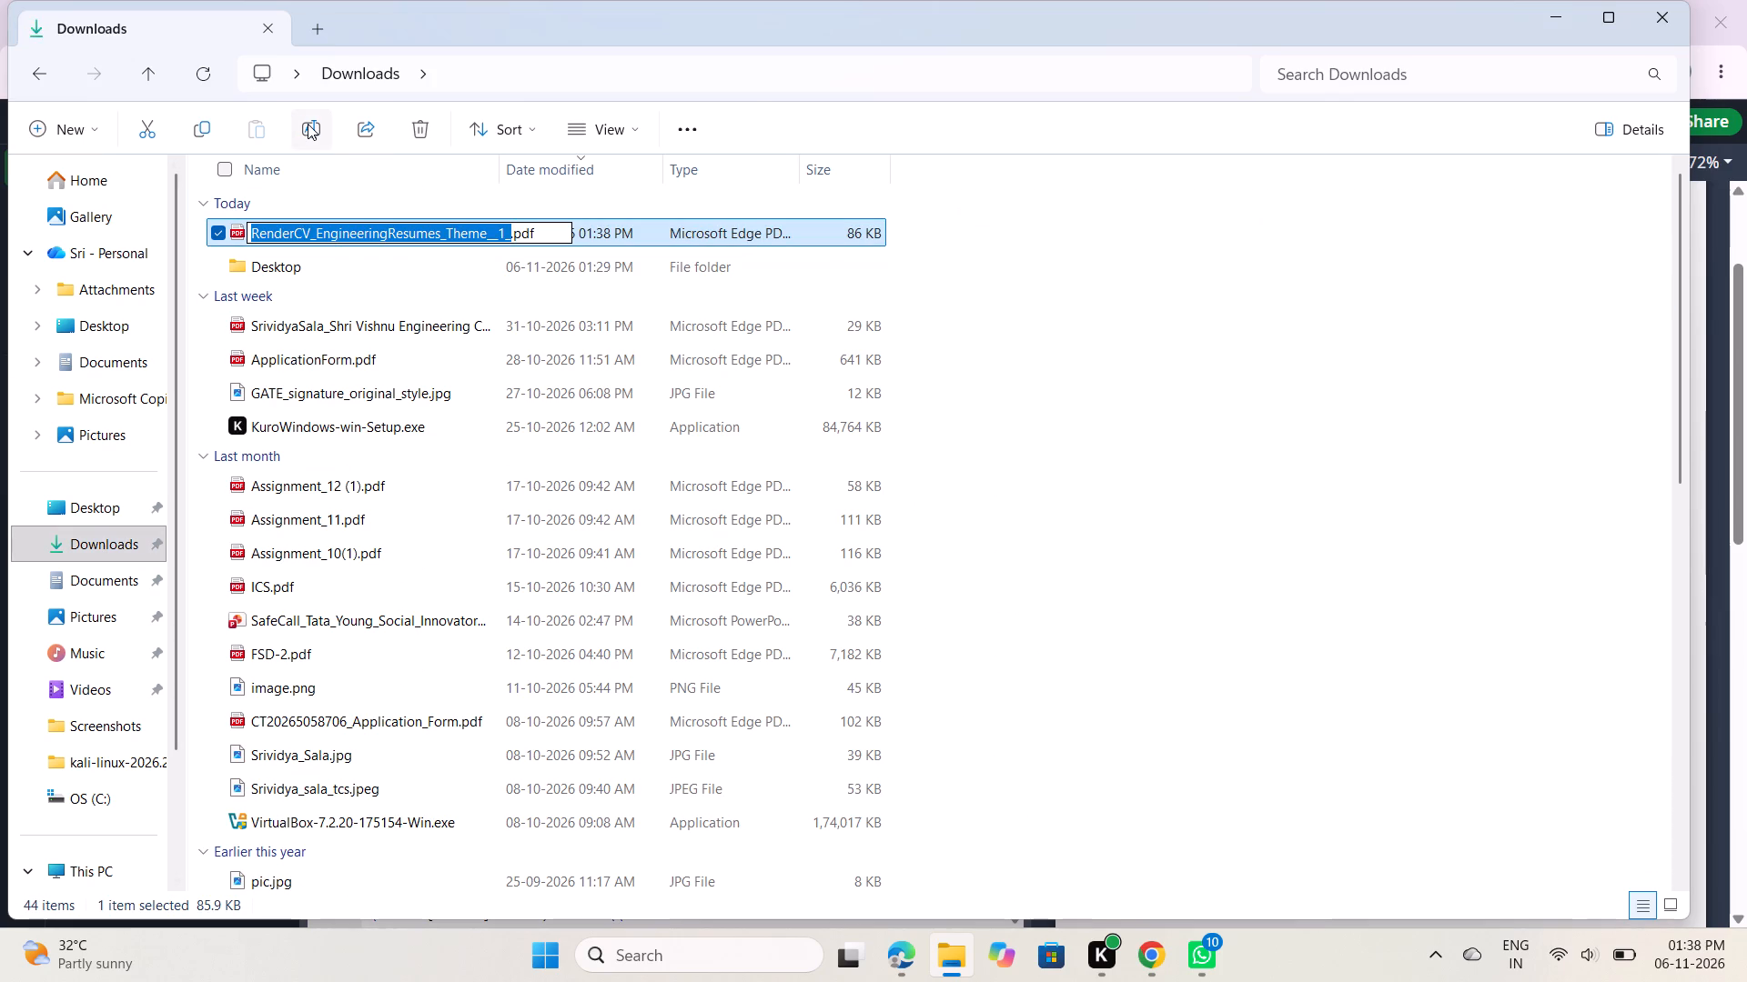
pyautogui.press('BackSpace')
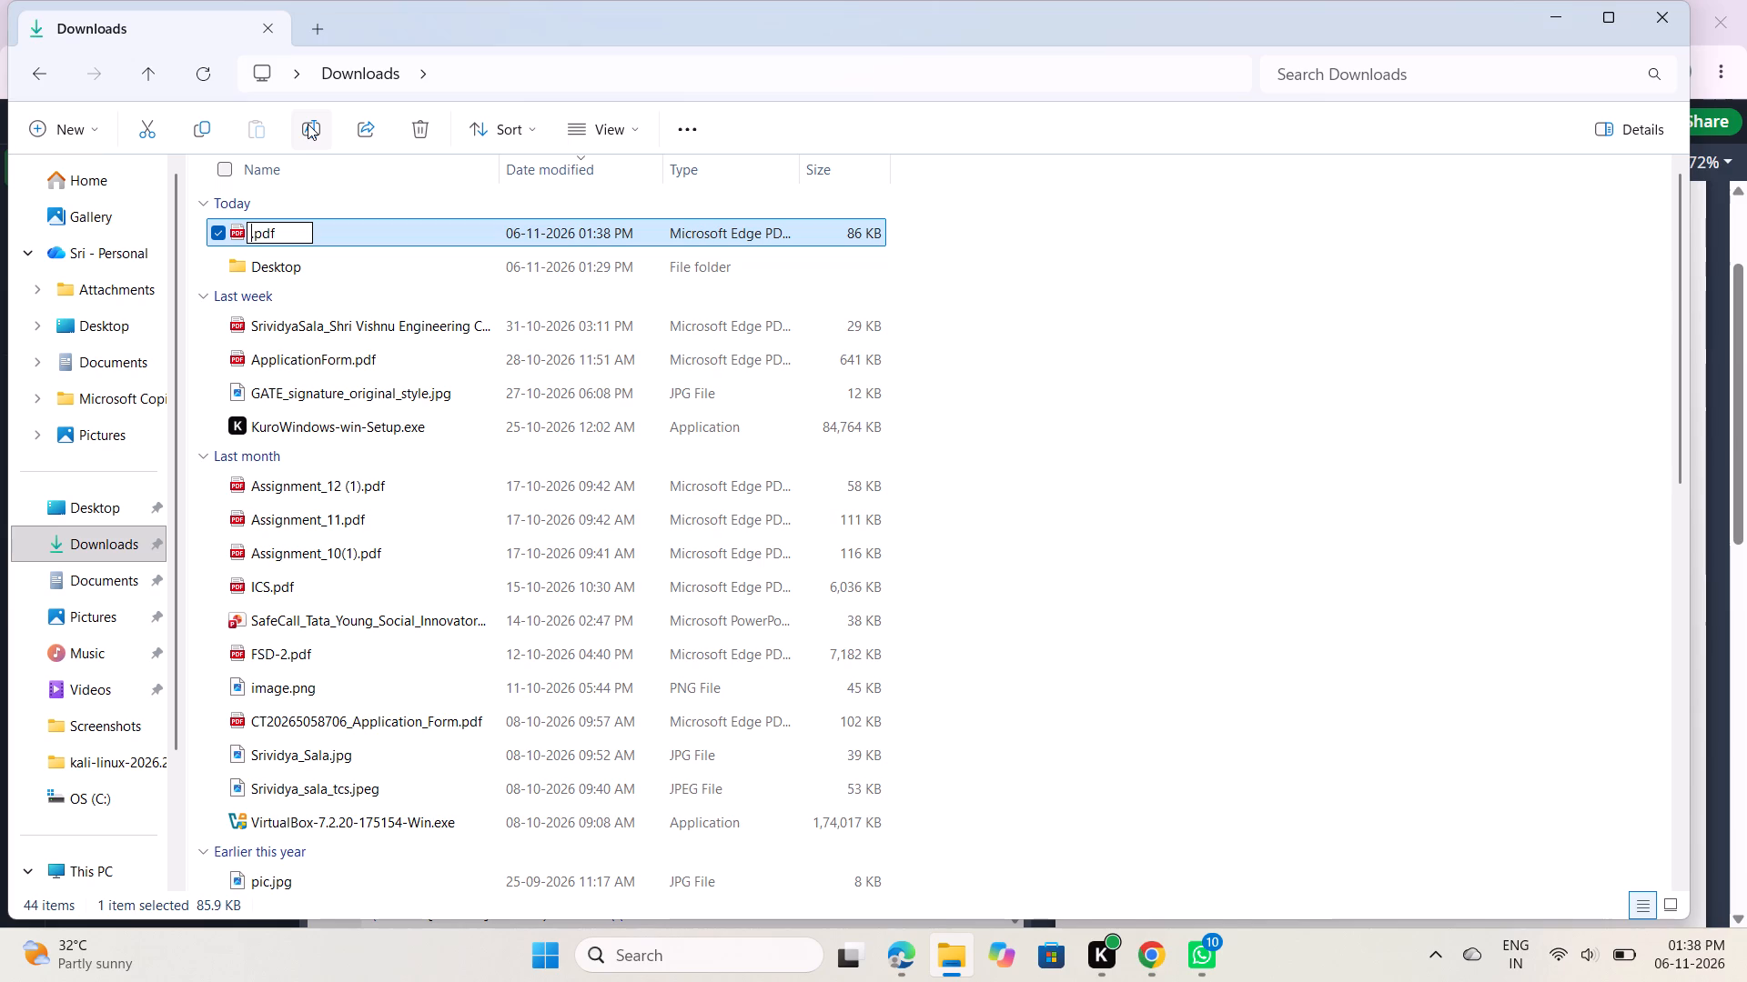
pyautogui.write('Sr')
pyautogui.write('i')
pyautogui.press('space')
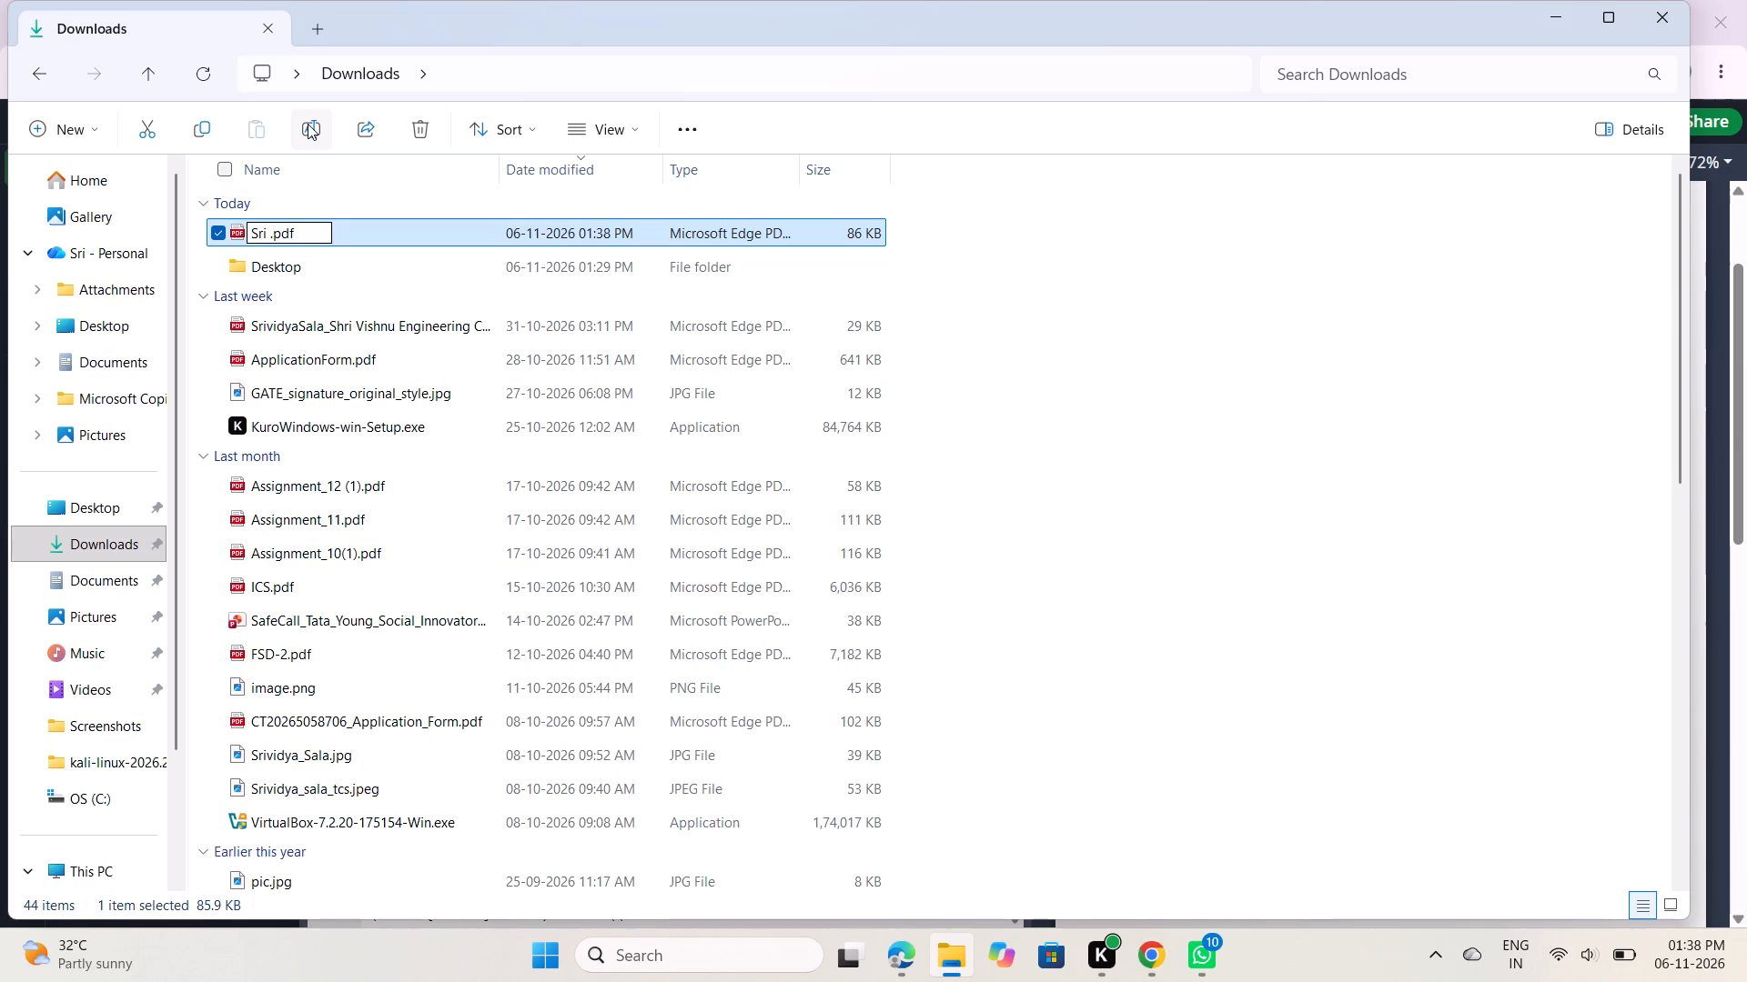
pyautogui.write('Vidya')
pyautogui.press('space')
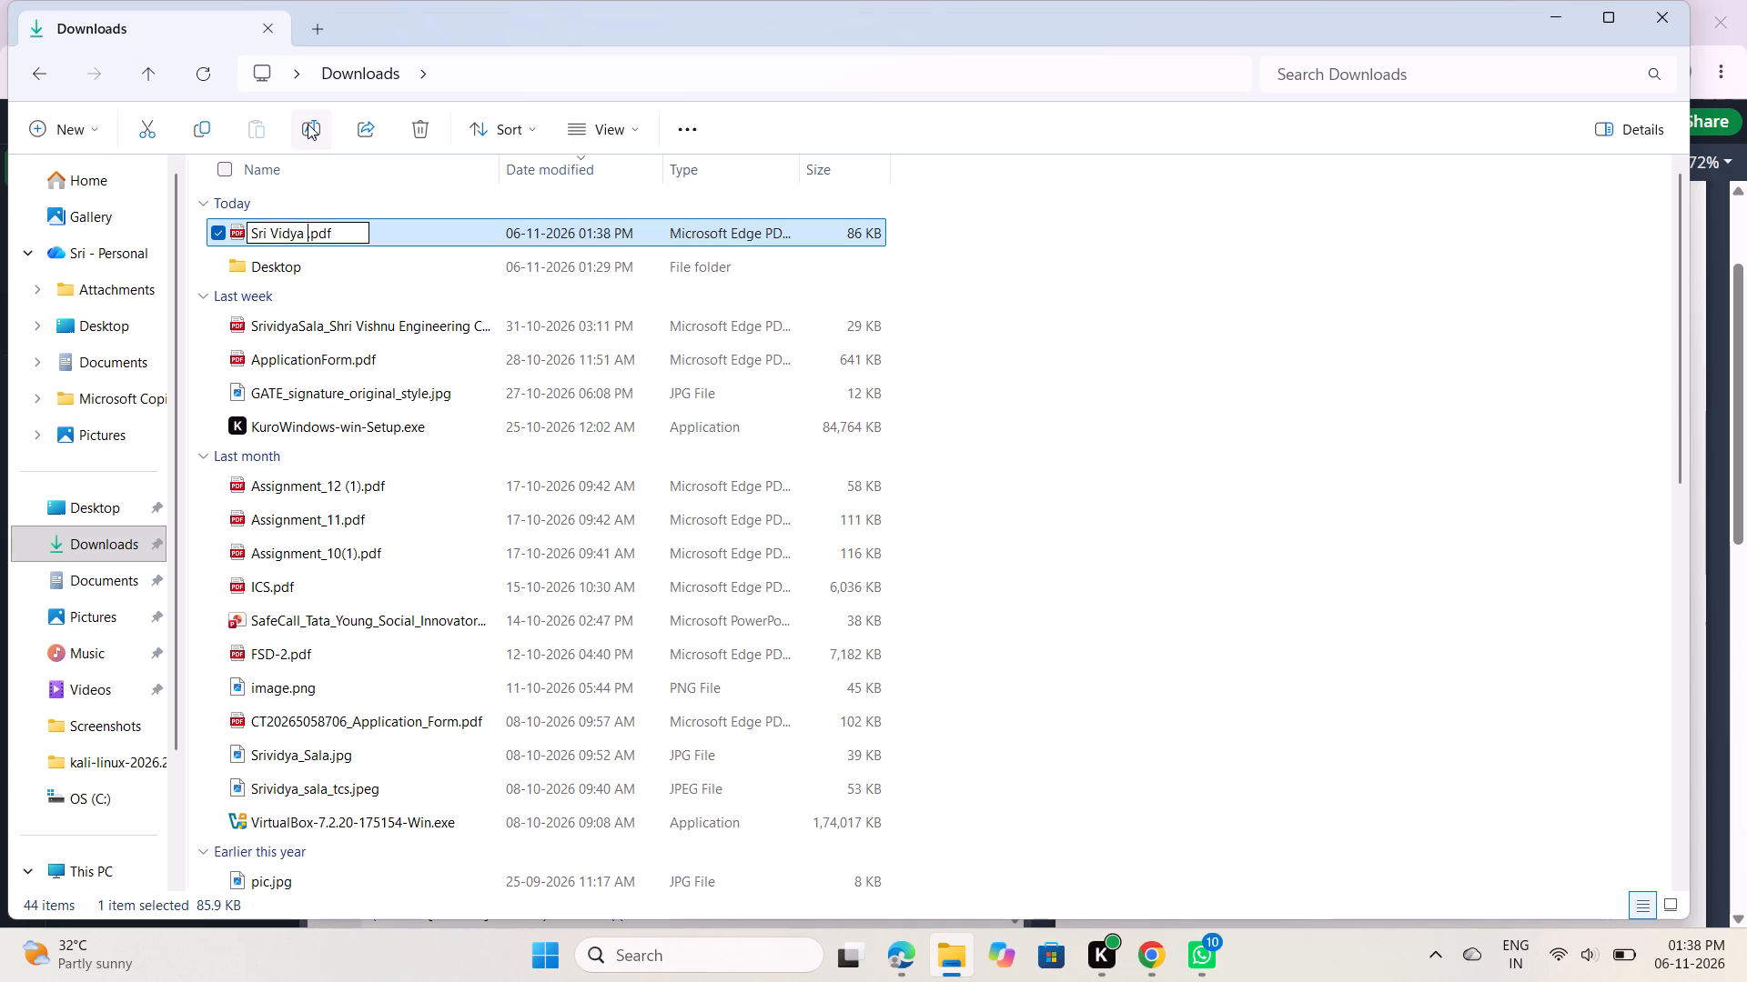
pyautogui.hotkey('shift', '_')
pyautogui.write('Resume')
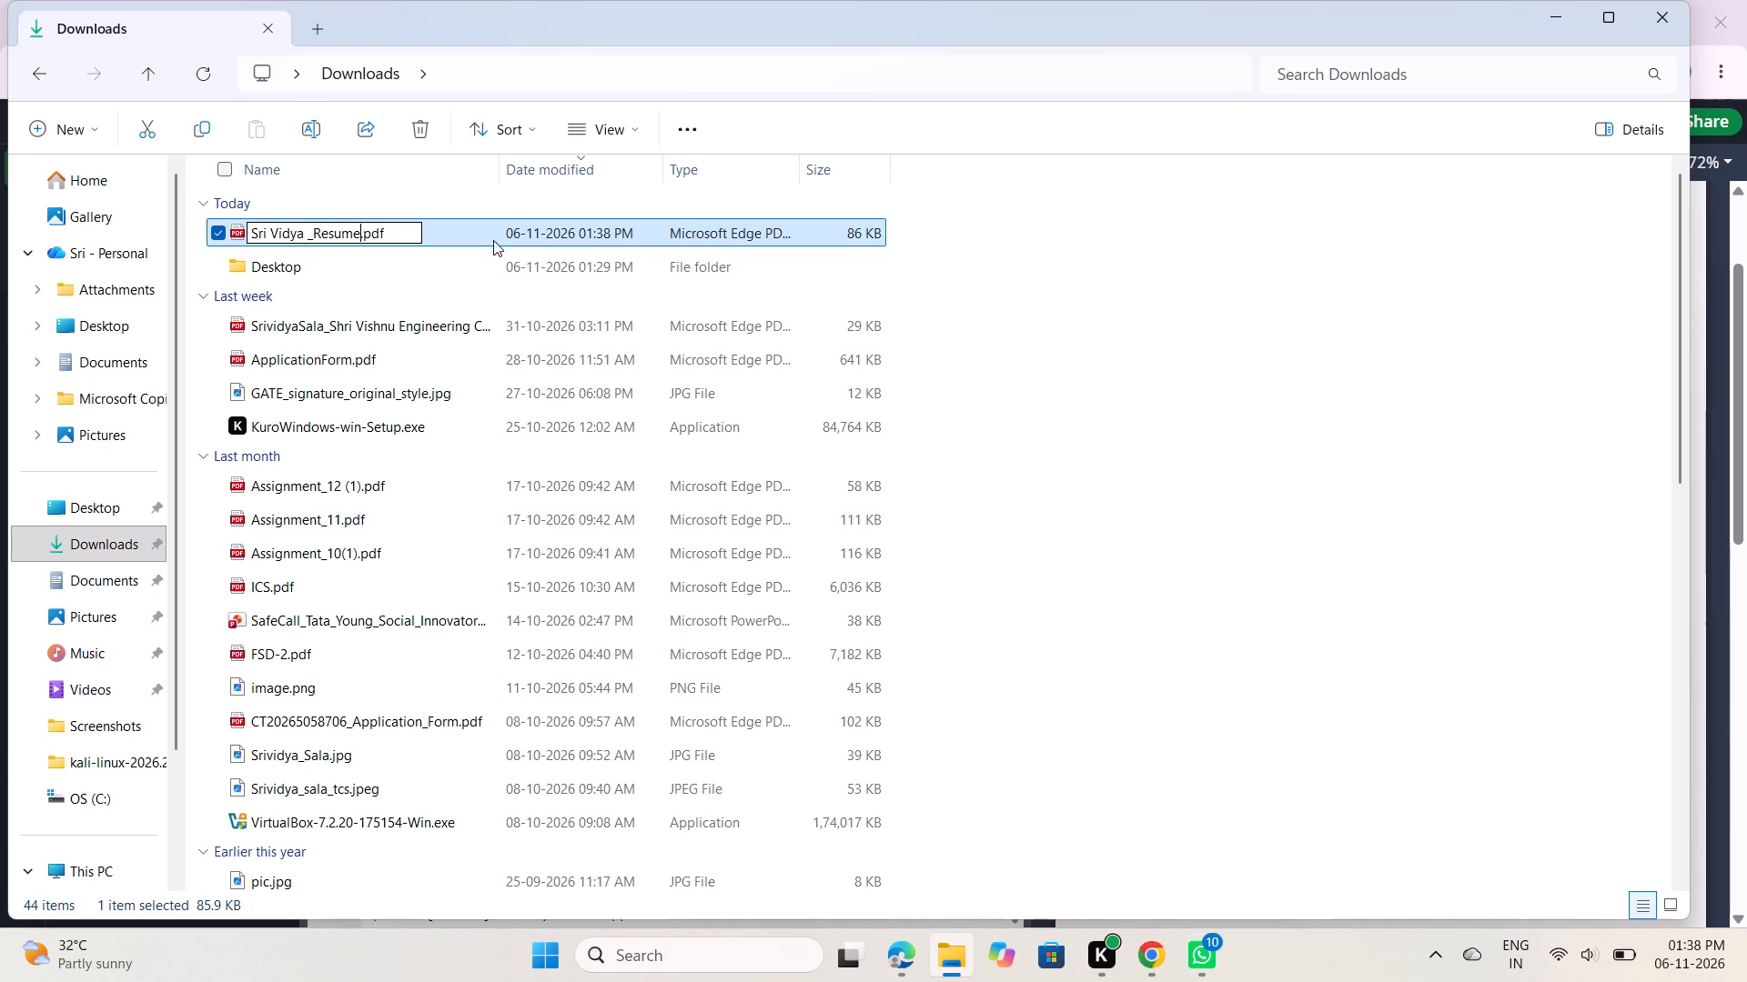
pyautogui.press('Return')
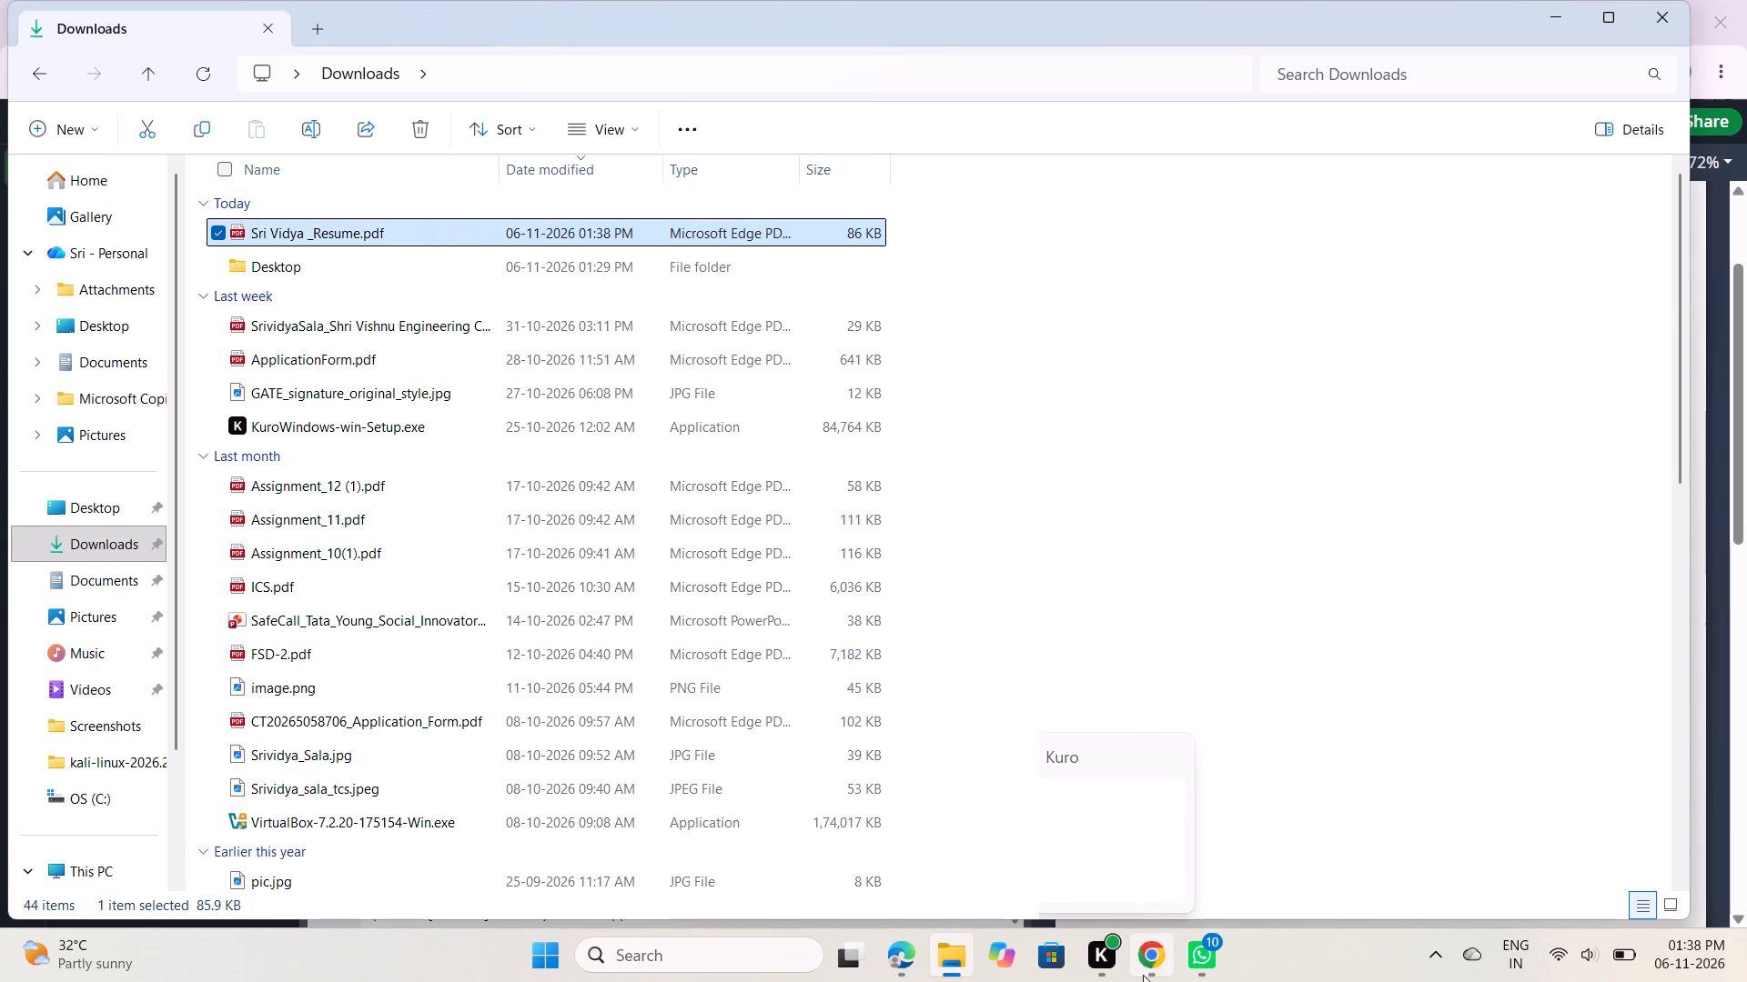
# Switch to Microsoft Edge and close the old resume PDF.
pyautogui.click(917, 963)
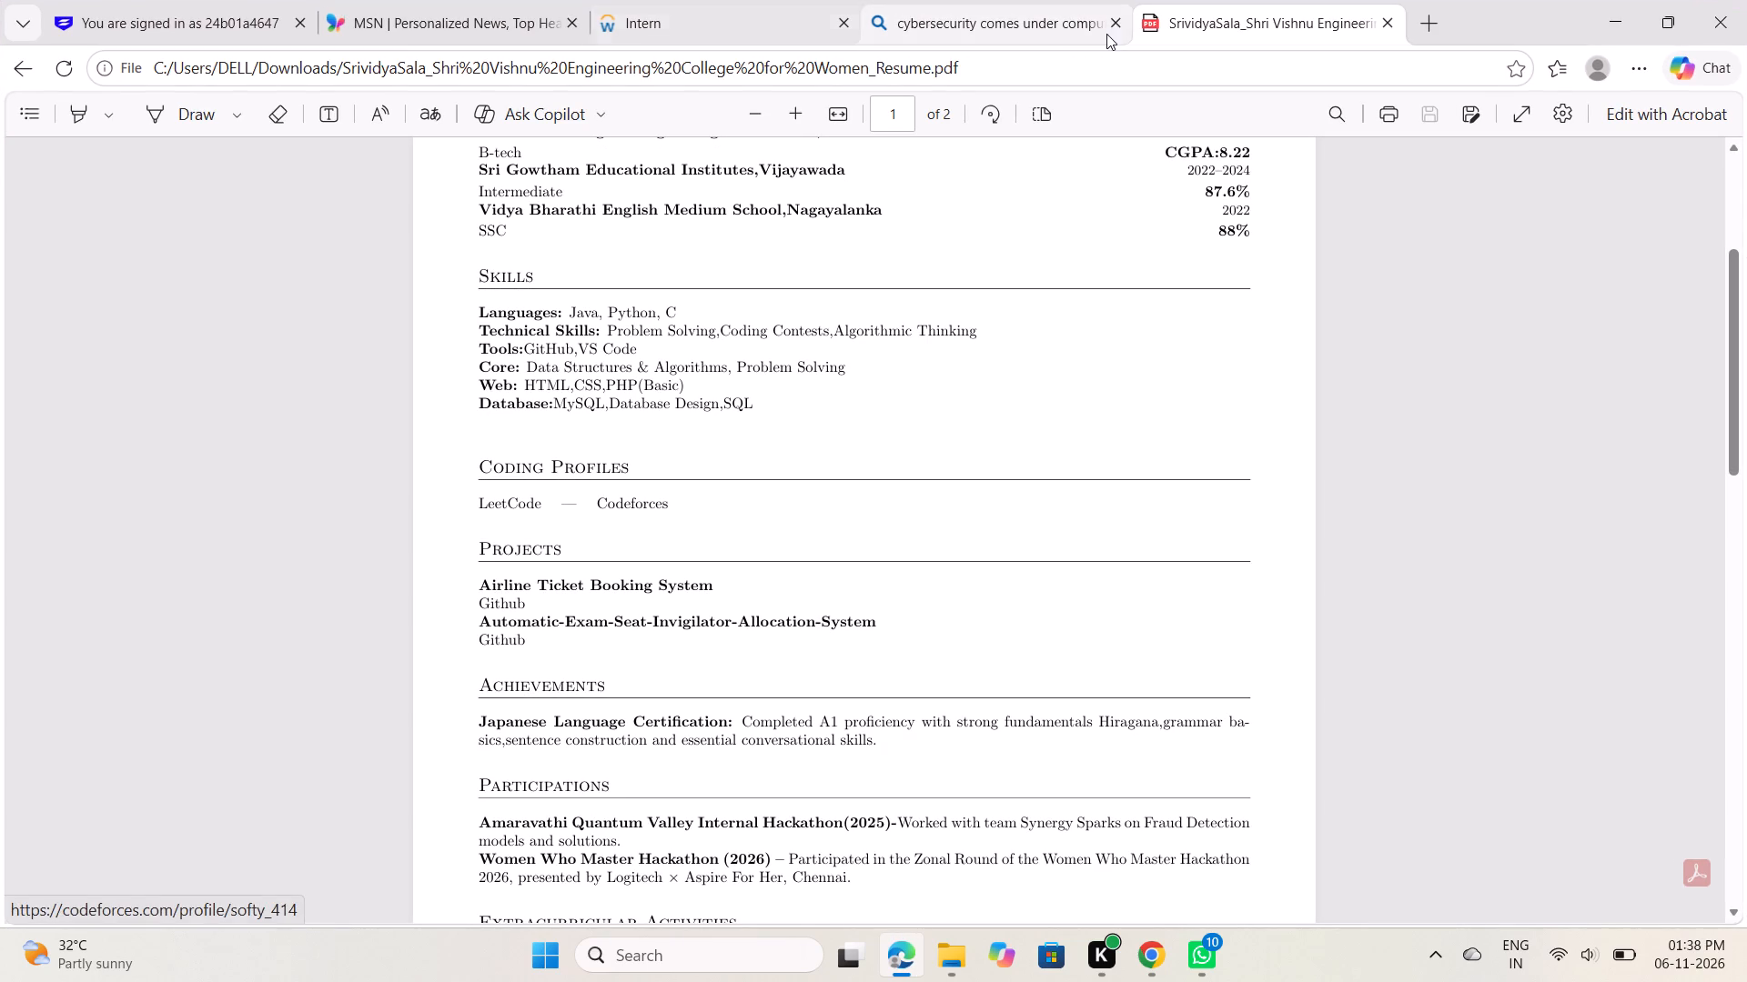
pyautogui.click(1394, 16)
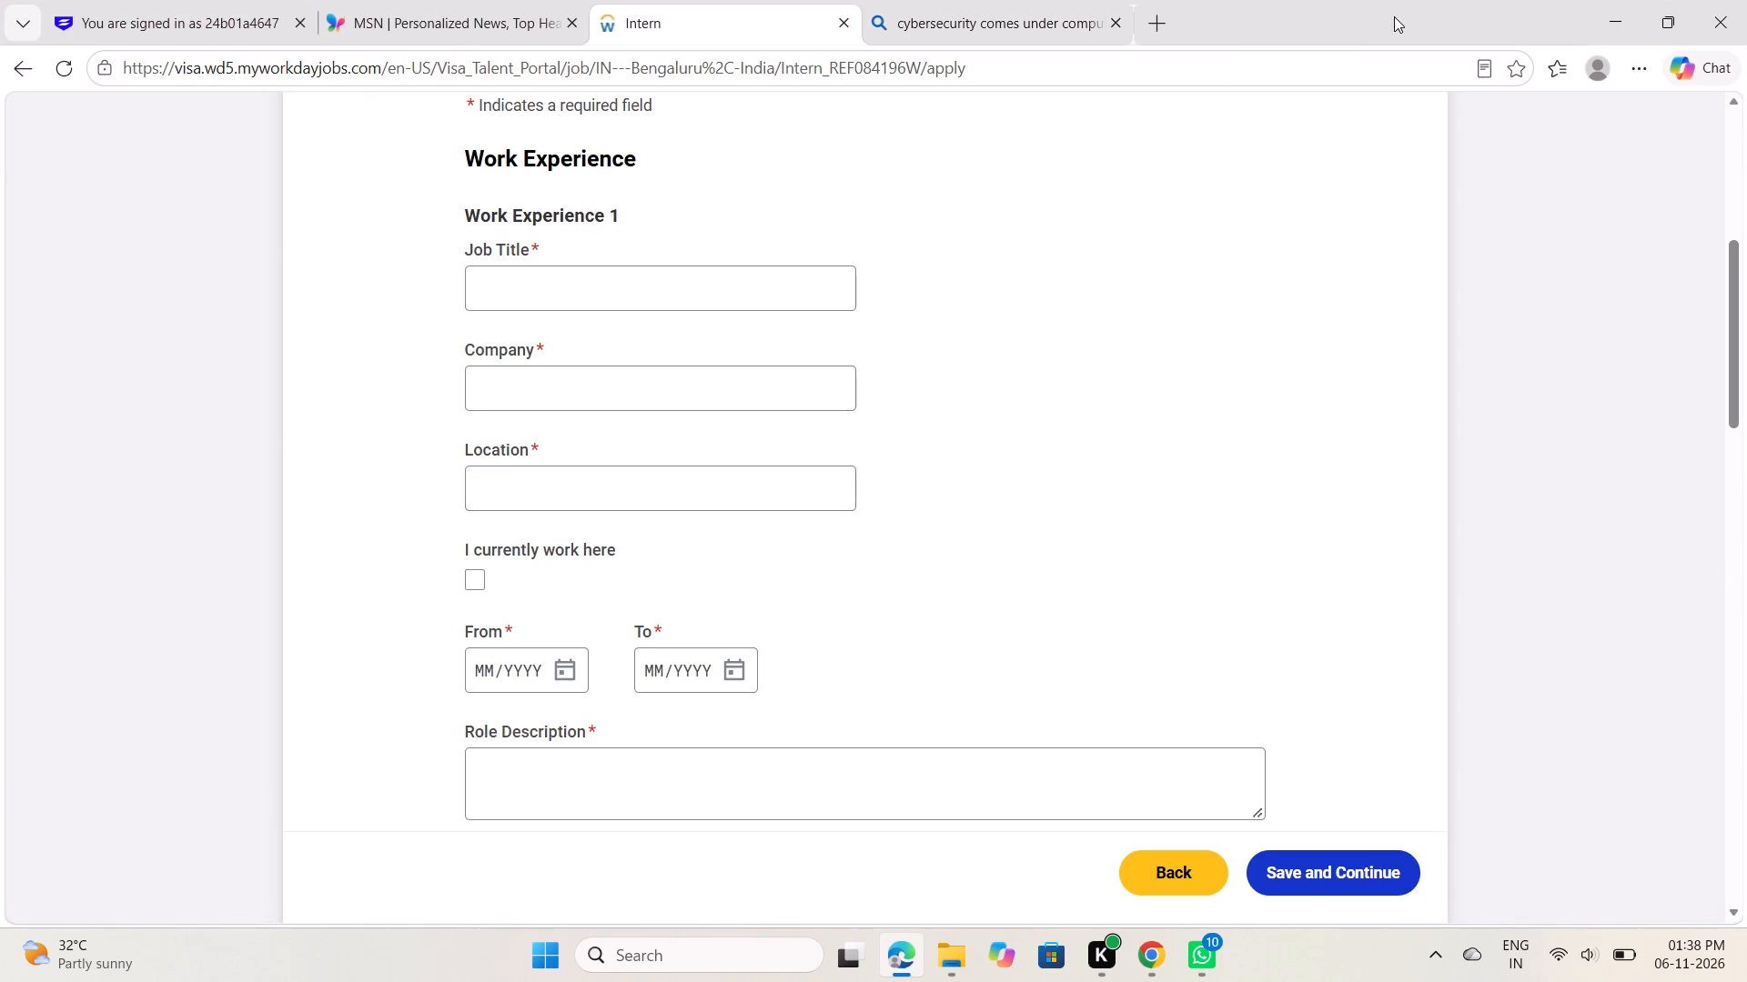
# Upload the renamed resume PDF from Downloads to the Resume/CV section of the Visa Intern application.
pyautogui.scroll(-7, 667, 299)
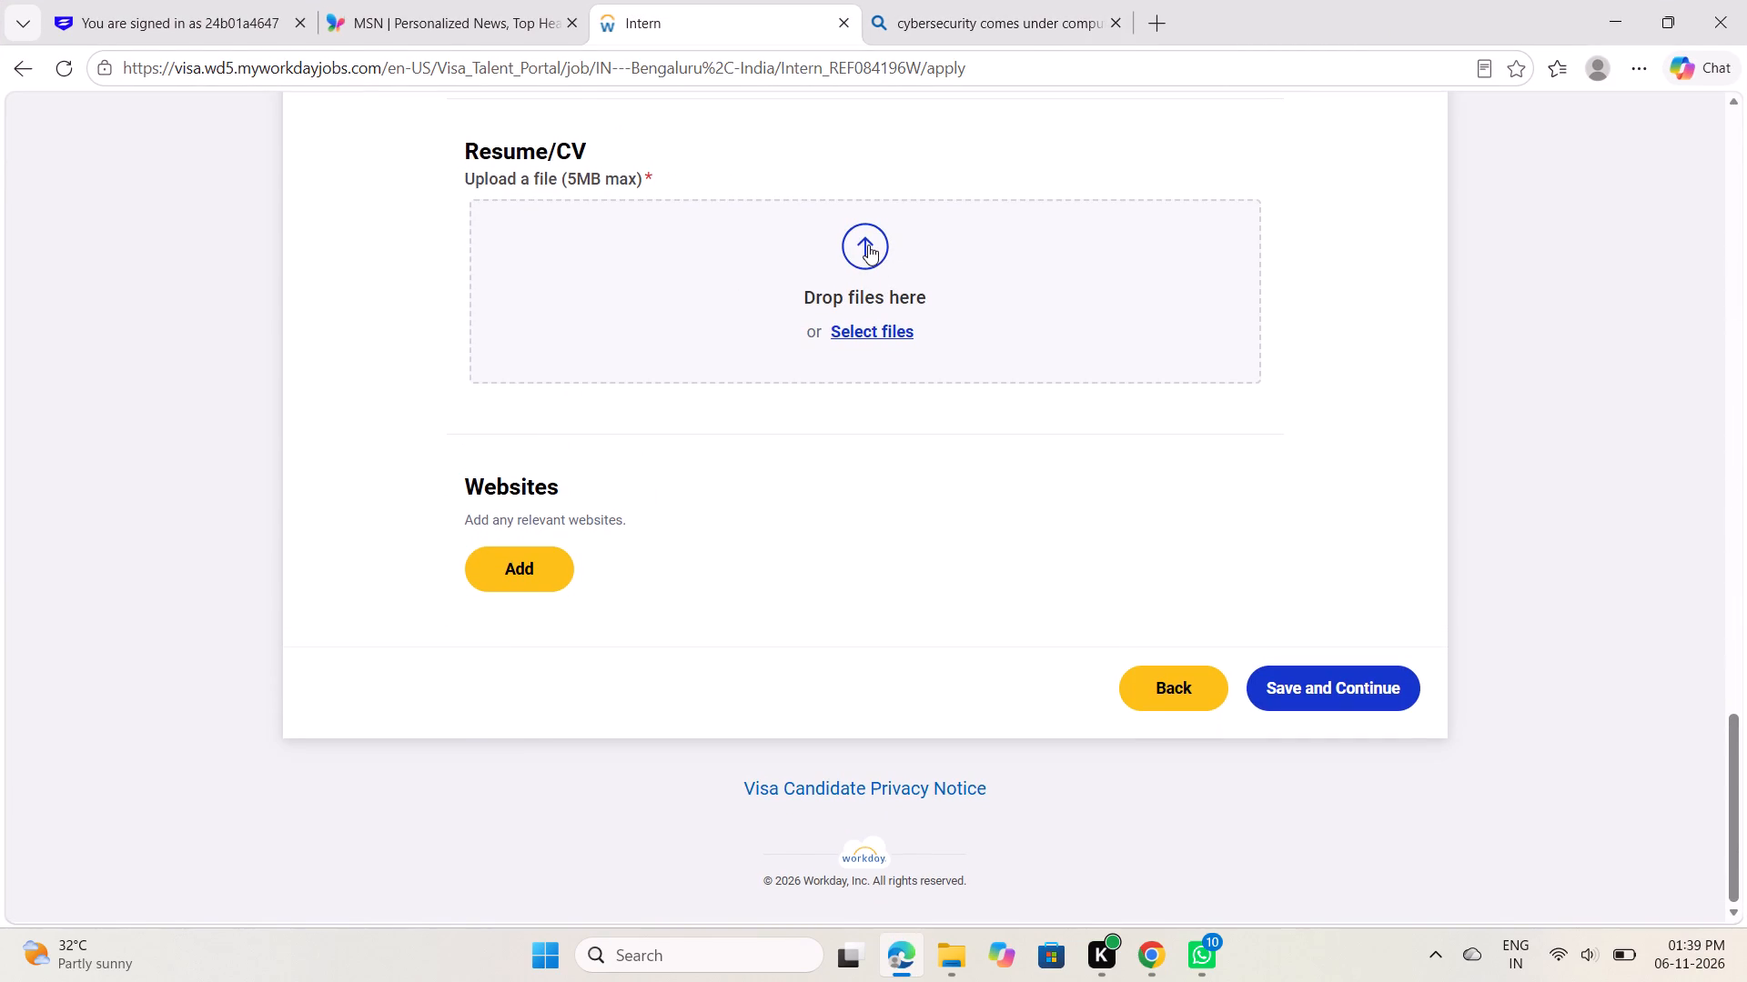
pyautogui.click(868, 245)
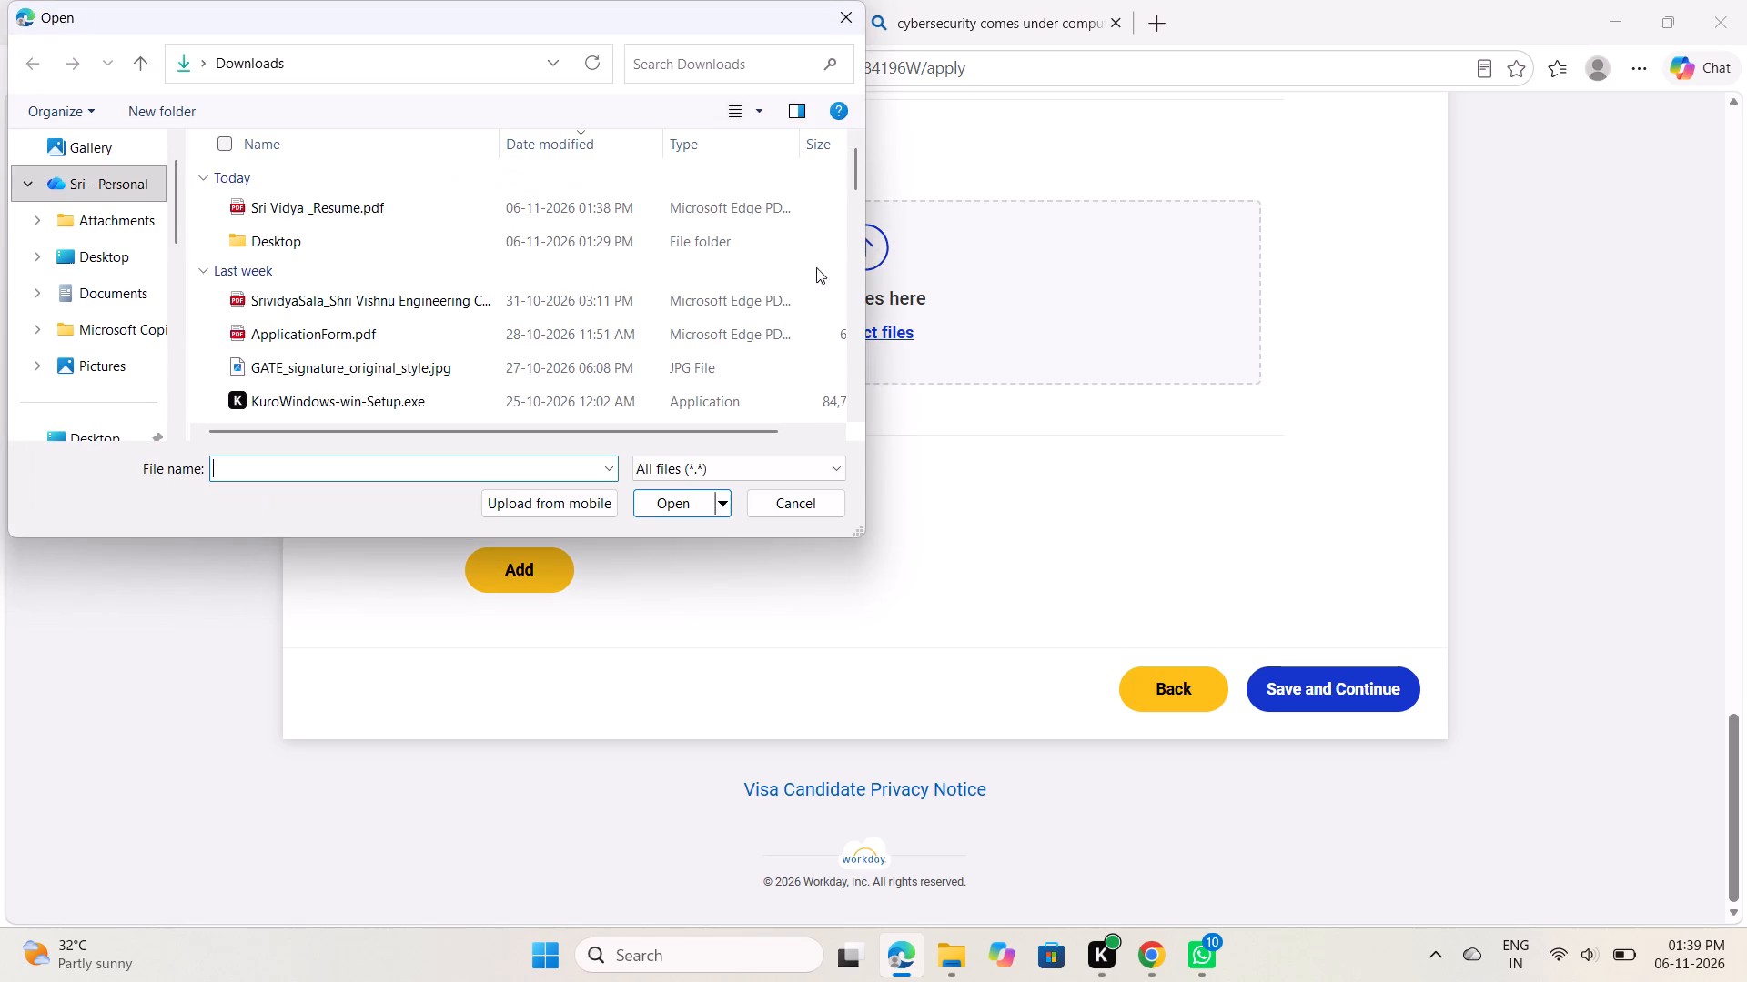
pyautogui.click(393, 215)
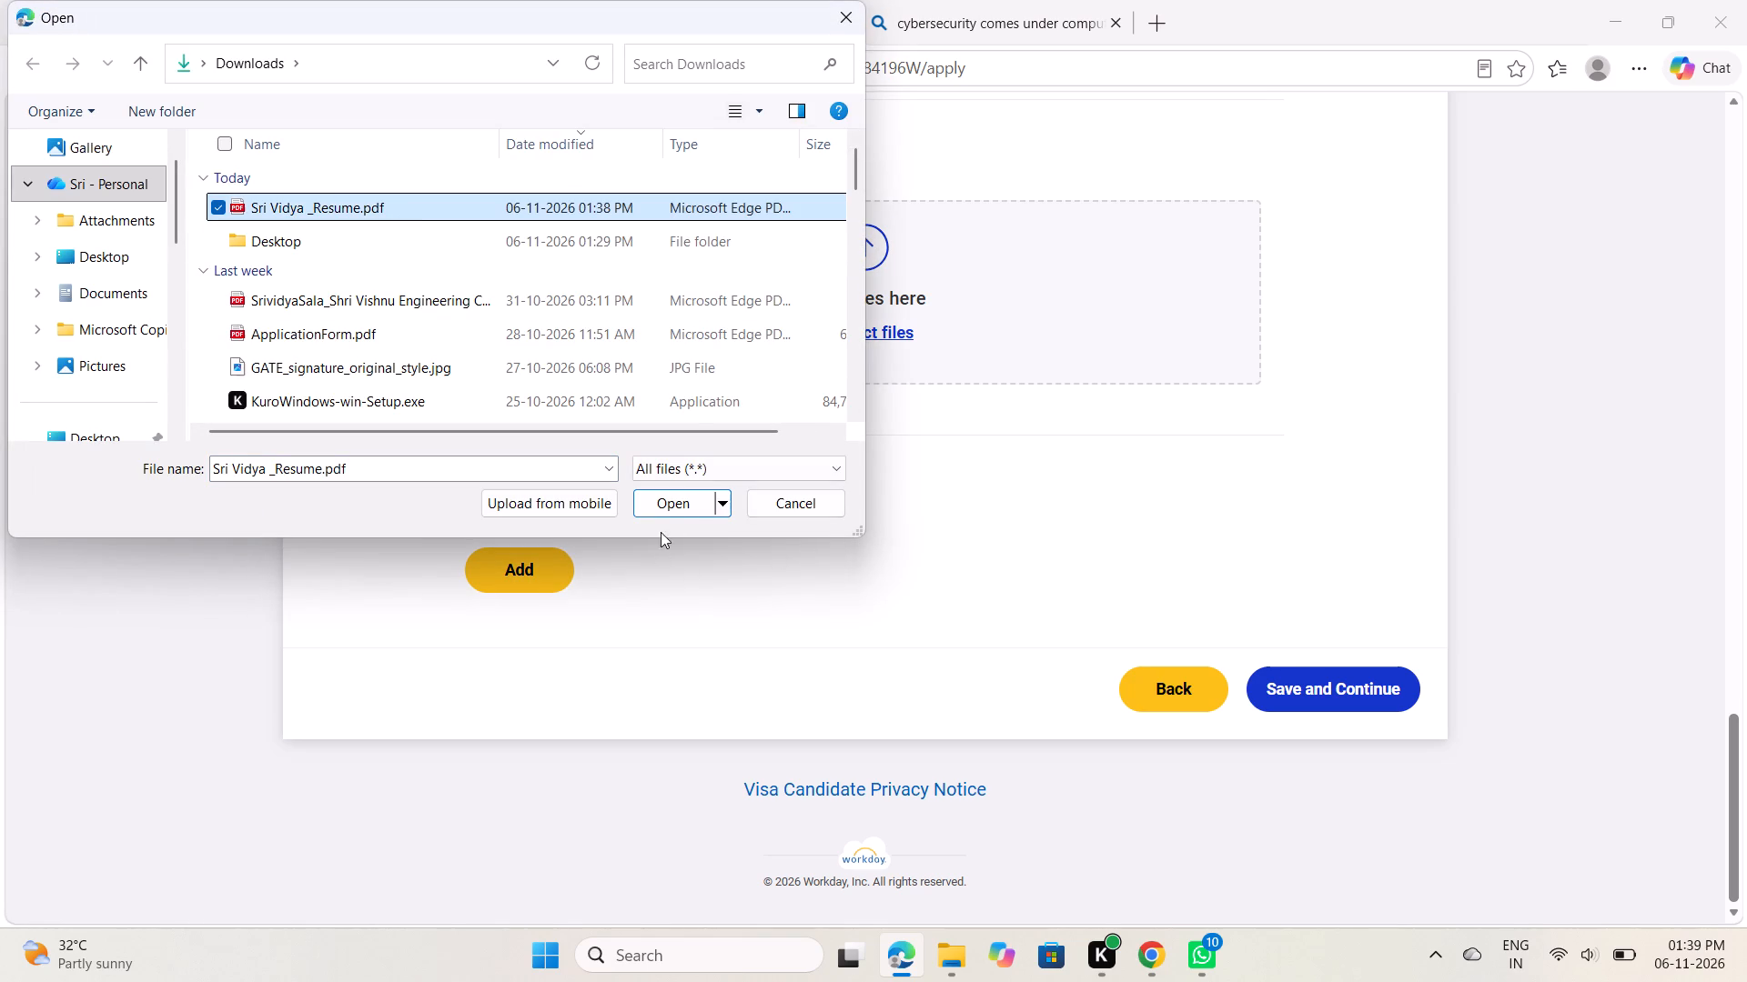
pyautogui.click(675, 506)
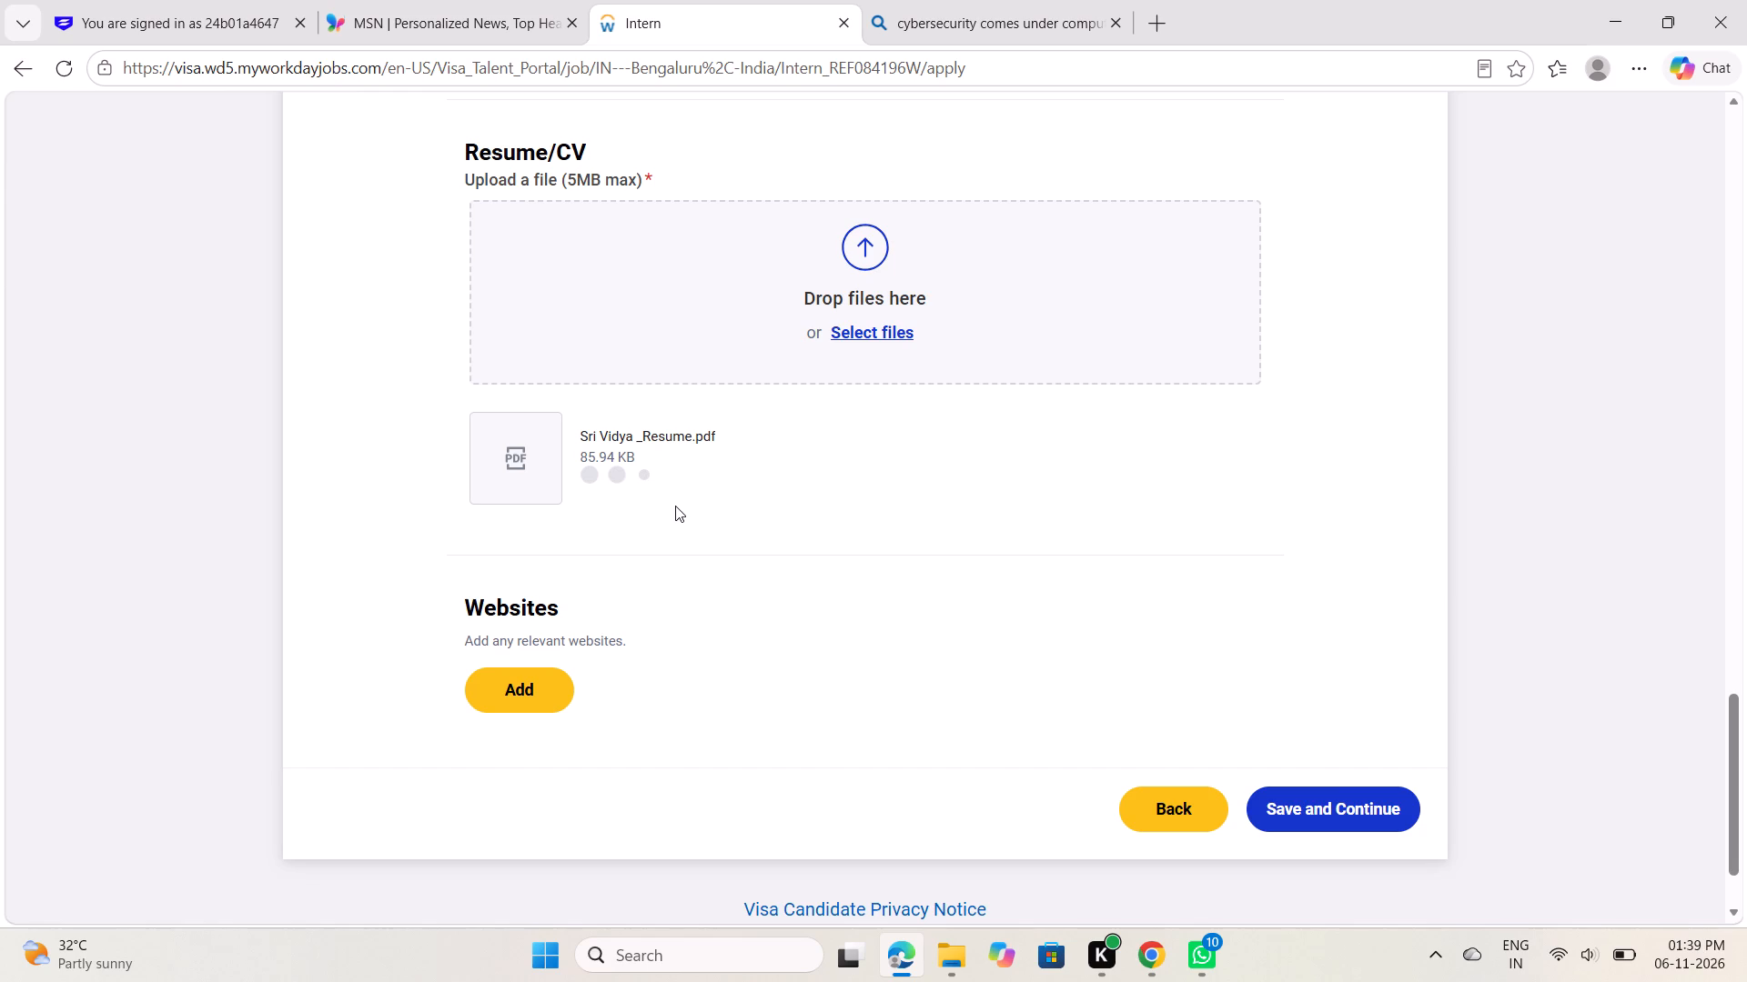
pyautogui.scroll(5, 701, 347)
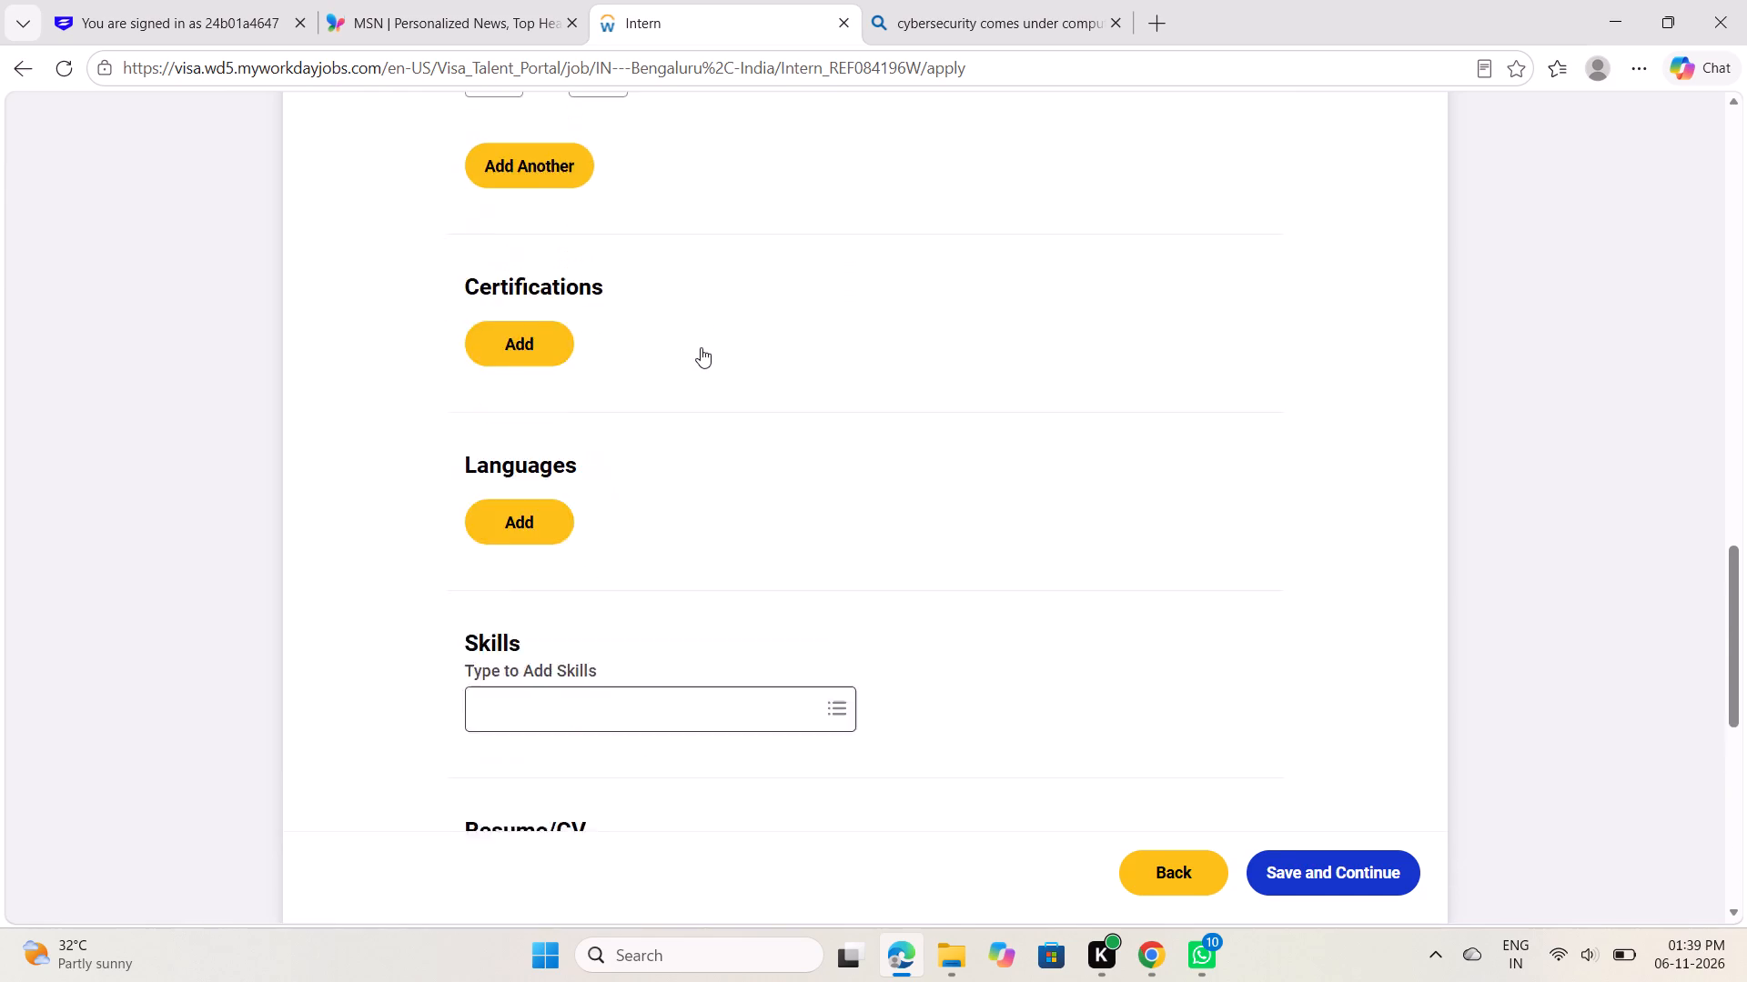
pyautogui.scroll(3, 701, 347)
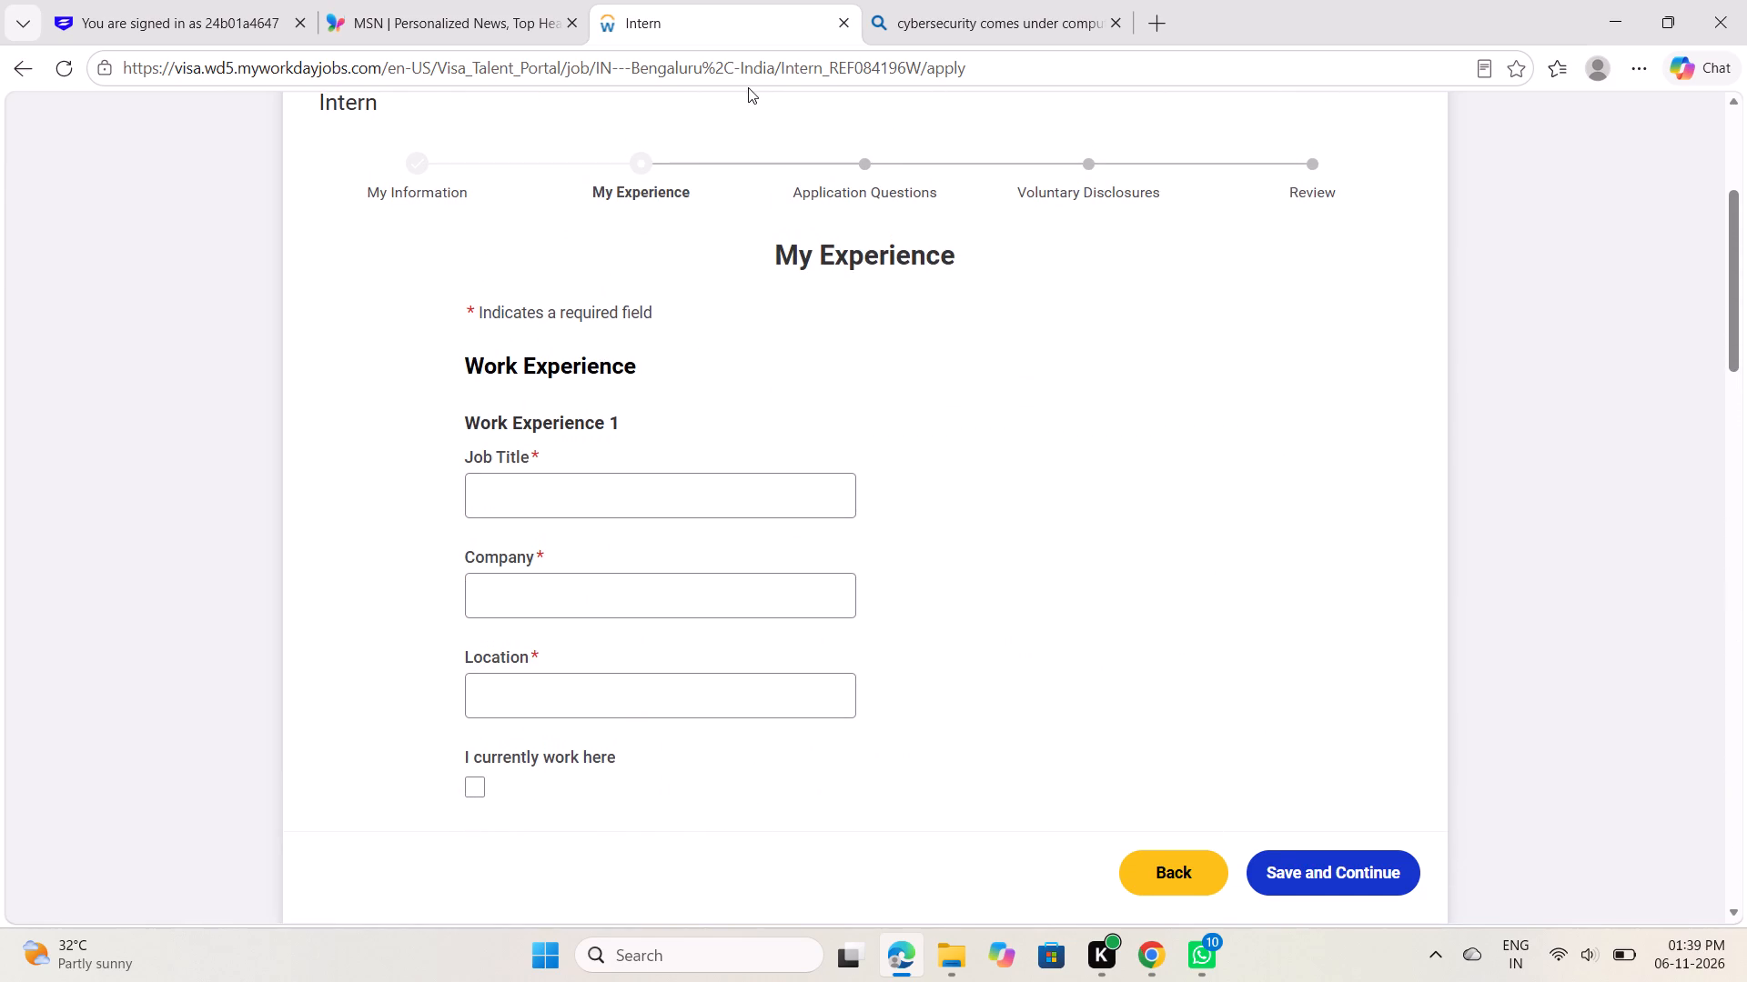
# Switch to LinkedIn in Chrome, dismissing the WhatsApp notification, and attach the renamed resume PDF to the drafted referral message.
pyautogui.click(1163, 946)
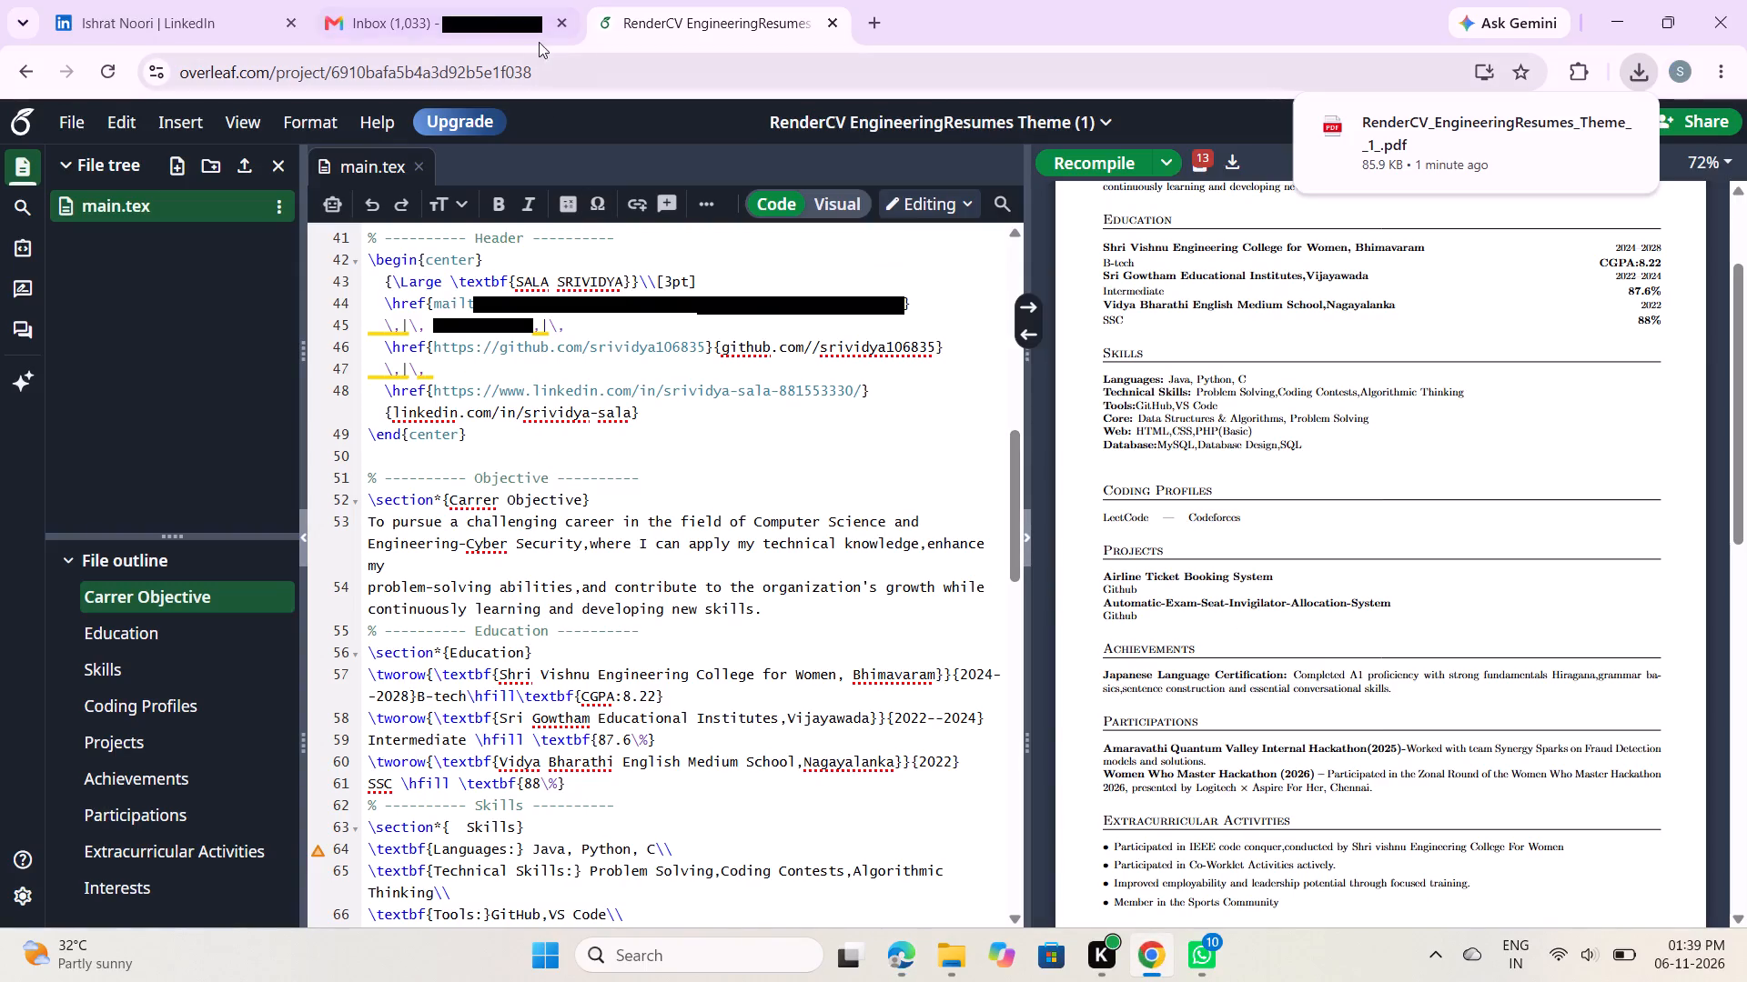
pyautogui.click(193, 9)
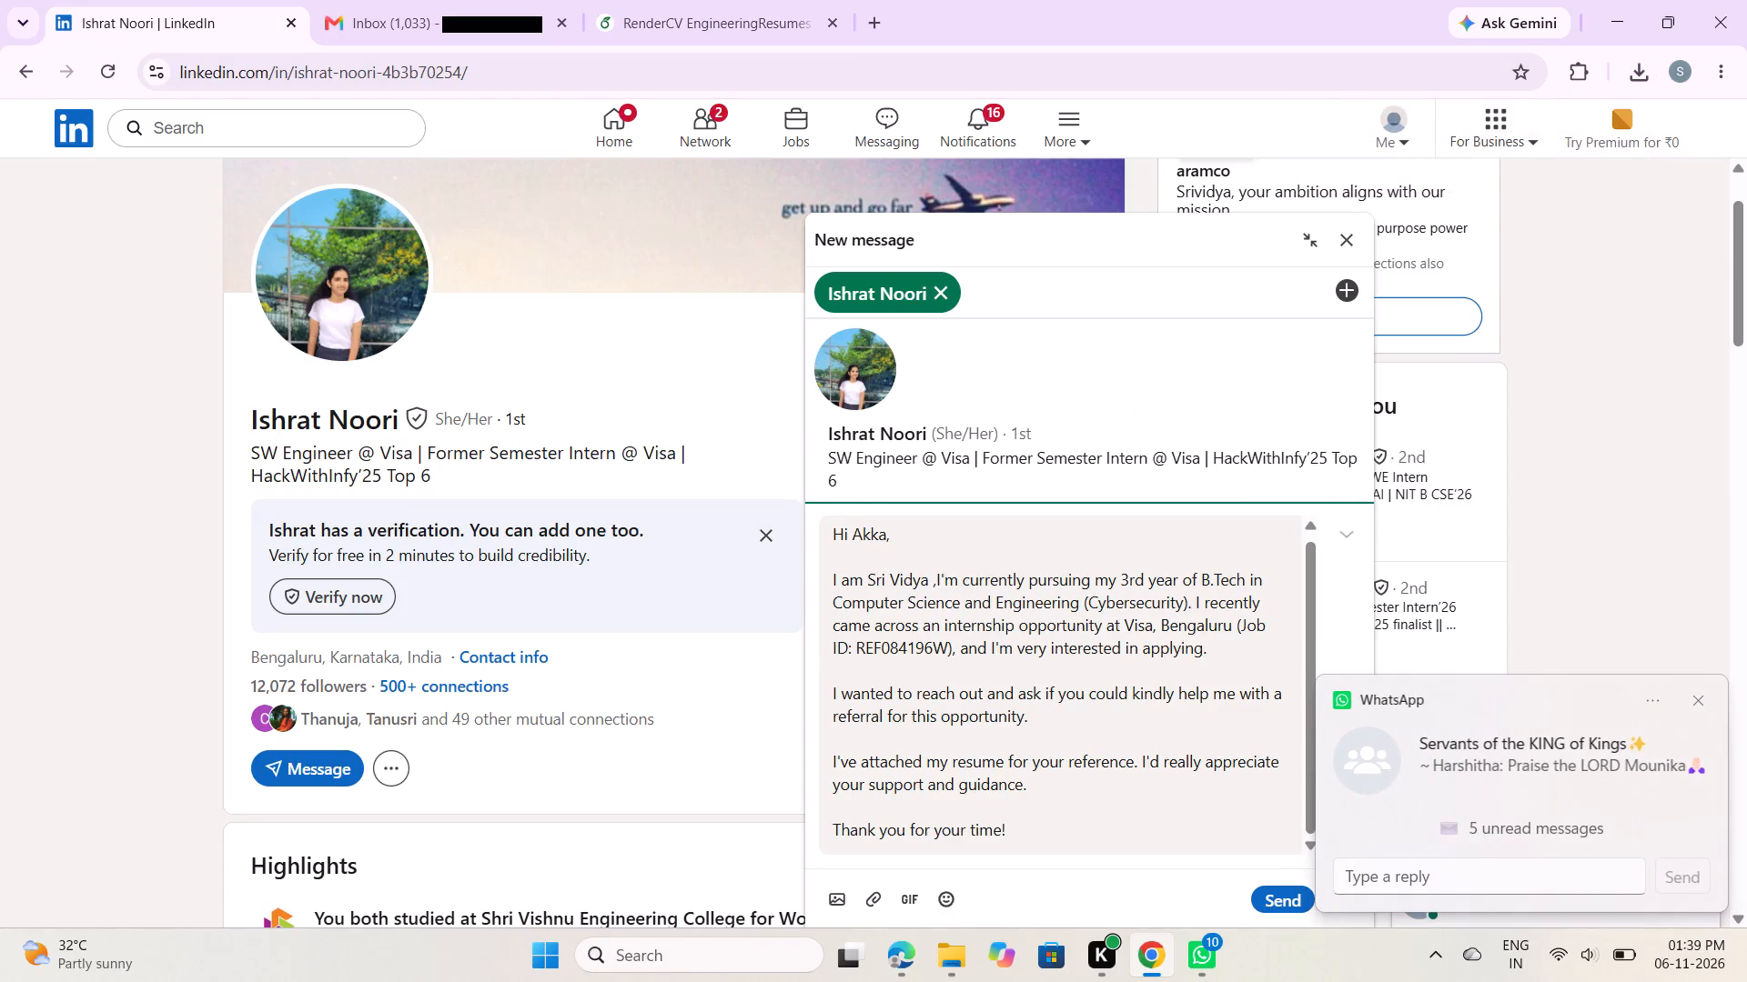
pyautogui.click(1703, 696)
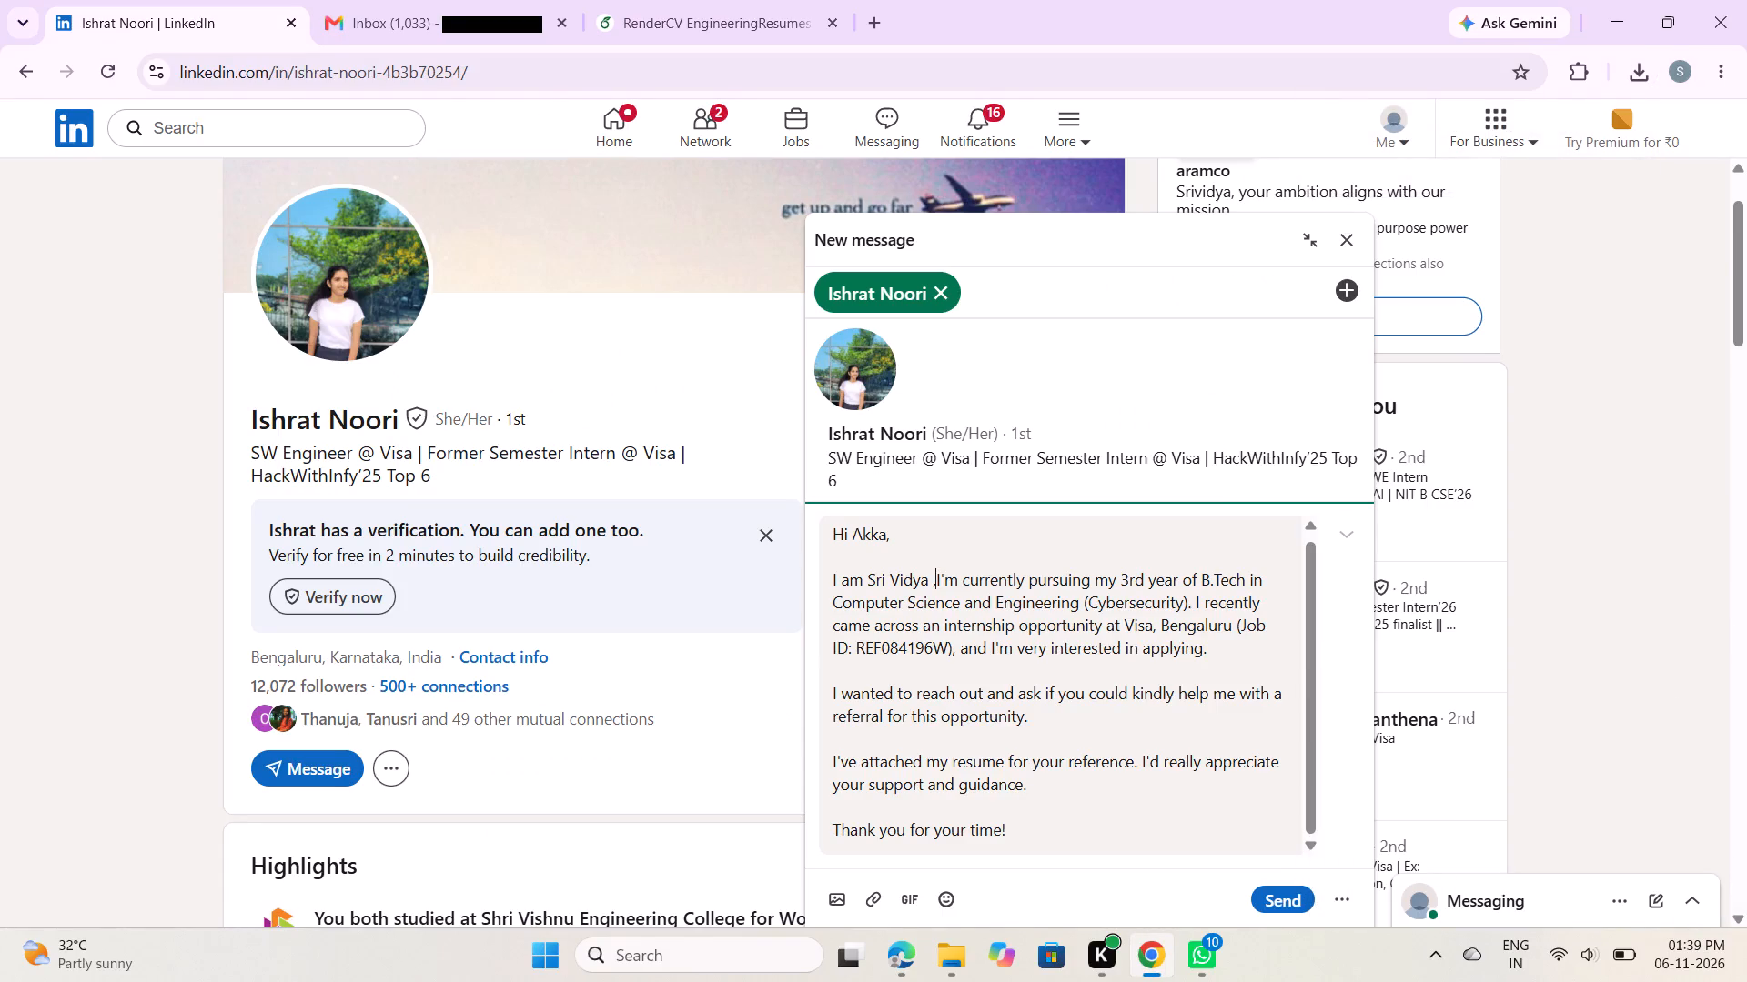
pyautogui.scroll(-2, 1147, 784)
pyautogui.click(876, 904)
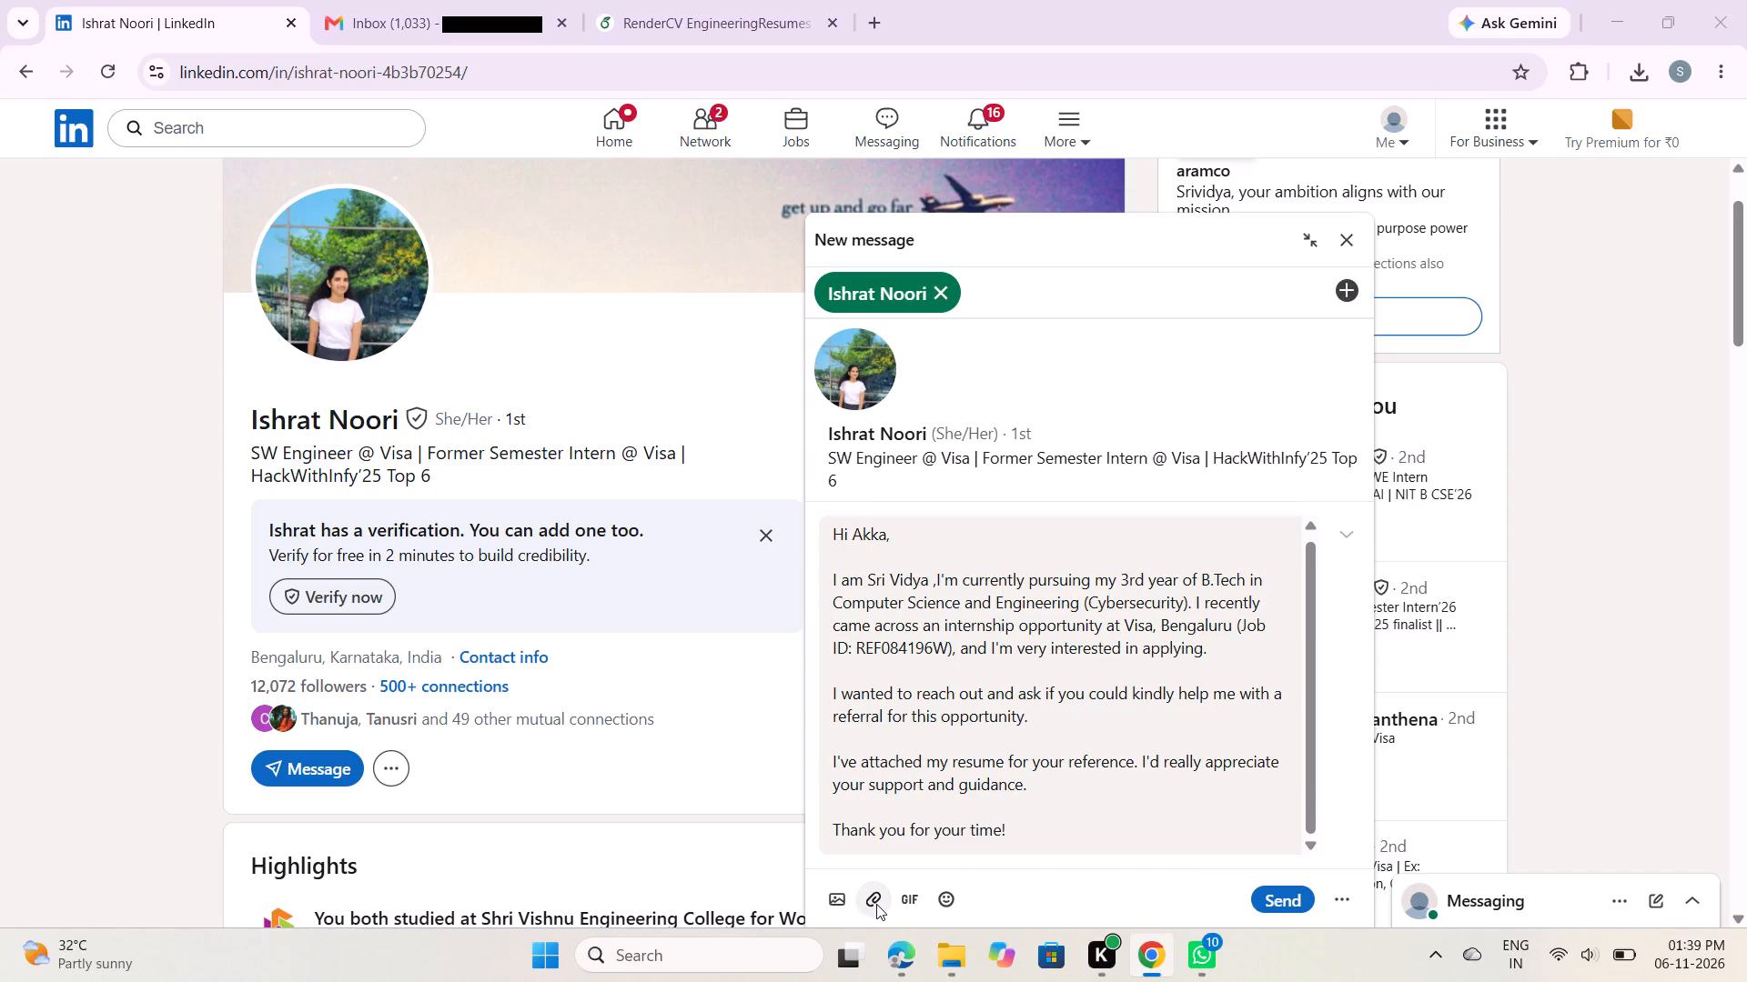
pyautogui.click(366, 204)
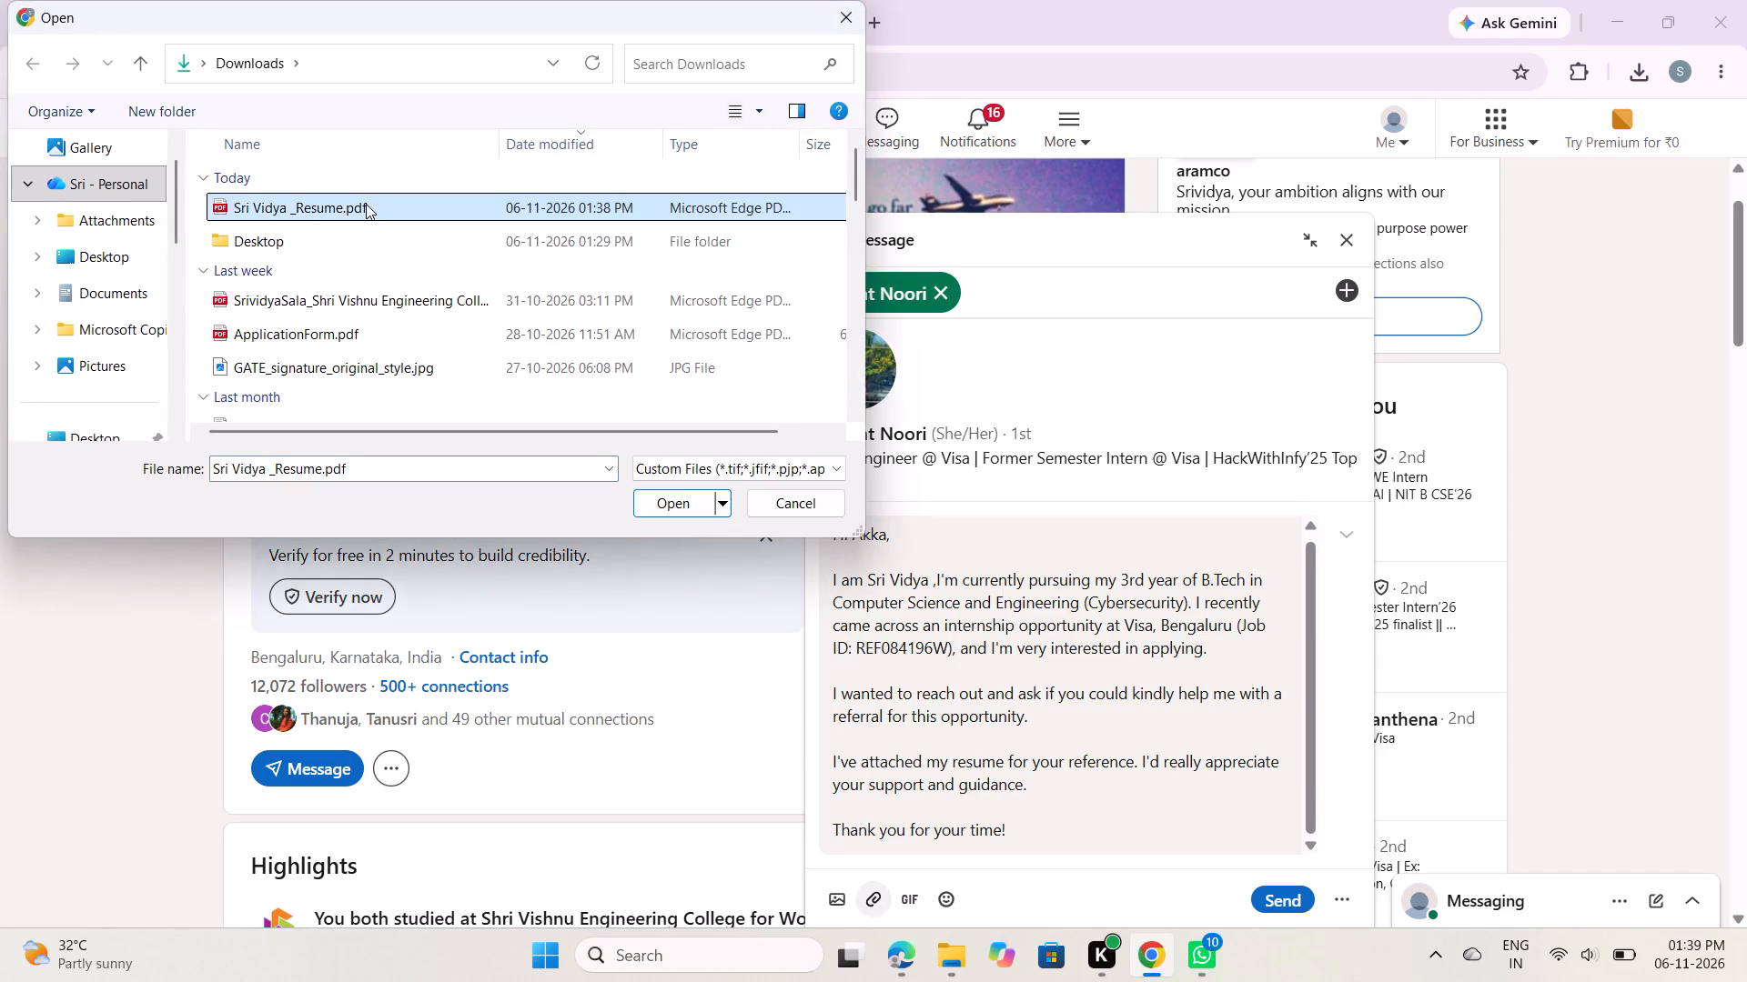
pyautogui.click(666, 495)
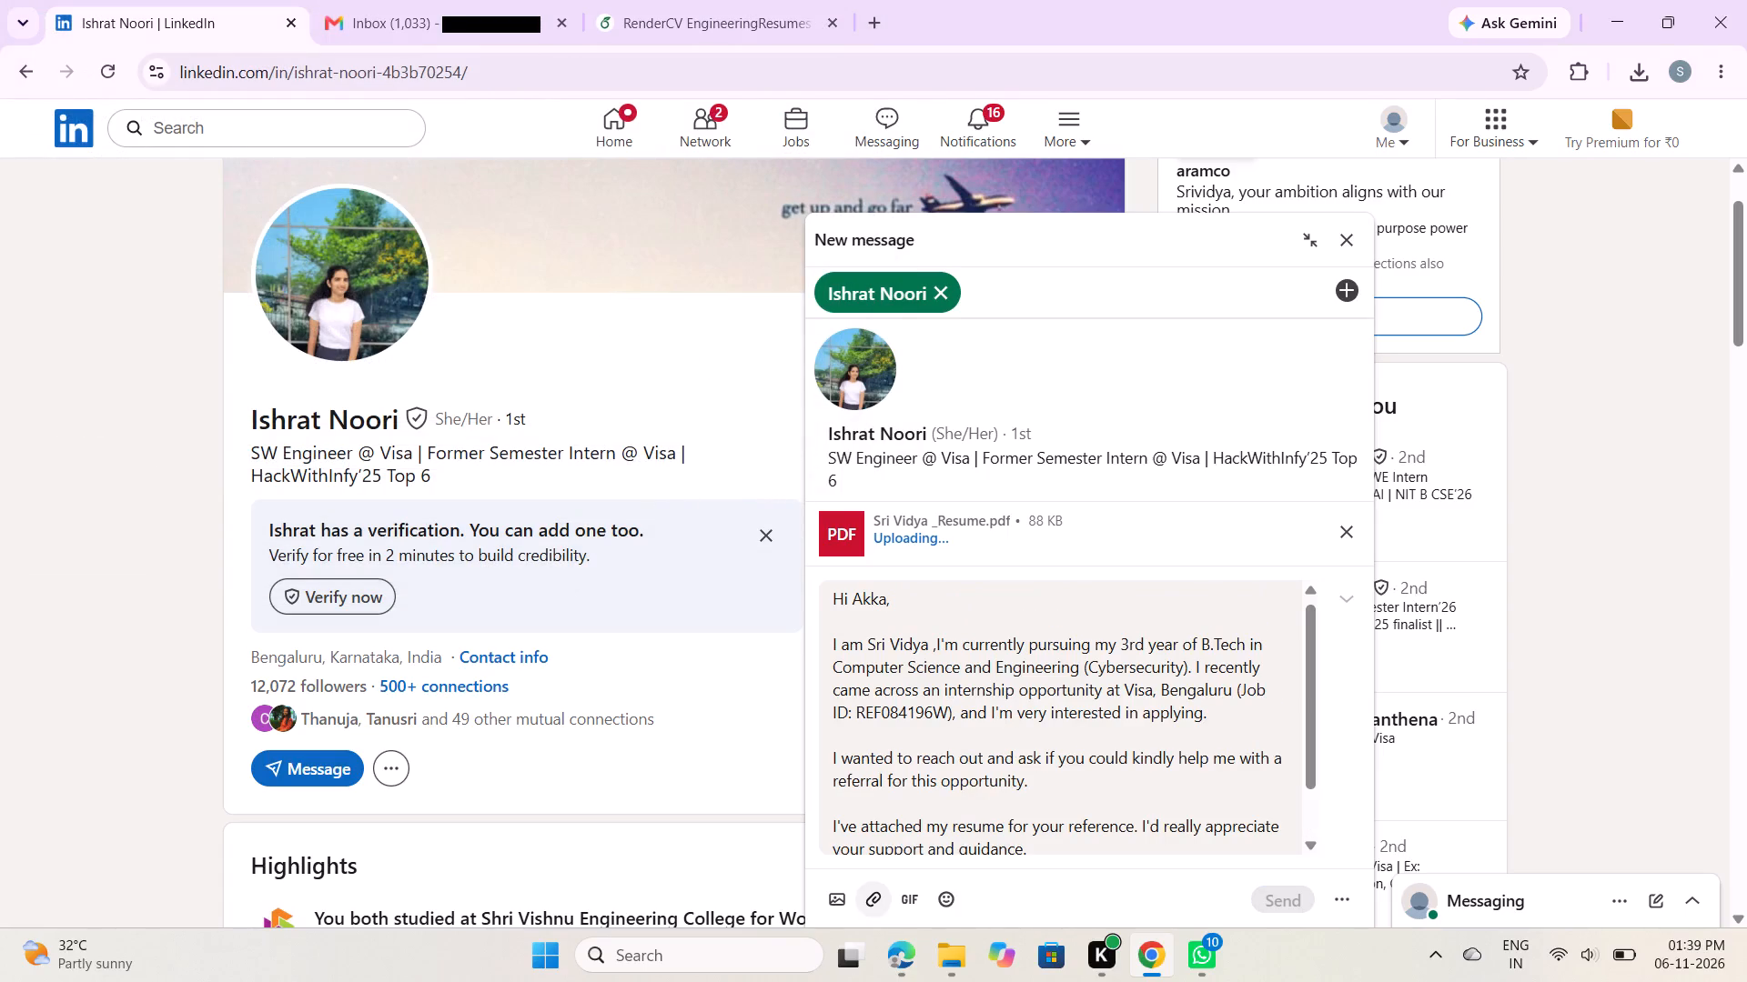
# Review the drafted referral request and send it with the attached resume to the Visa software engineer on LinkedIn.
pyautogui.scroll(-1, 1026, 726)
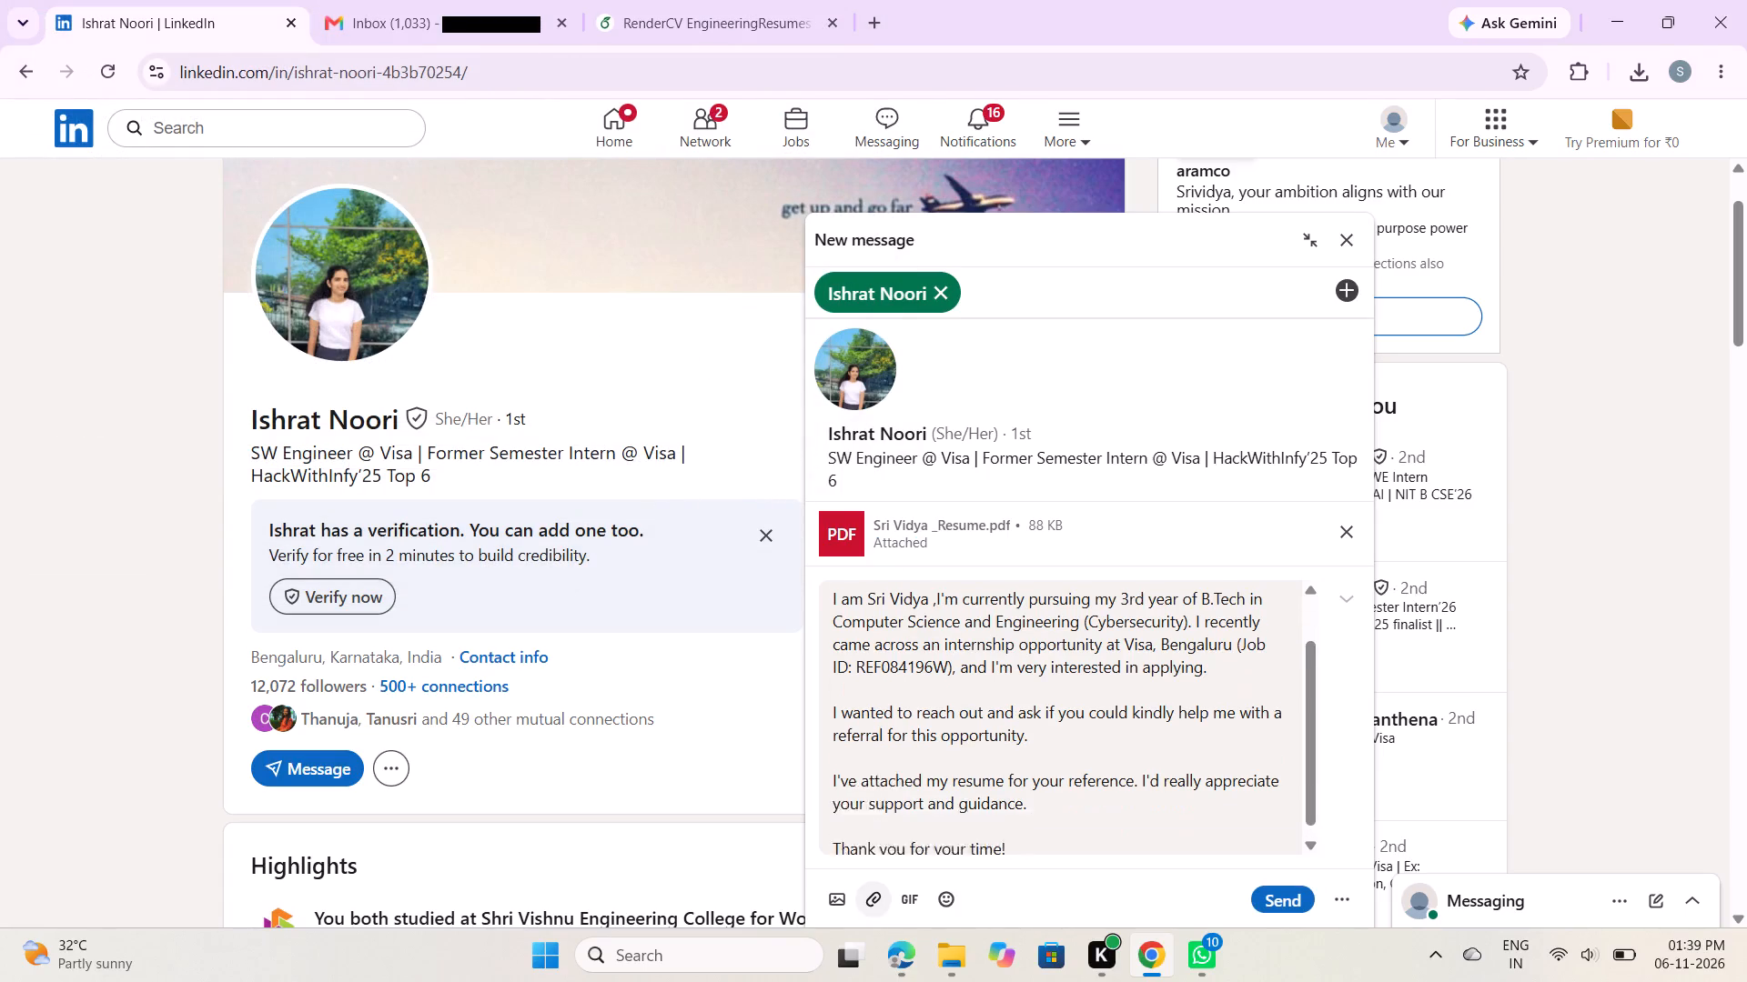
pyautogui.scroll(-1, 1026, 726)
pyautogui.scroll(1, 1026, 756)
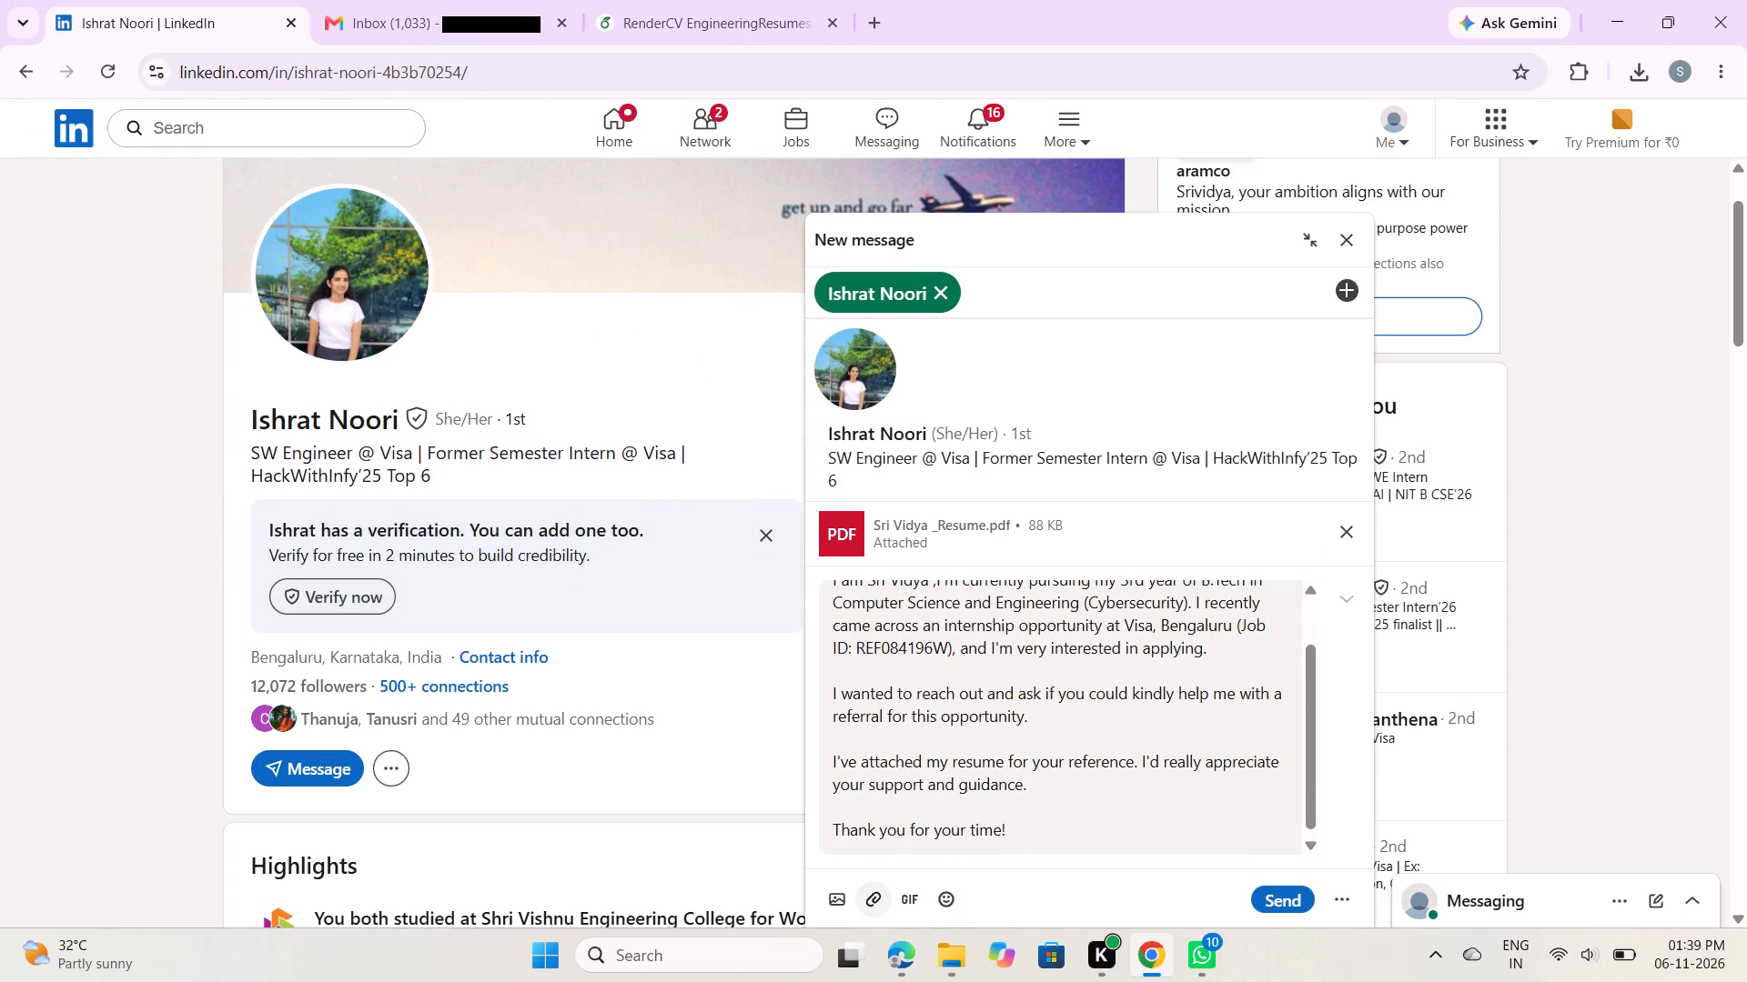
pyautogui.scroll(2, 1026, 756)
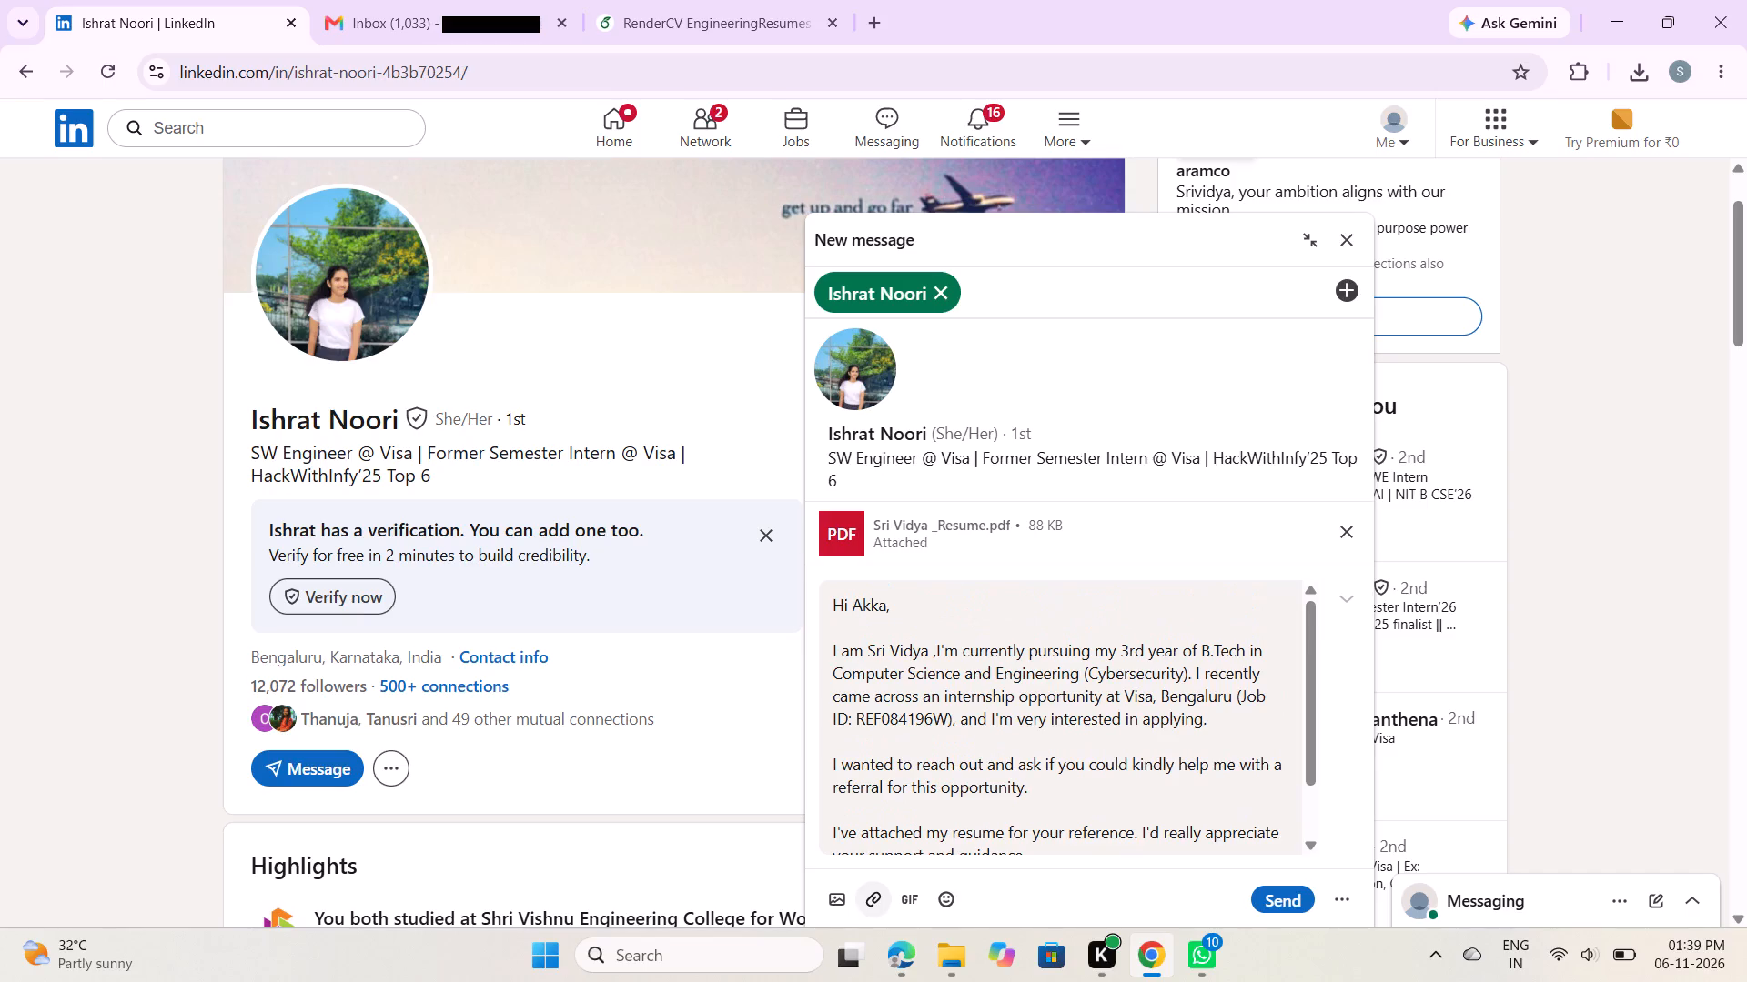
pyautogui.scroll(-2, 1026, 756)
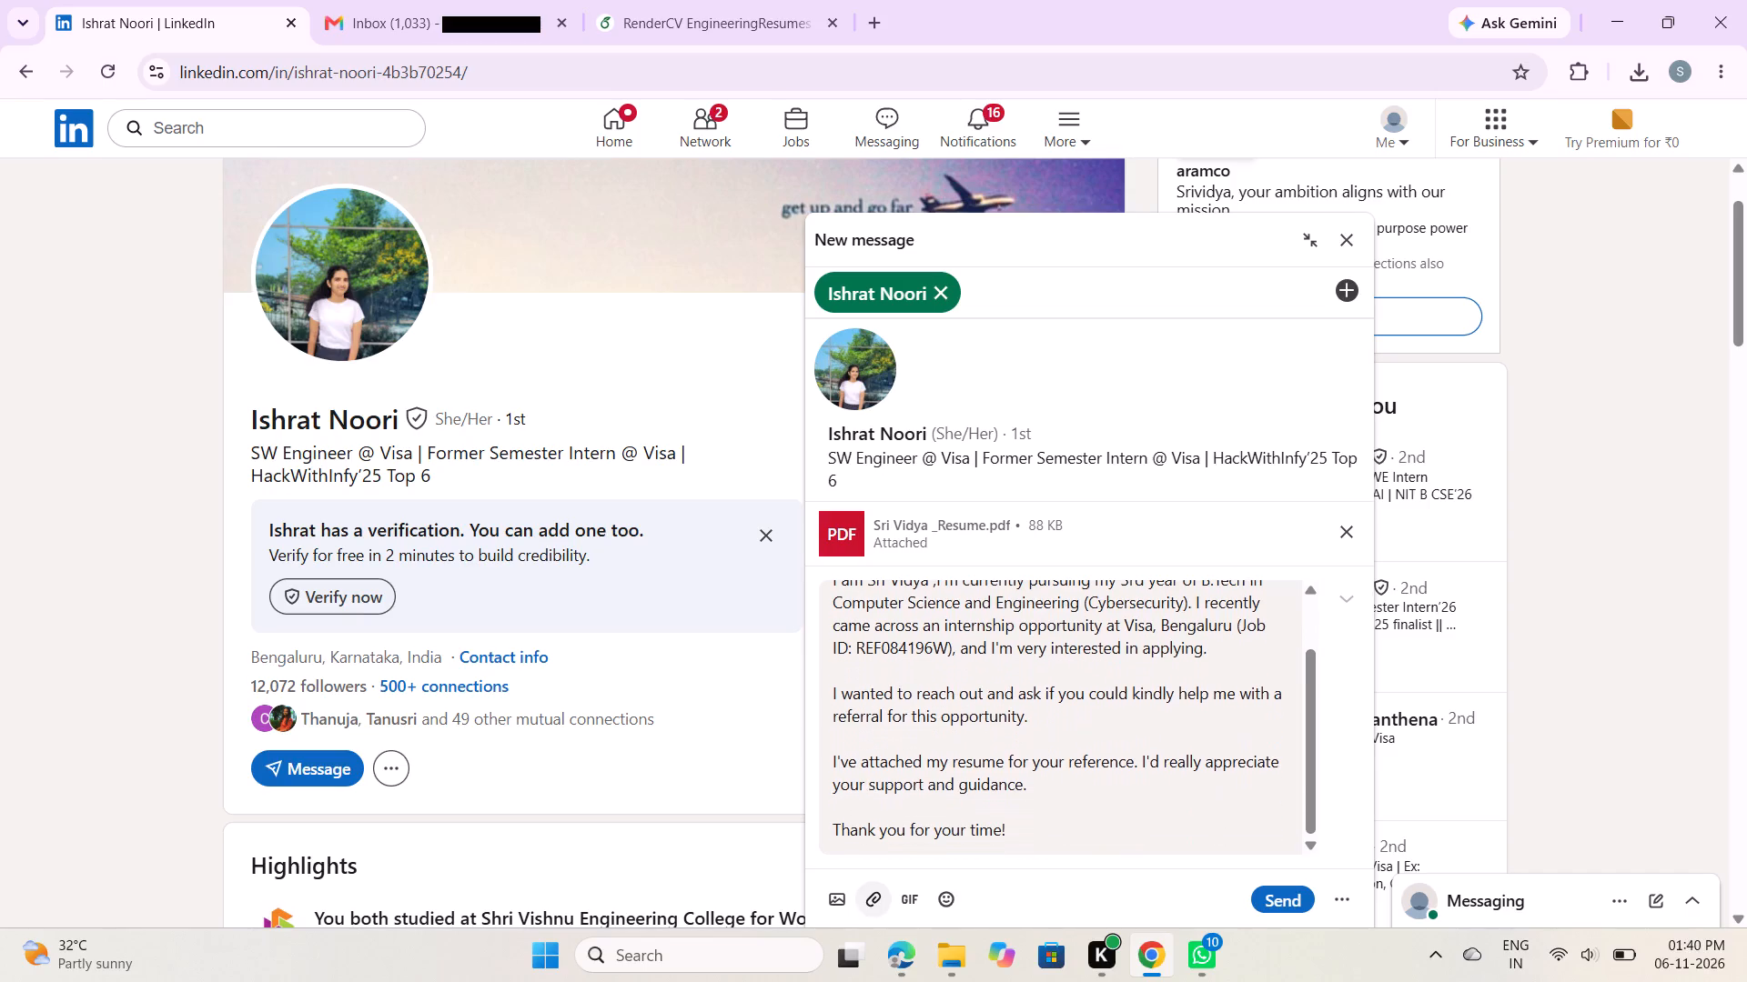
pyautogui.scroll(-1, 1026, 756)
pyautogui.click(1276, 896)
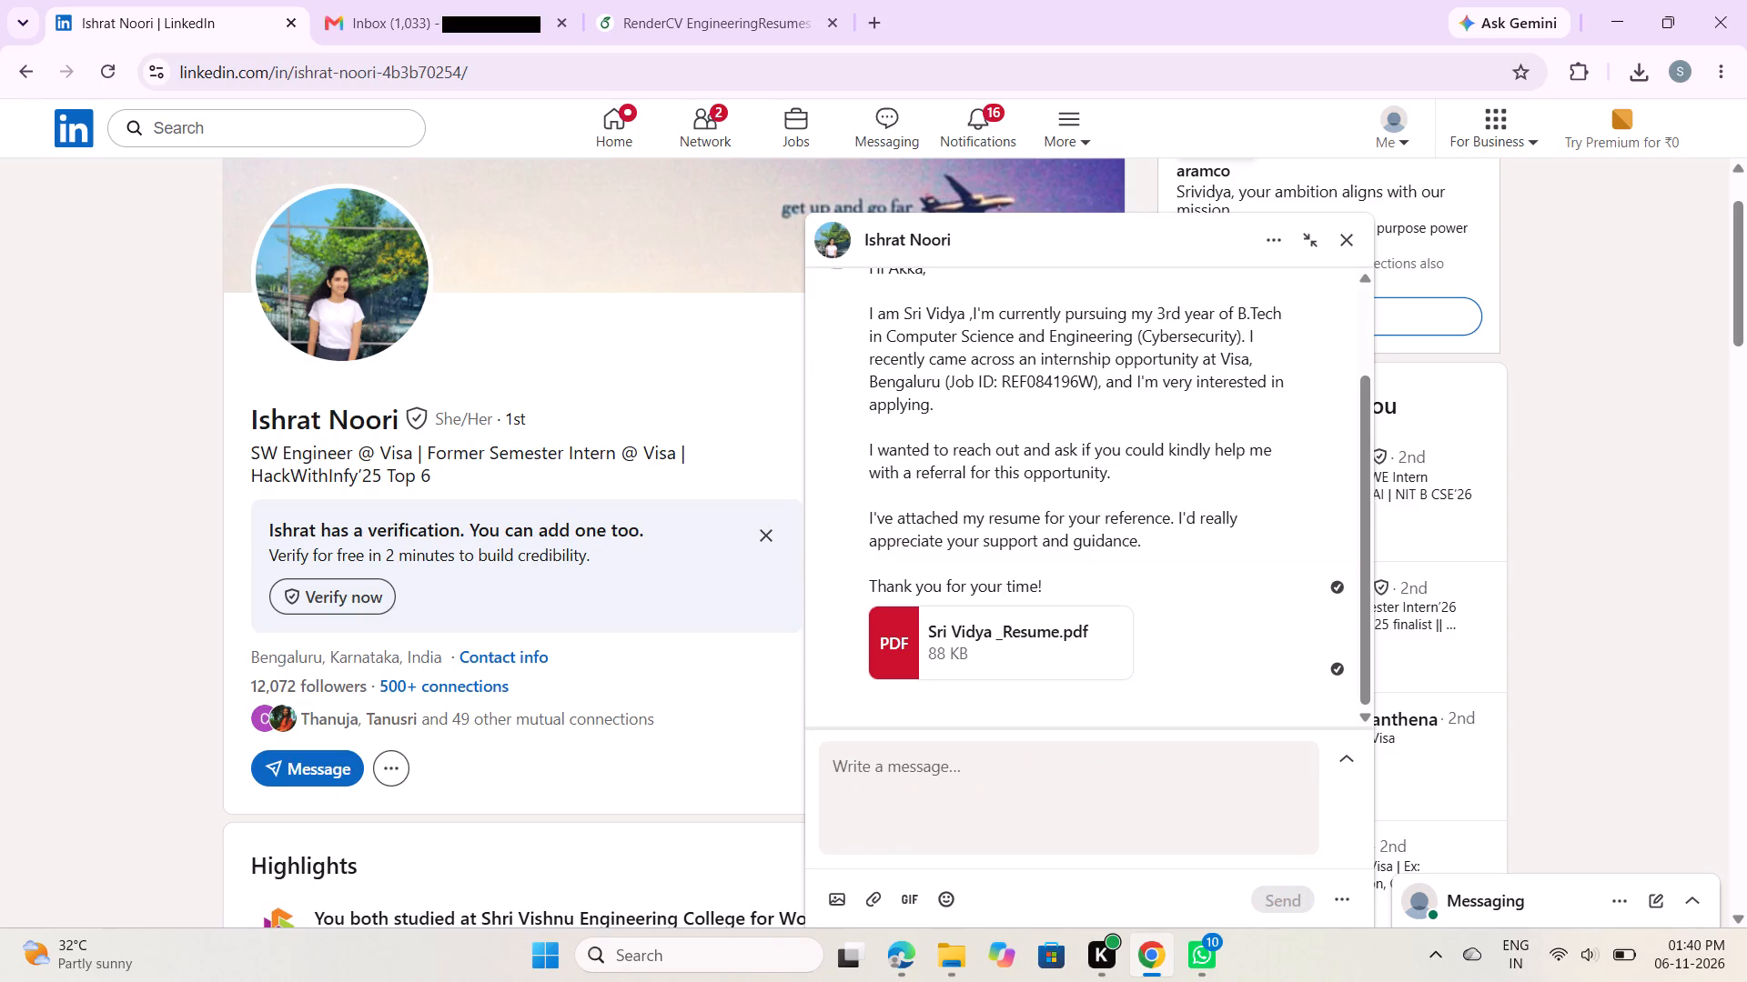
pyautogui.scroll(2, 1262, 654)
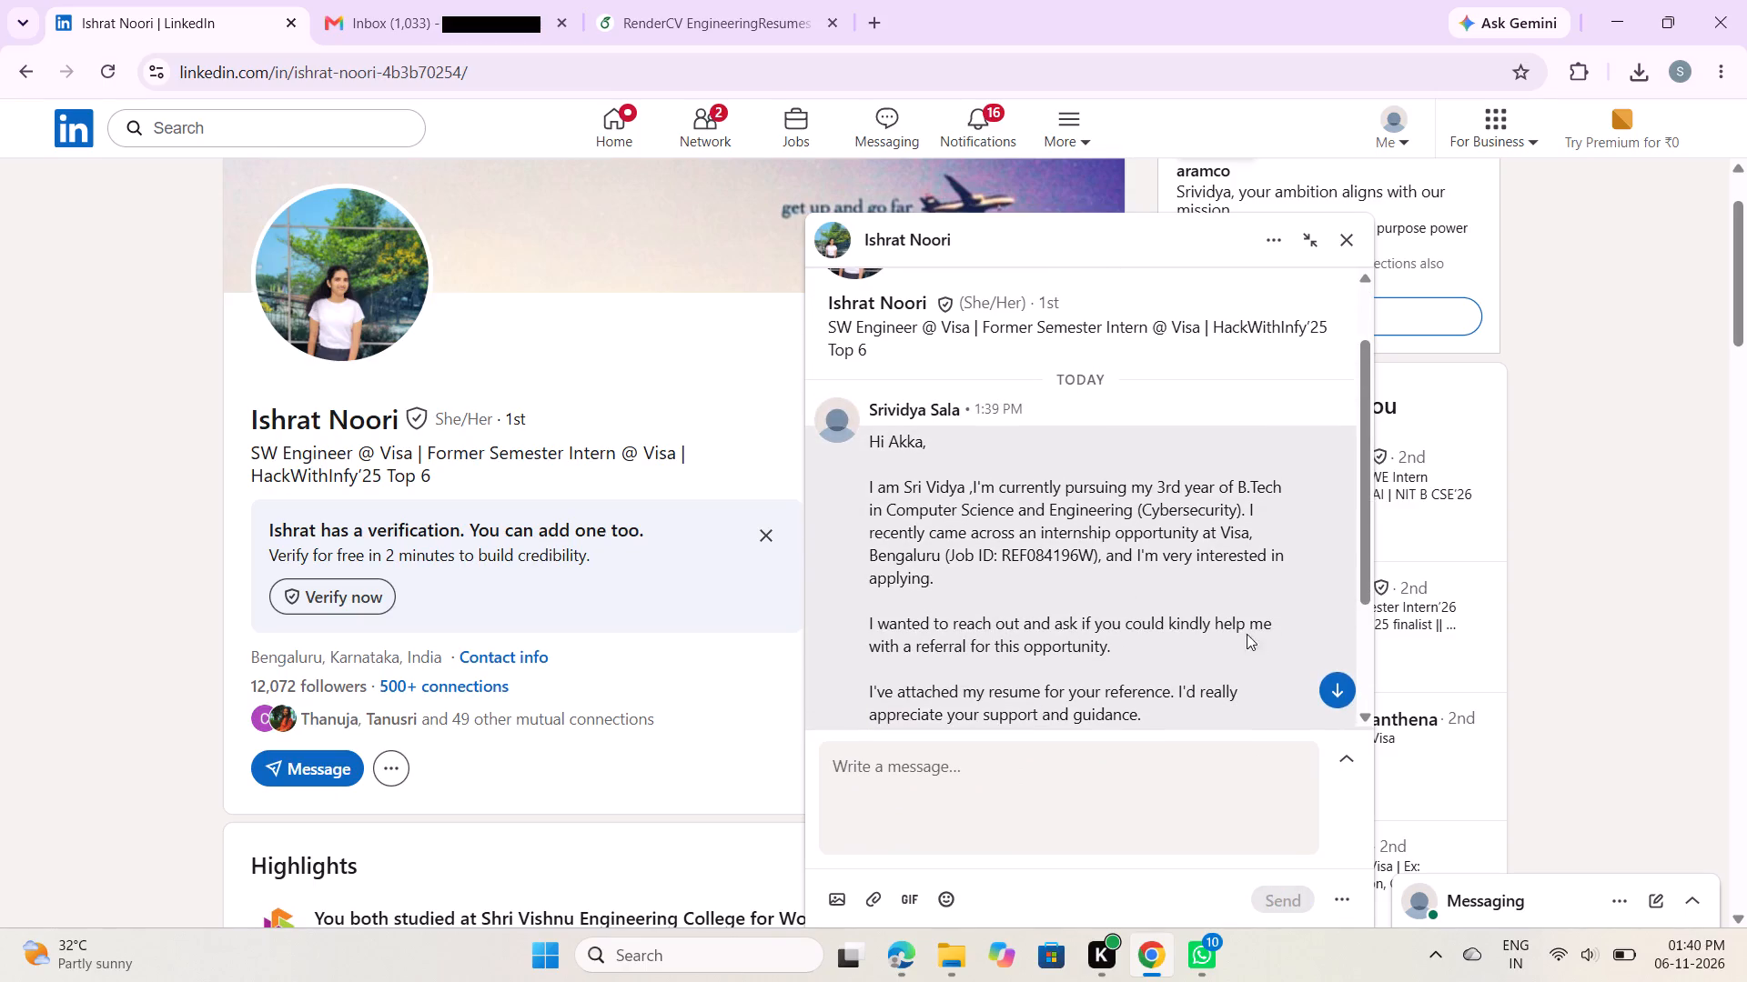
# Check the sent referral message from its beginning and close the conversation with the Visa software engineer.
pyautogui.scroll(2, 1177, 479)
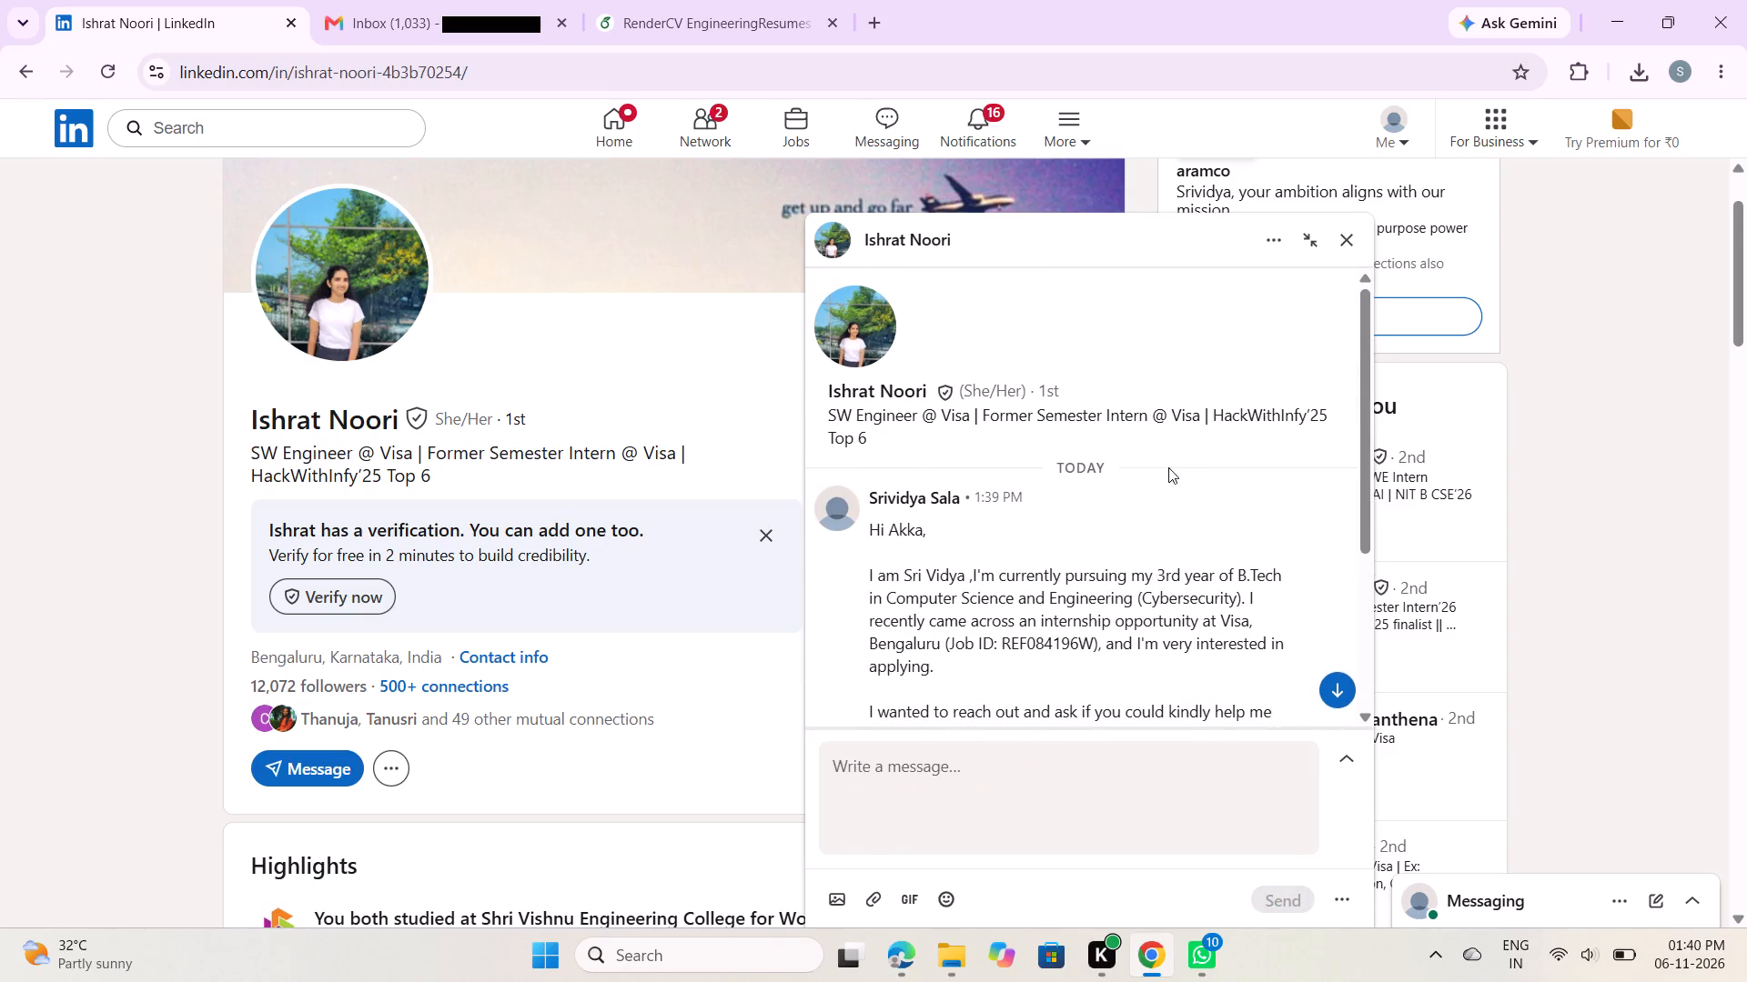
pyautogui.click(1348, 233)
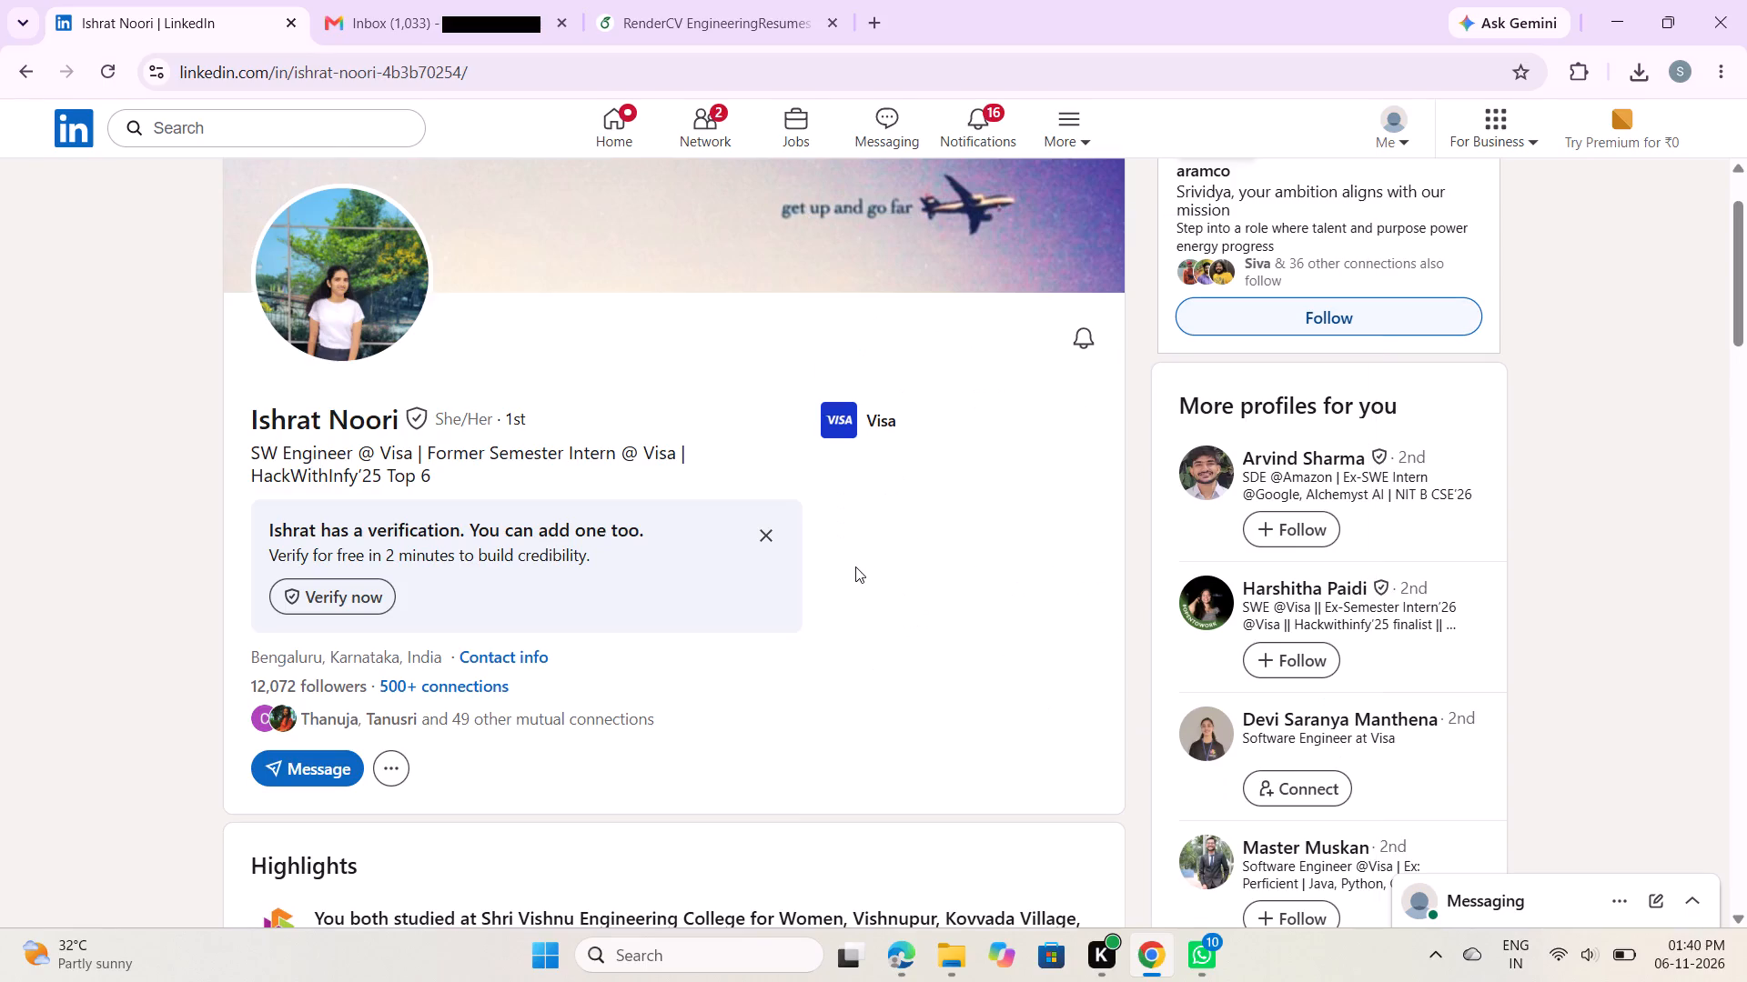
# Open the Medium link featured on the engineer's LinkedIn profile, look through the listed articles, and close the Medium page.
pyautogui.scroll(-3, 855, 566)
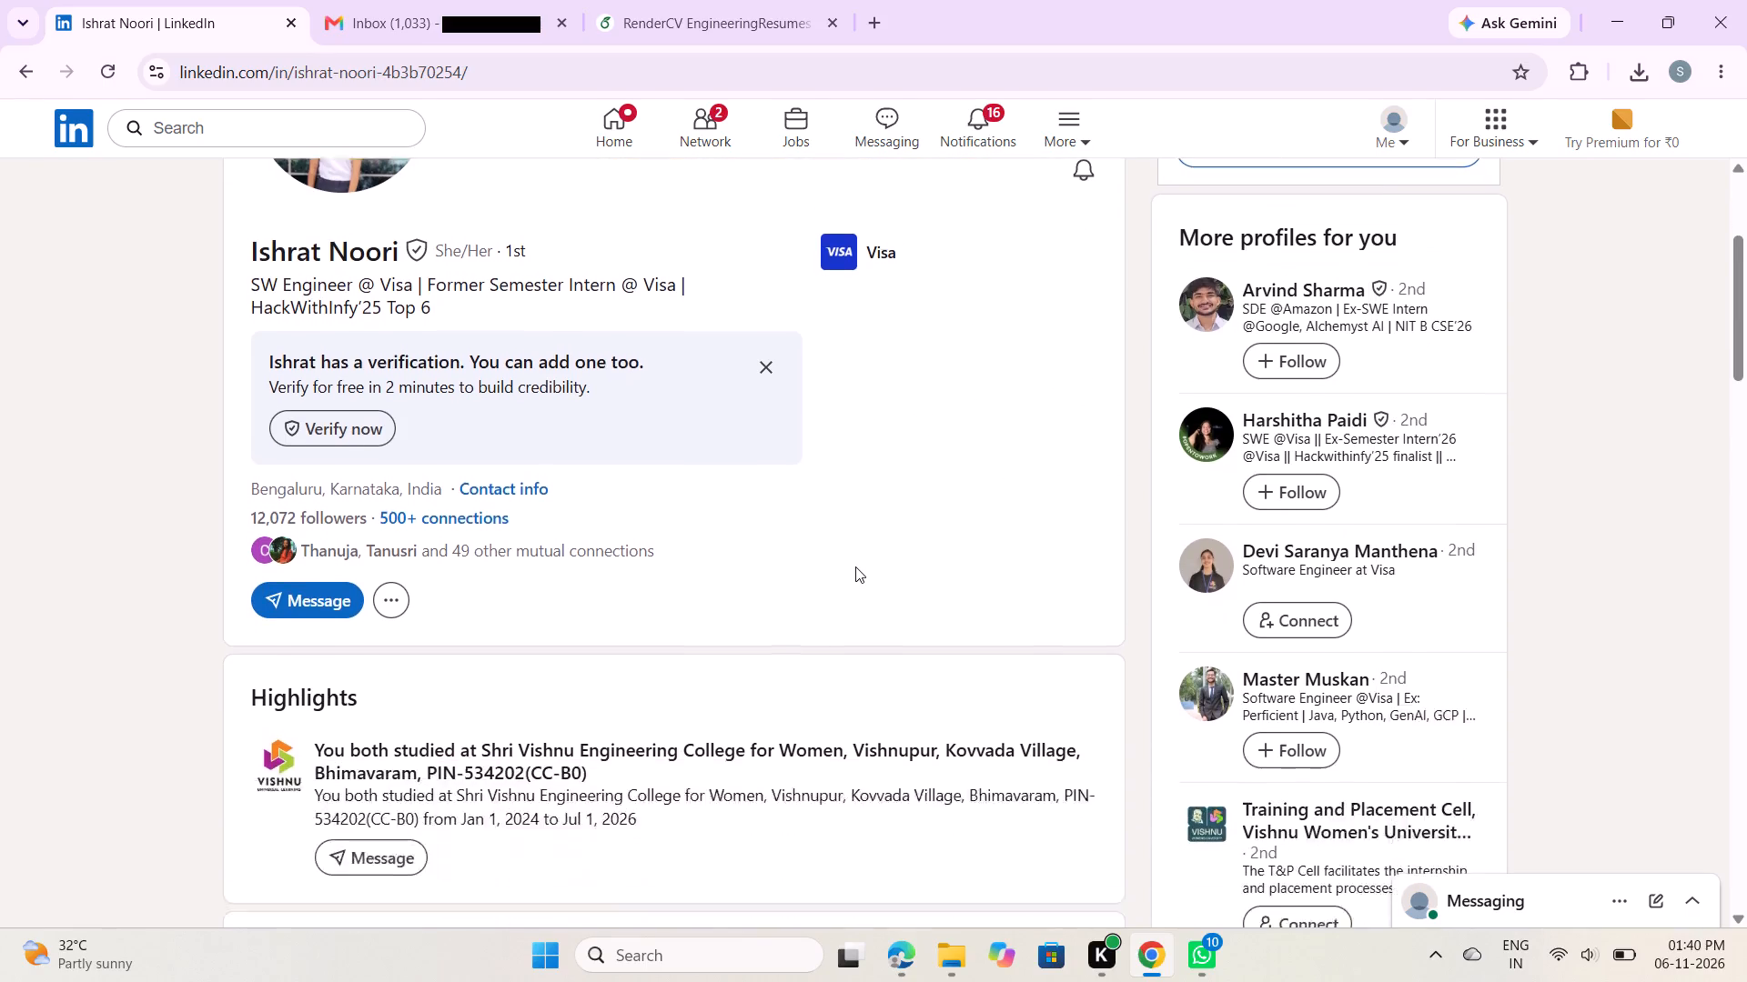
pyautogui.scroll(-3, 855, 566)
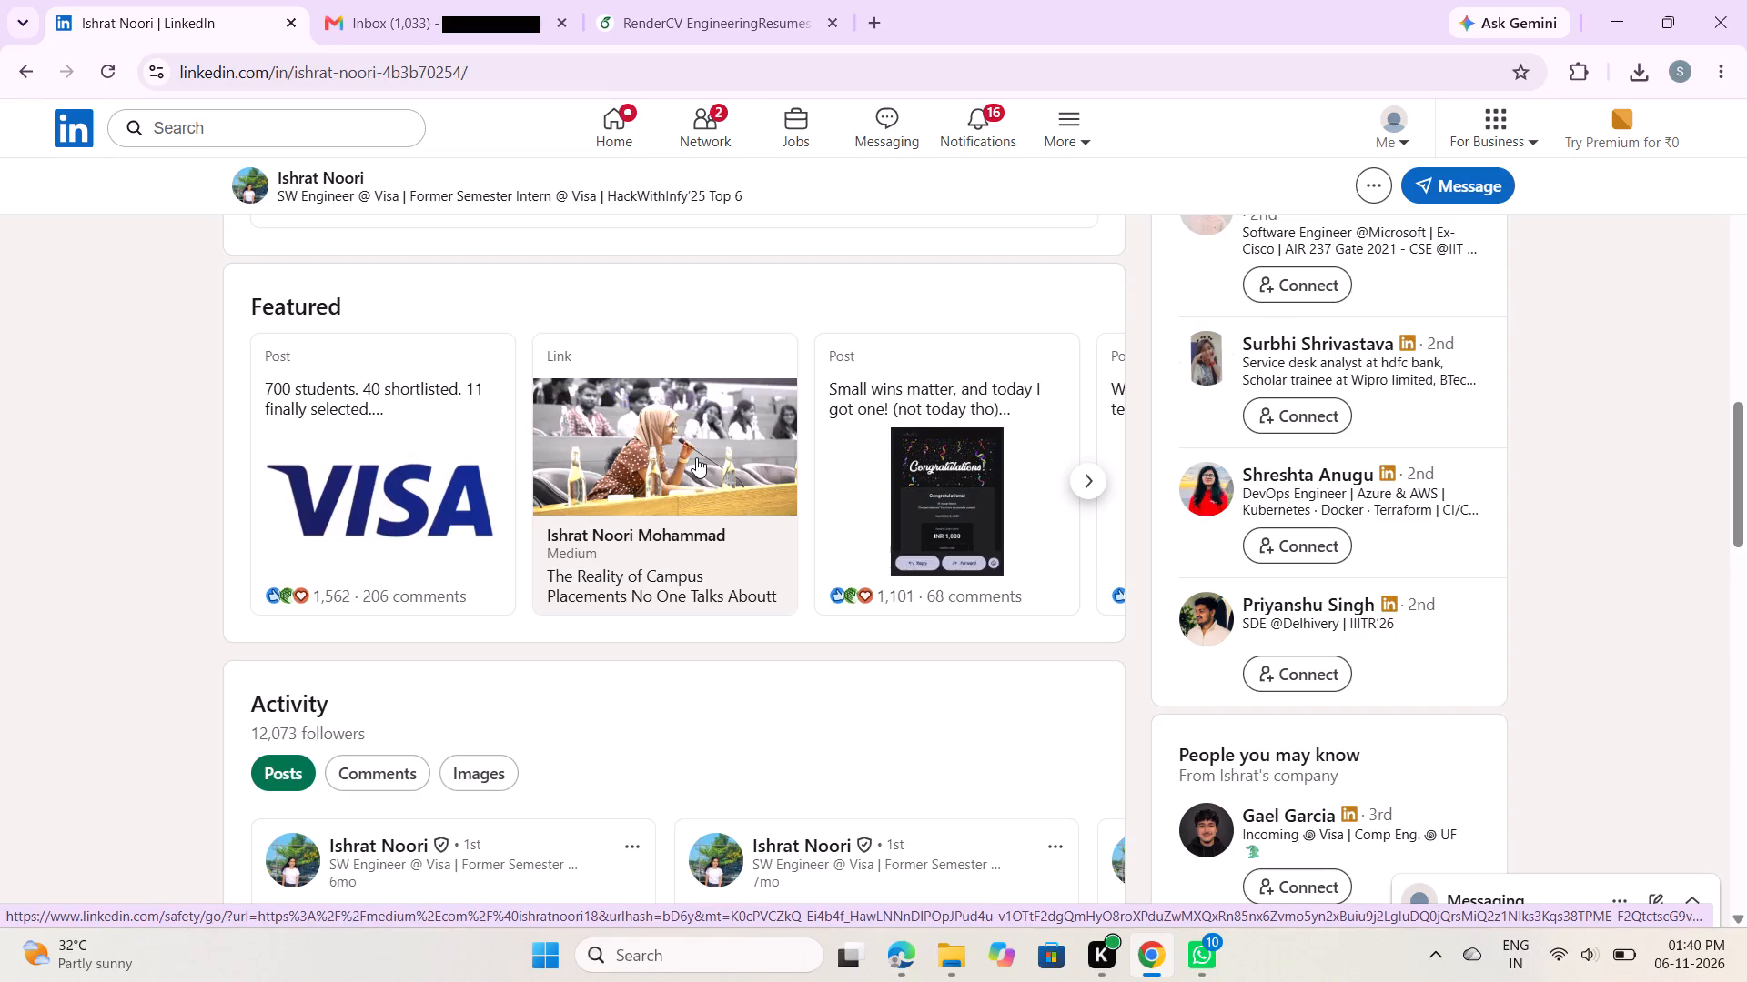
pyautogui.click(614, 452)
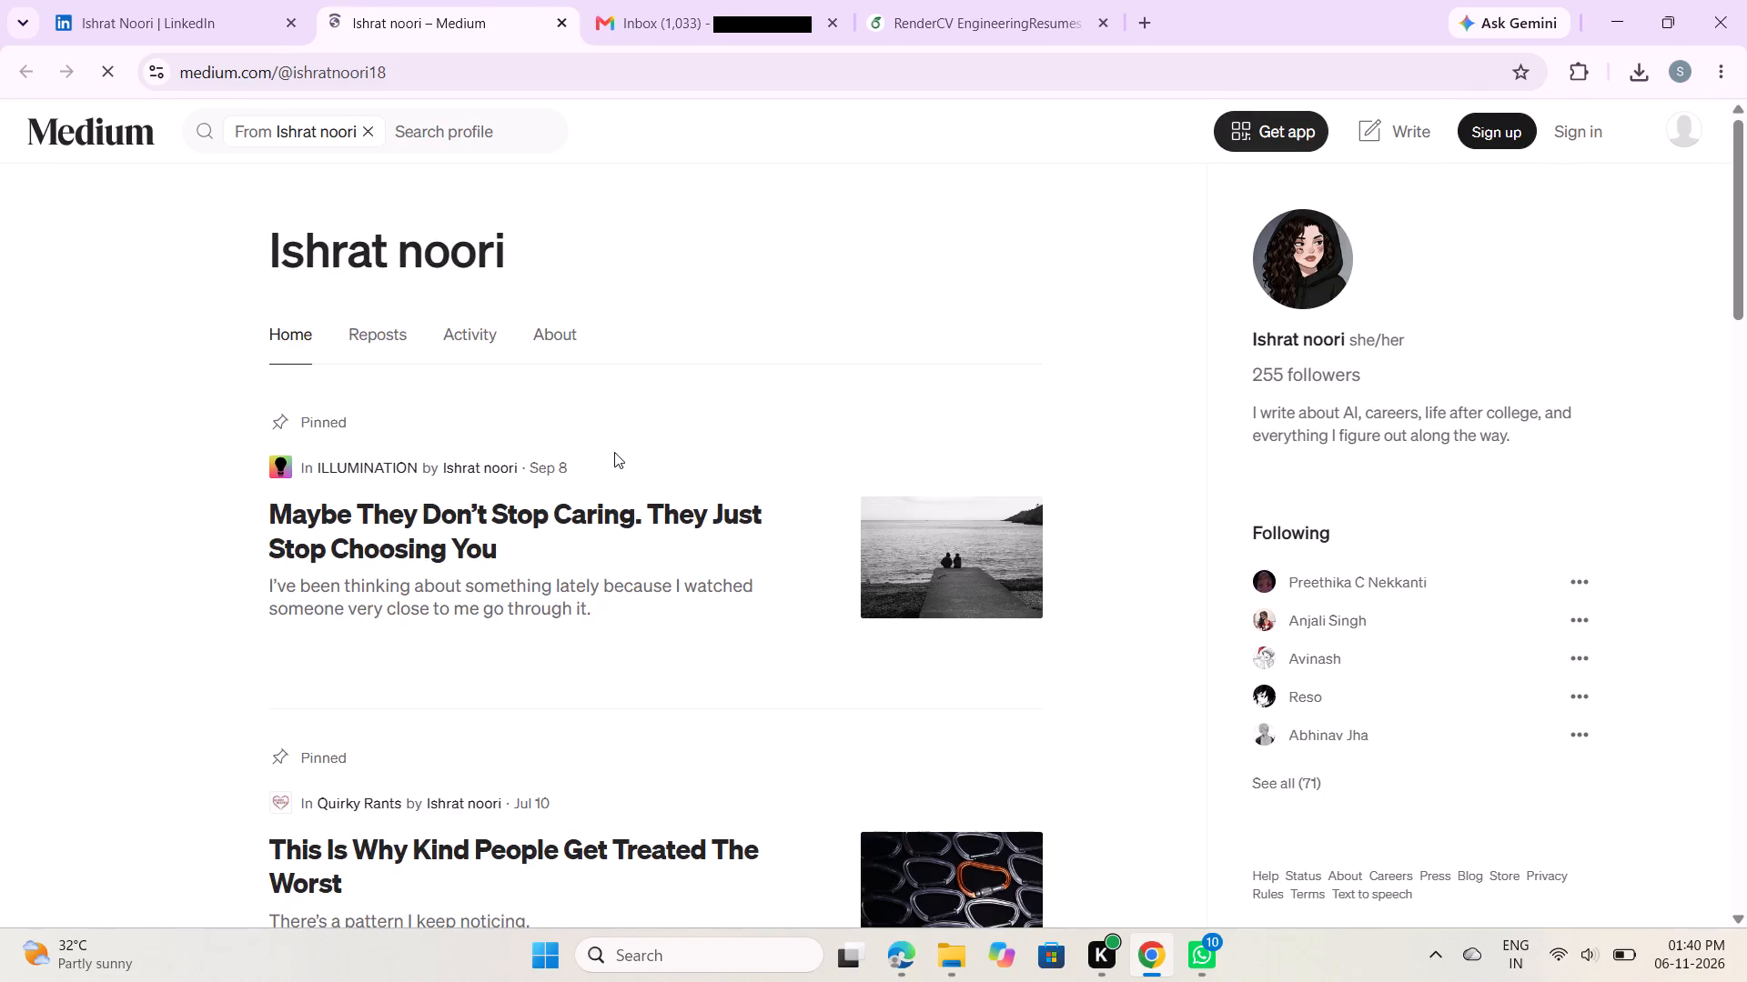
pyautogui.scroll(-1, 614, 452)
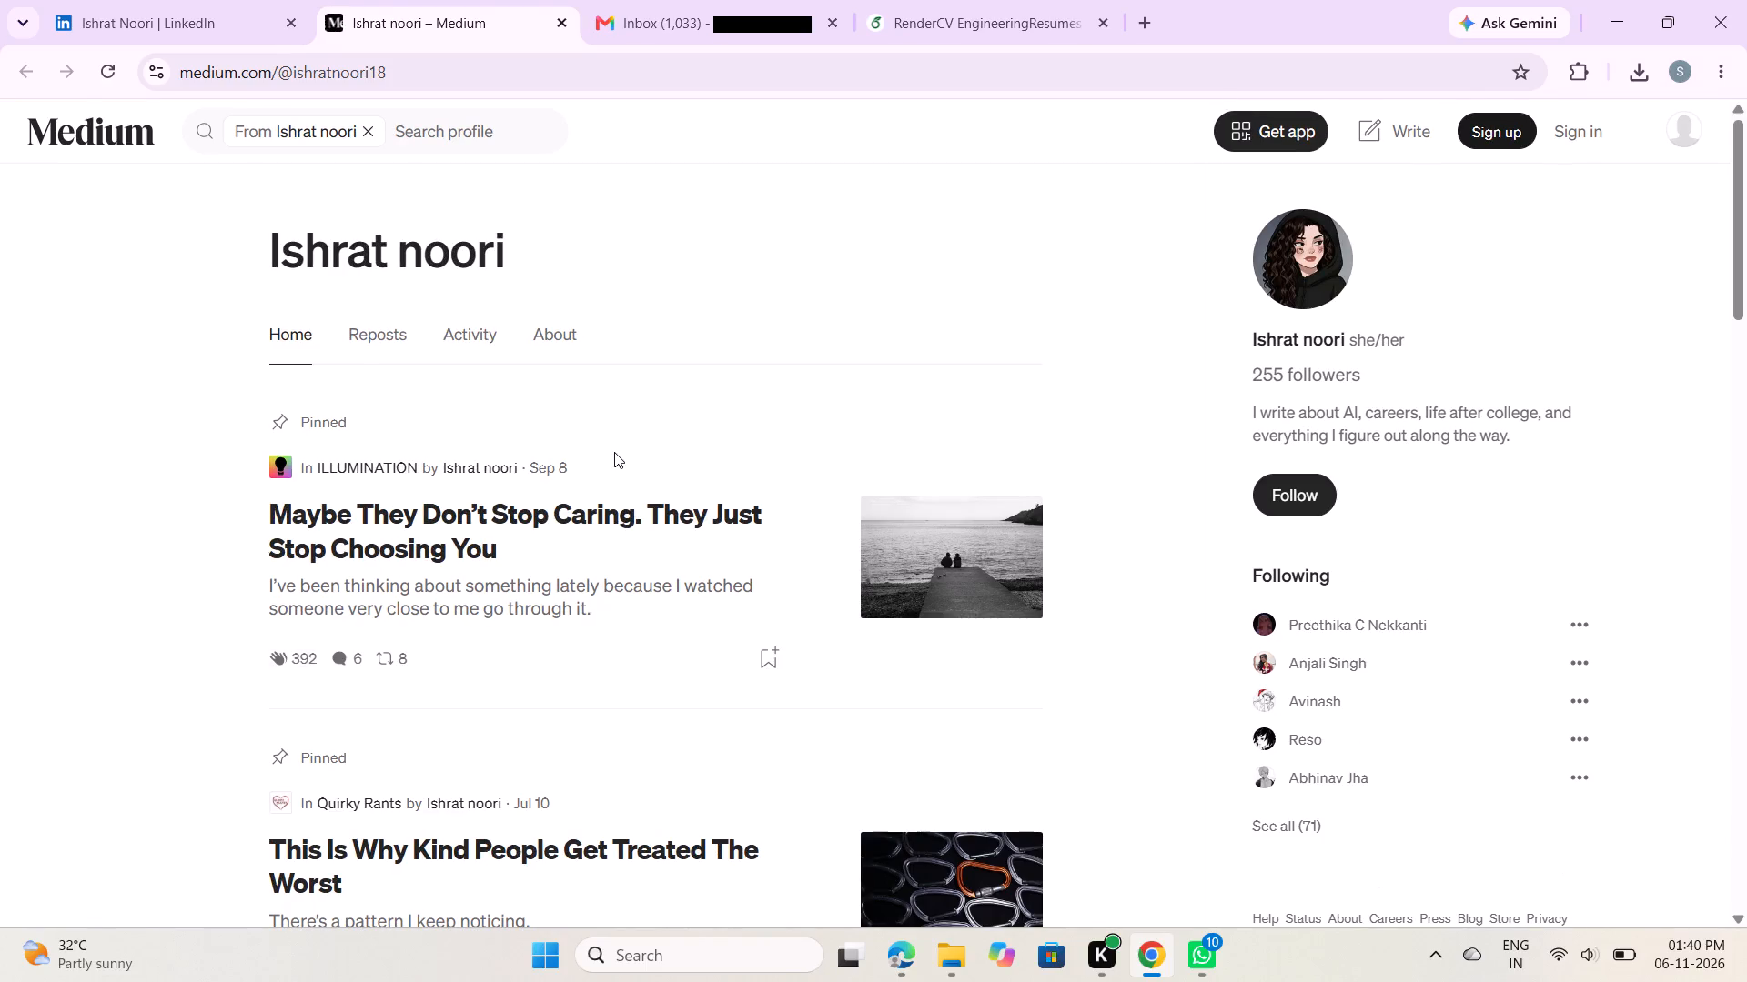
pyautogui.scroll(-1, 614, 452)
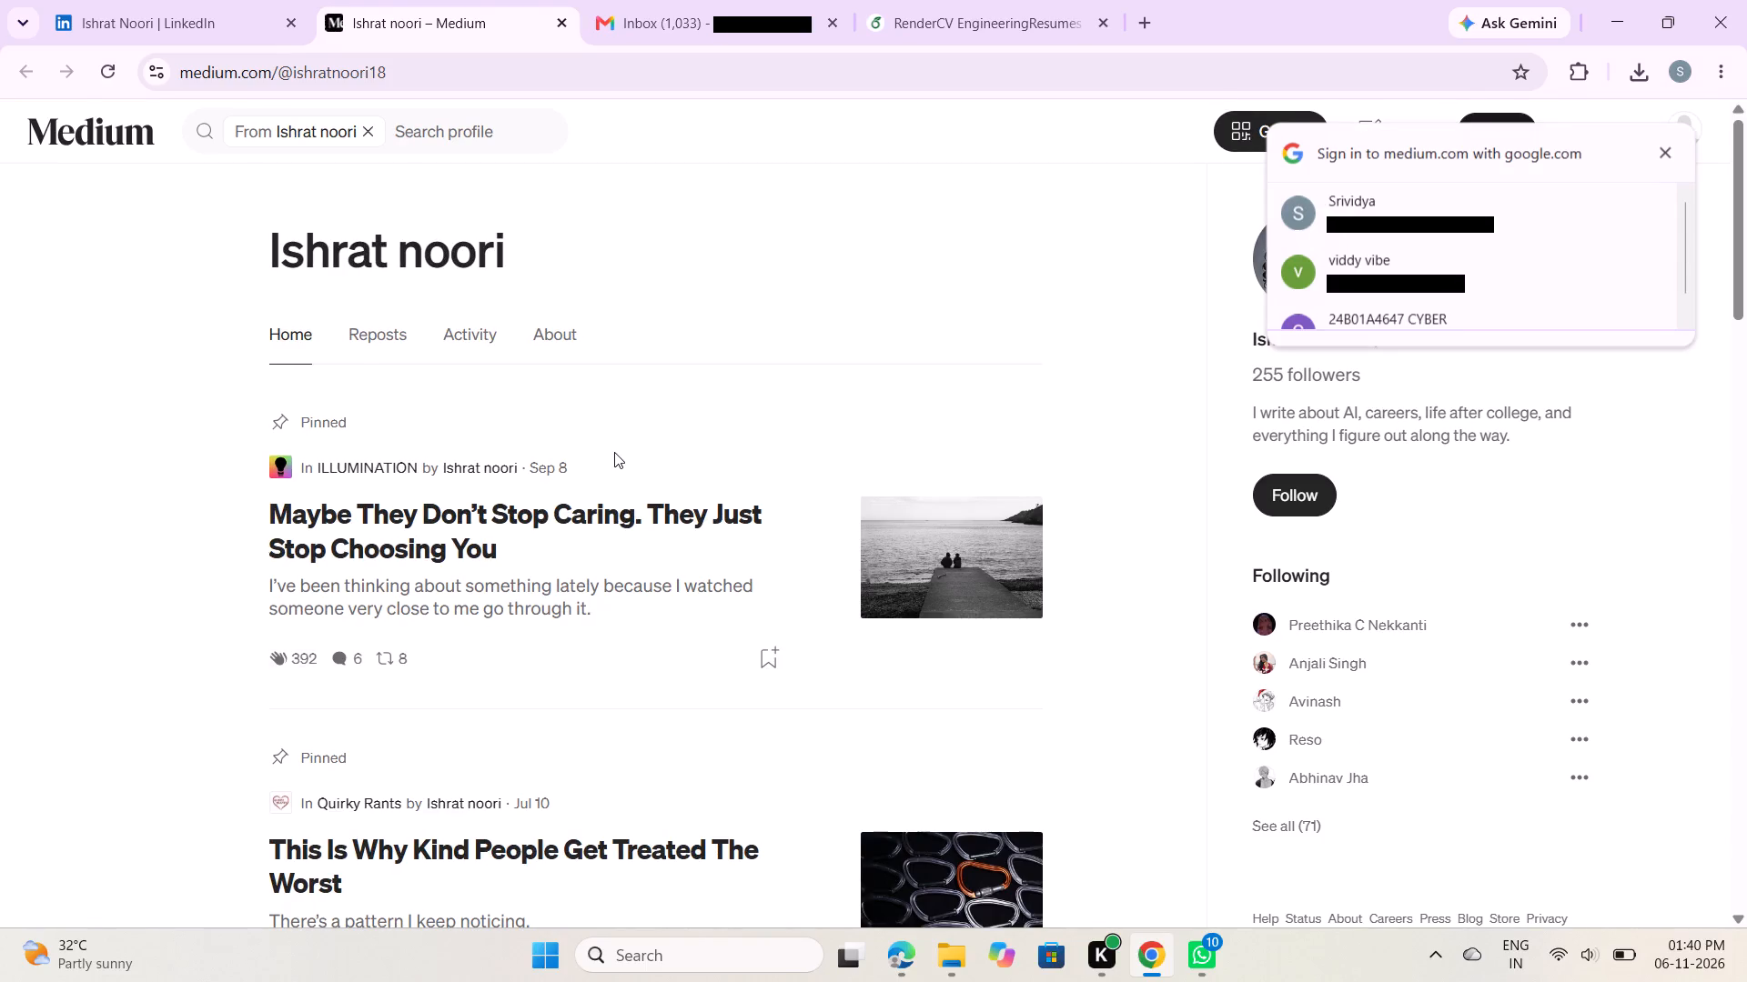
pyautogui.scroll(-1, 614, 452)
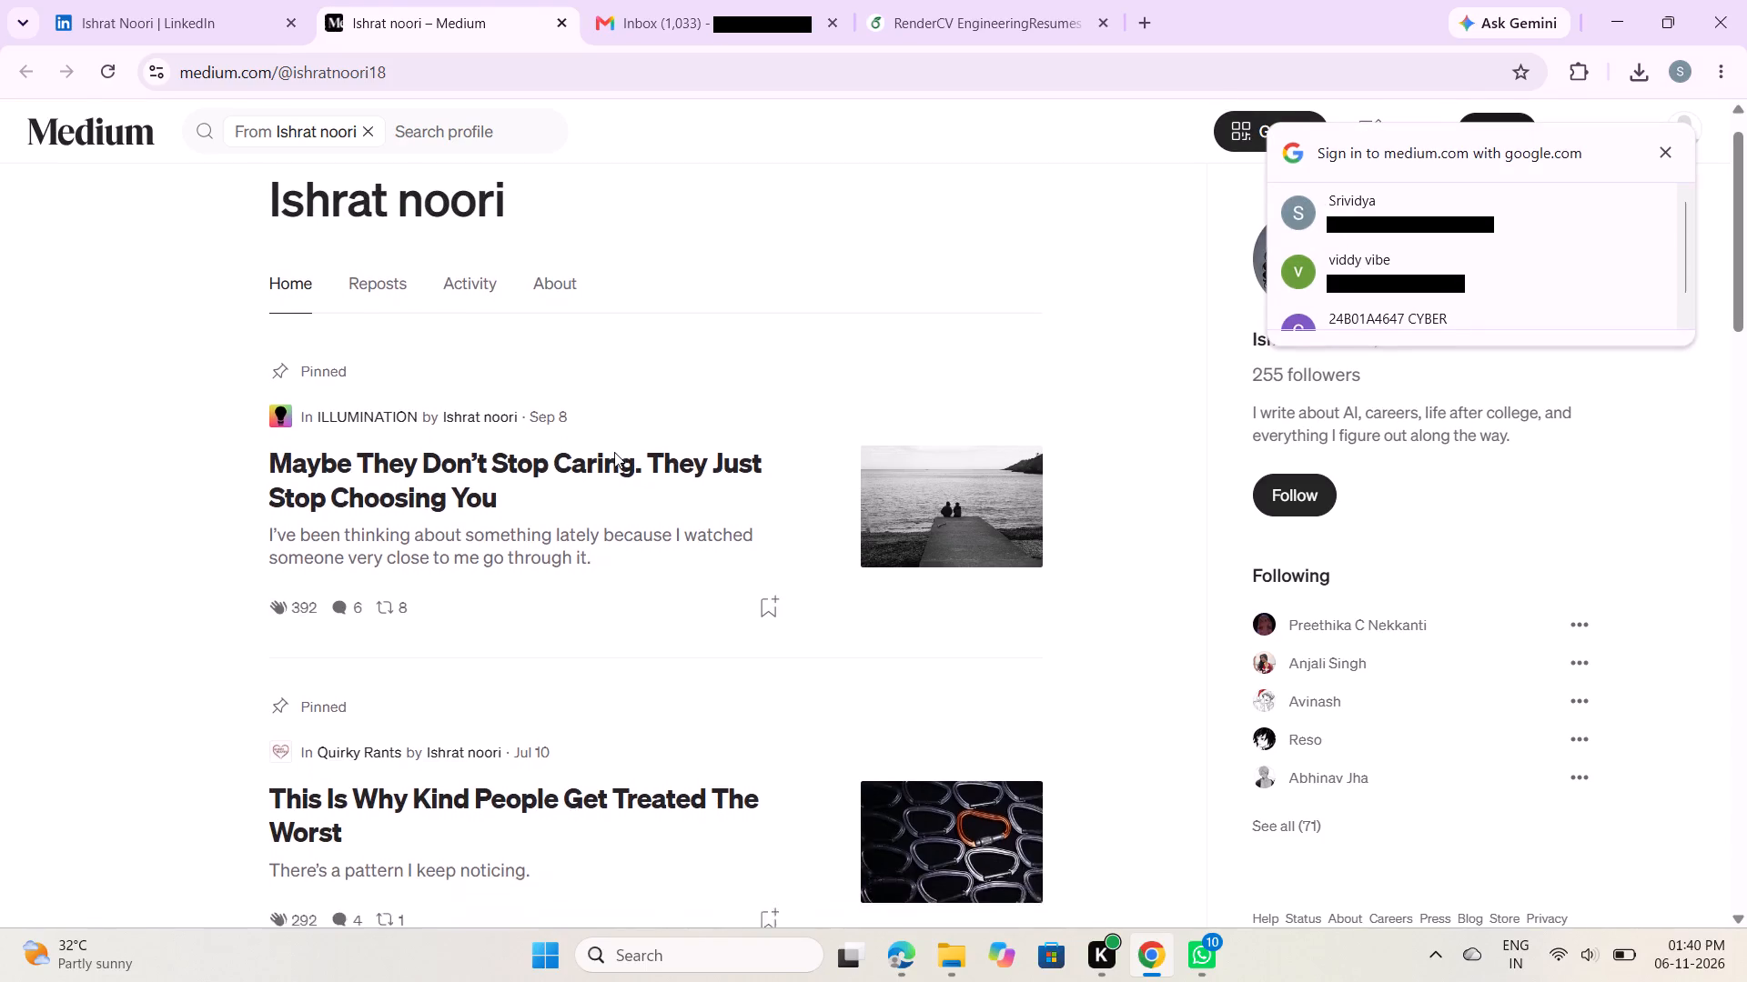
pyautogui.scroll(-1, 614, 452)
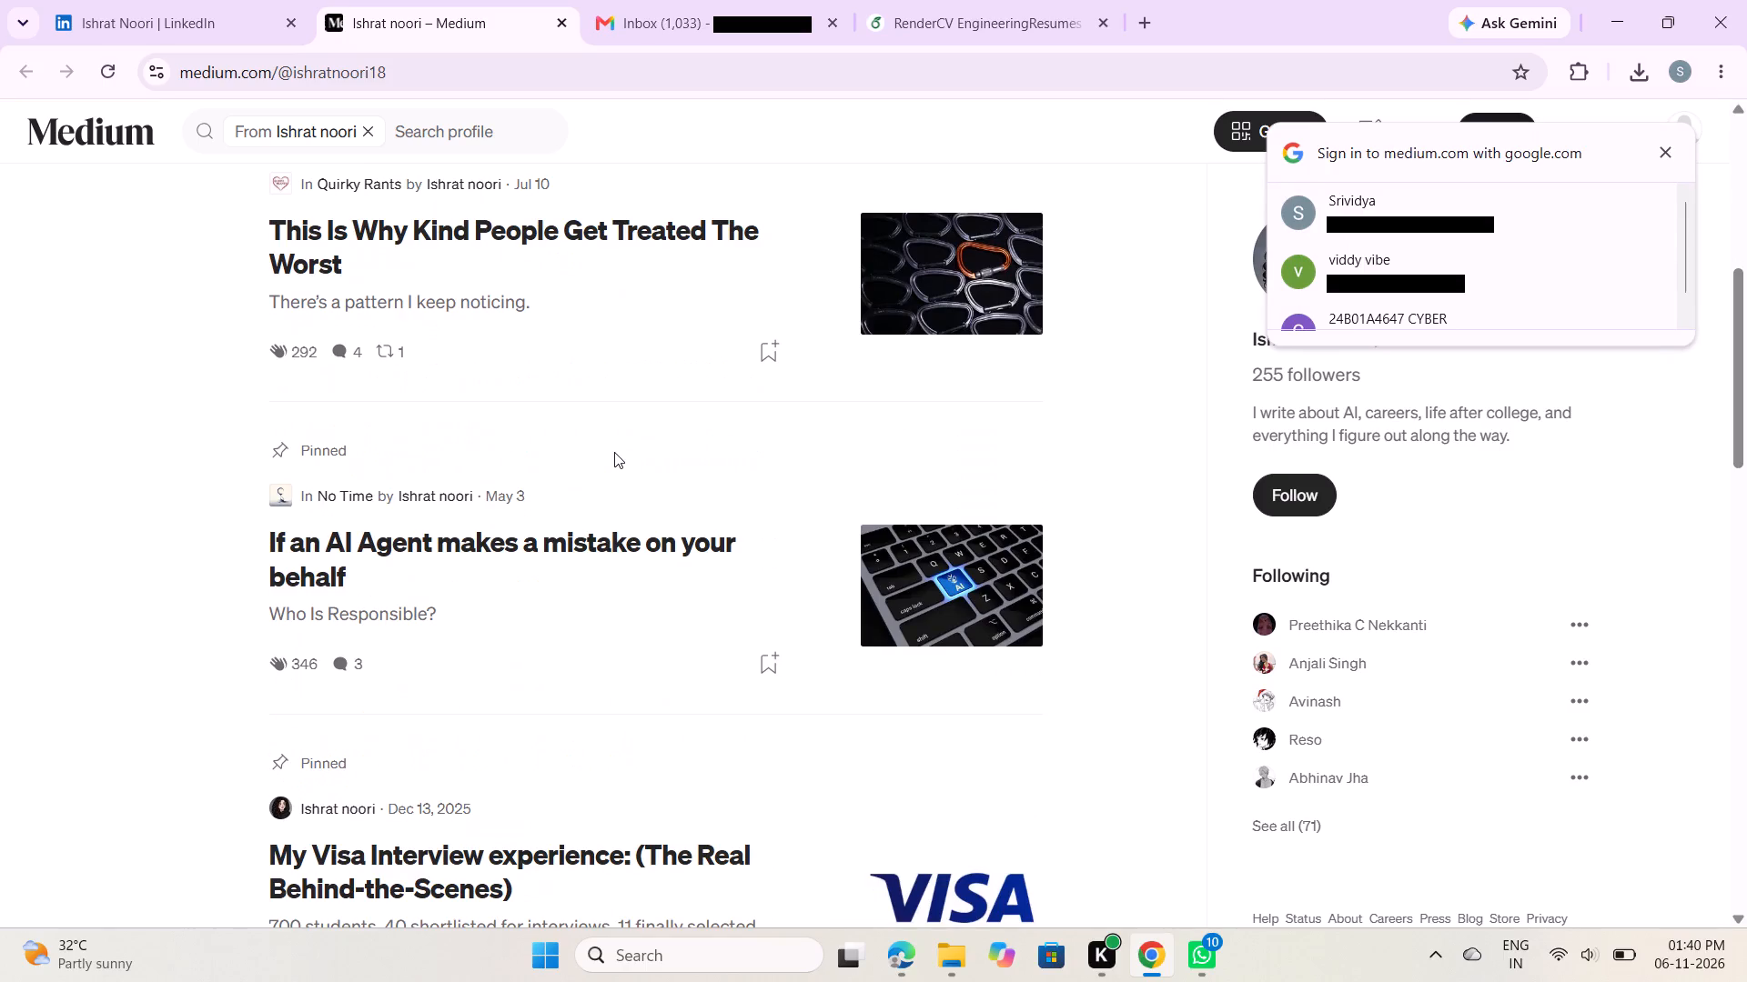
pyautogui.scroll(-3, 614, 452)
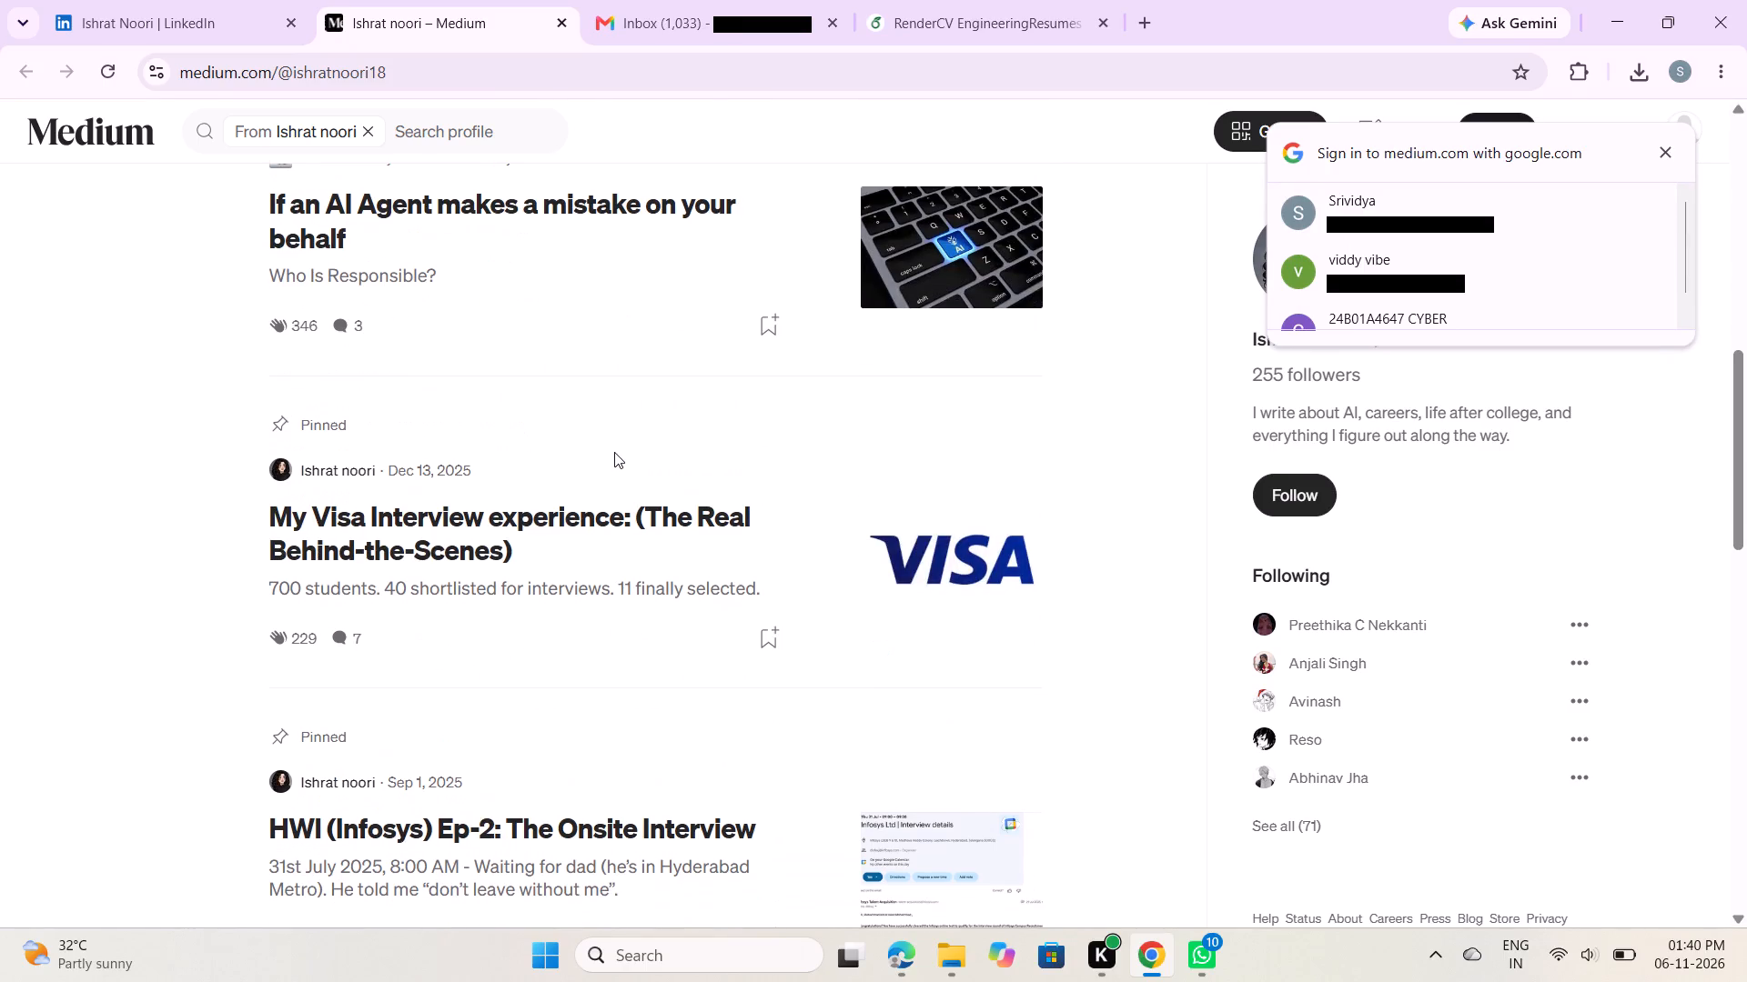
pyautogui.scroll(-5, 614, 452)
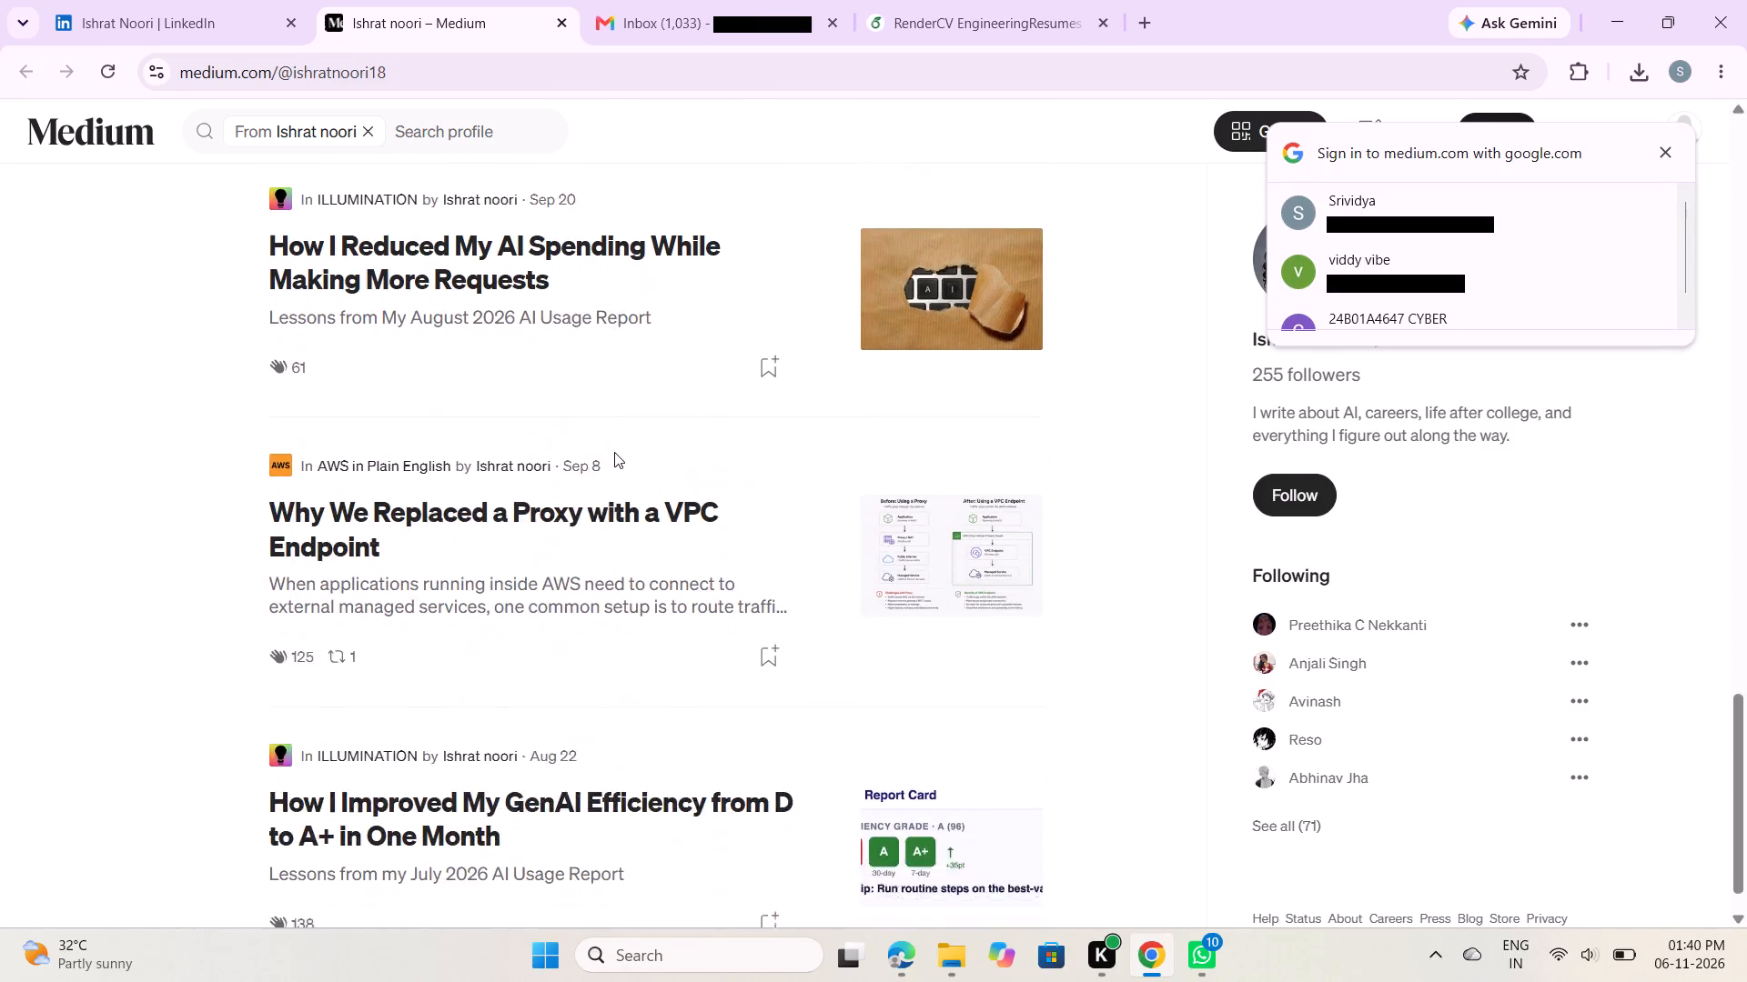
pyautogui.scroll(11, 614, 452)
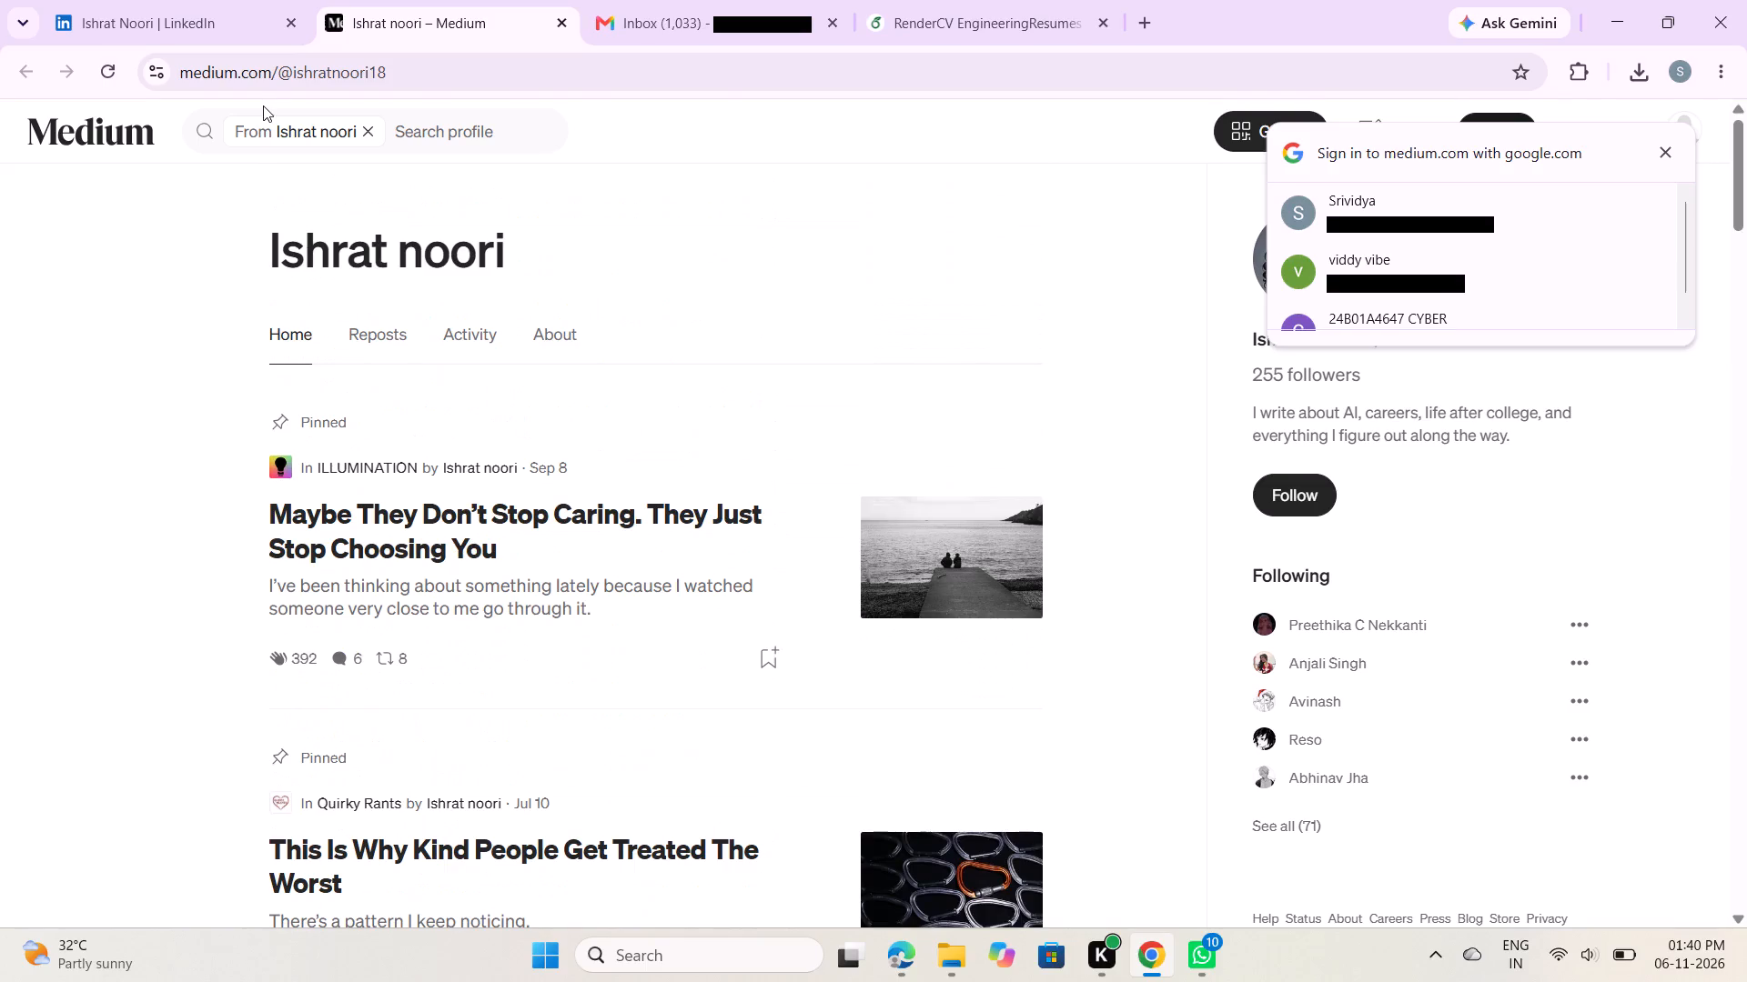
pyautogui.click(361, 129)
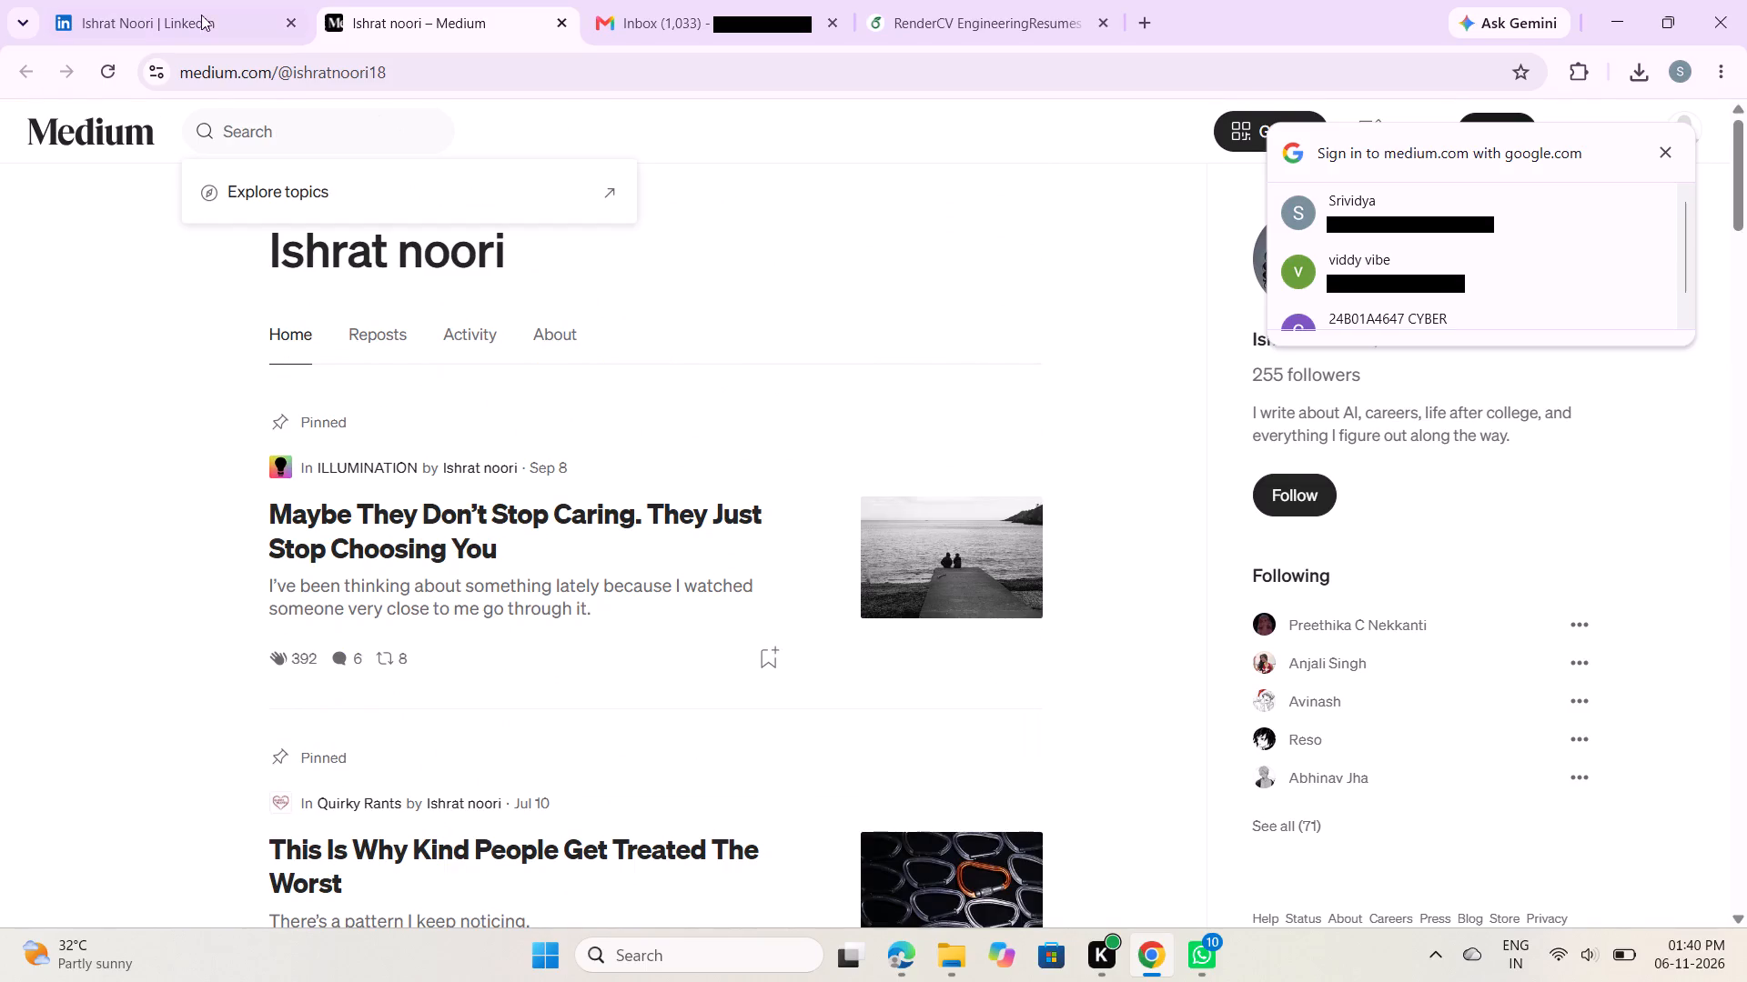
pyautogui.click(562, 15)
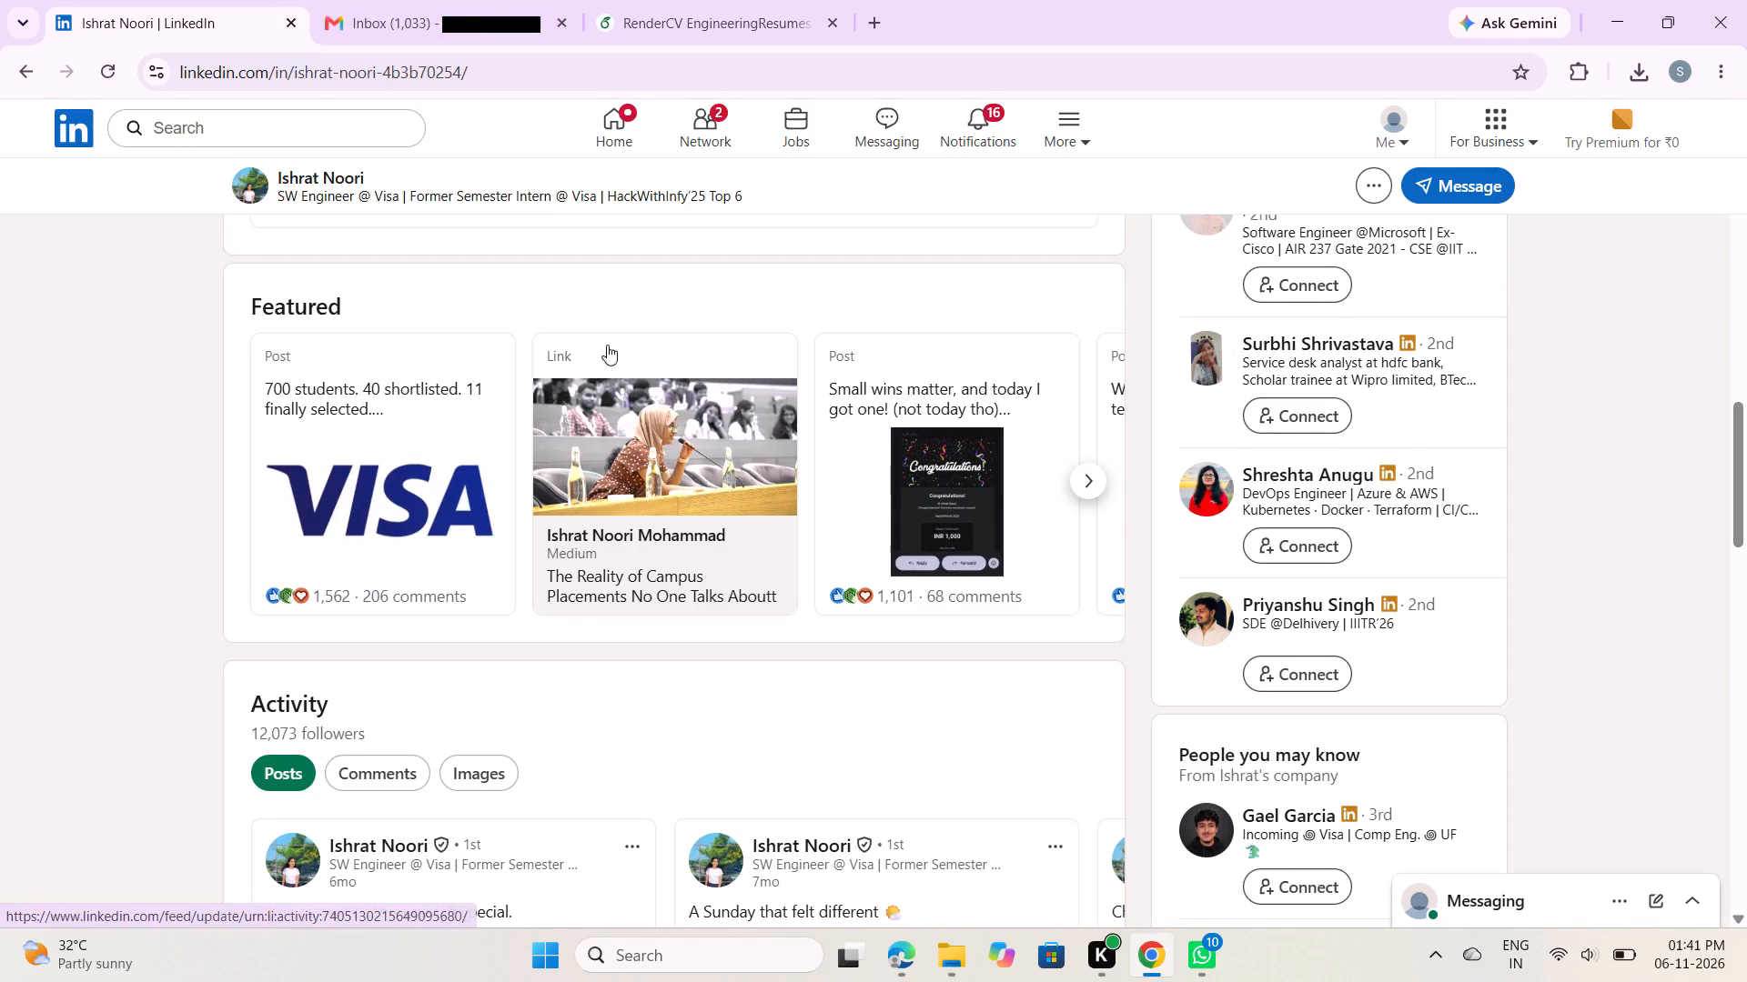
# Browse the engineer's Featured and Activity posts on LinkedIn and open the post about the story published in 'Write A Catalyst'.
pyautogui.click(1083, 481)
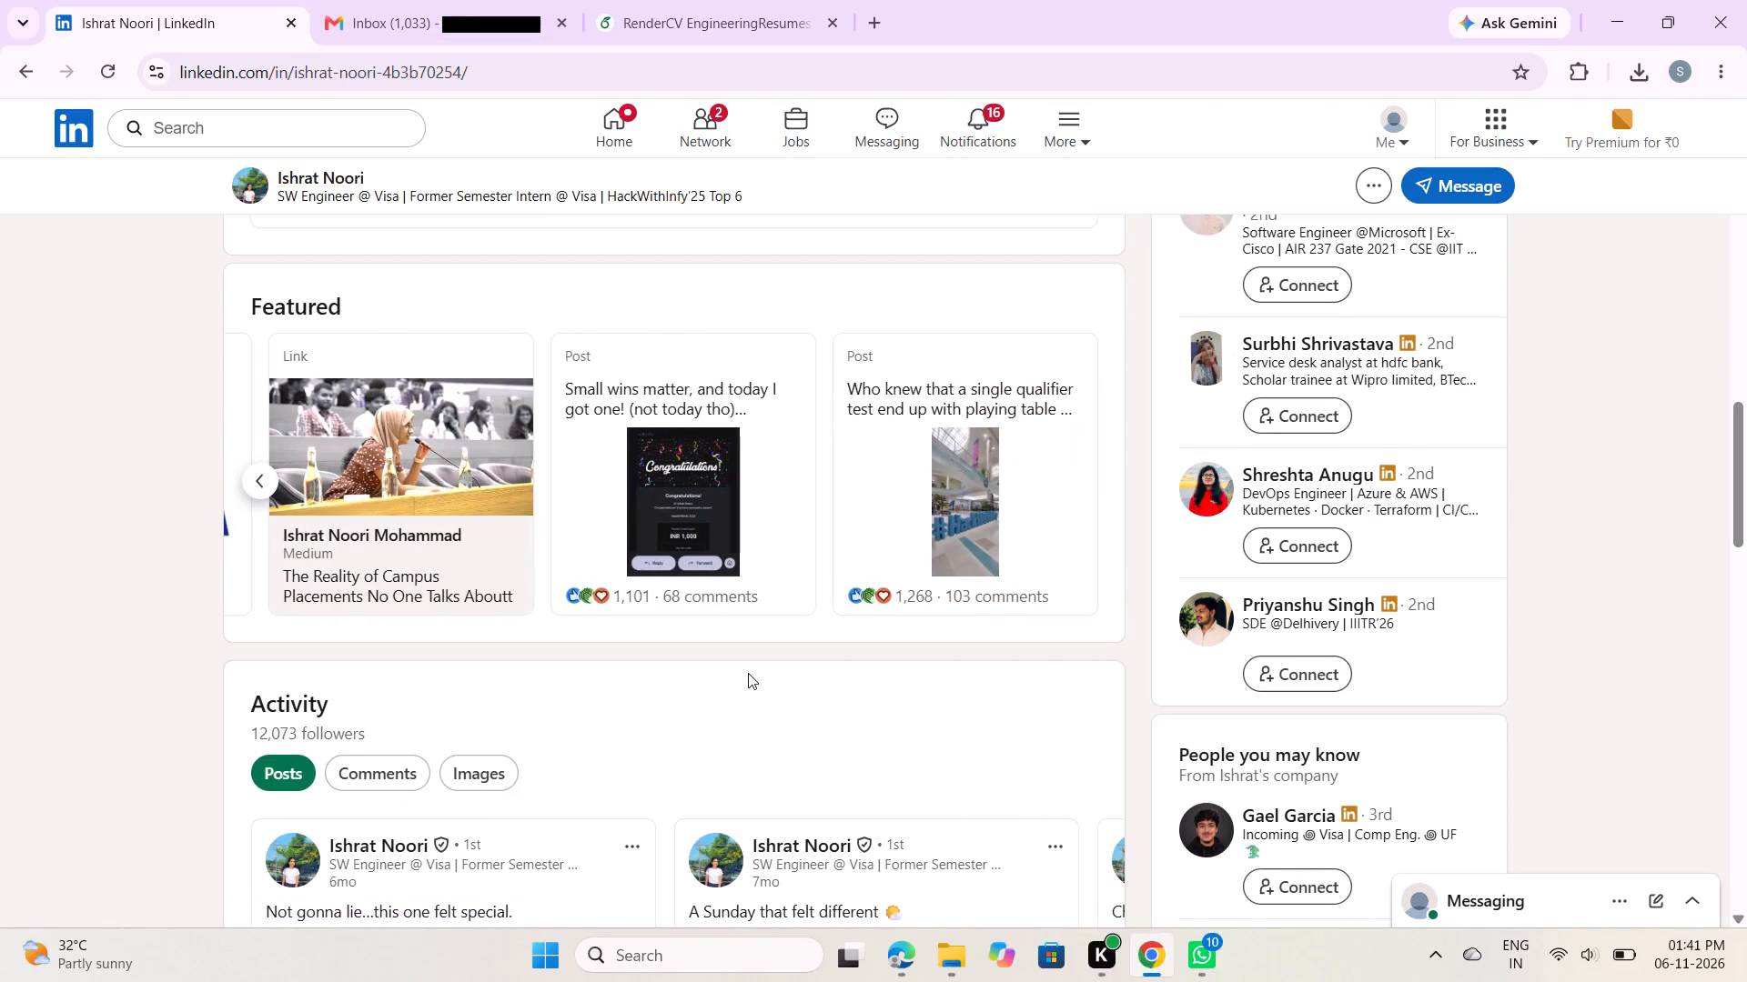
pyautogui.scroll(-4, 748, 673)
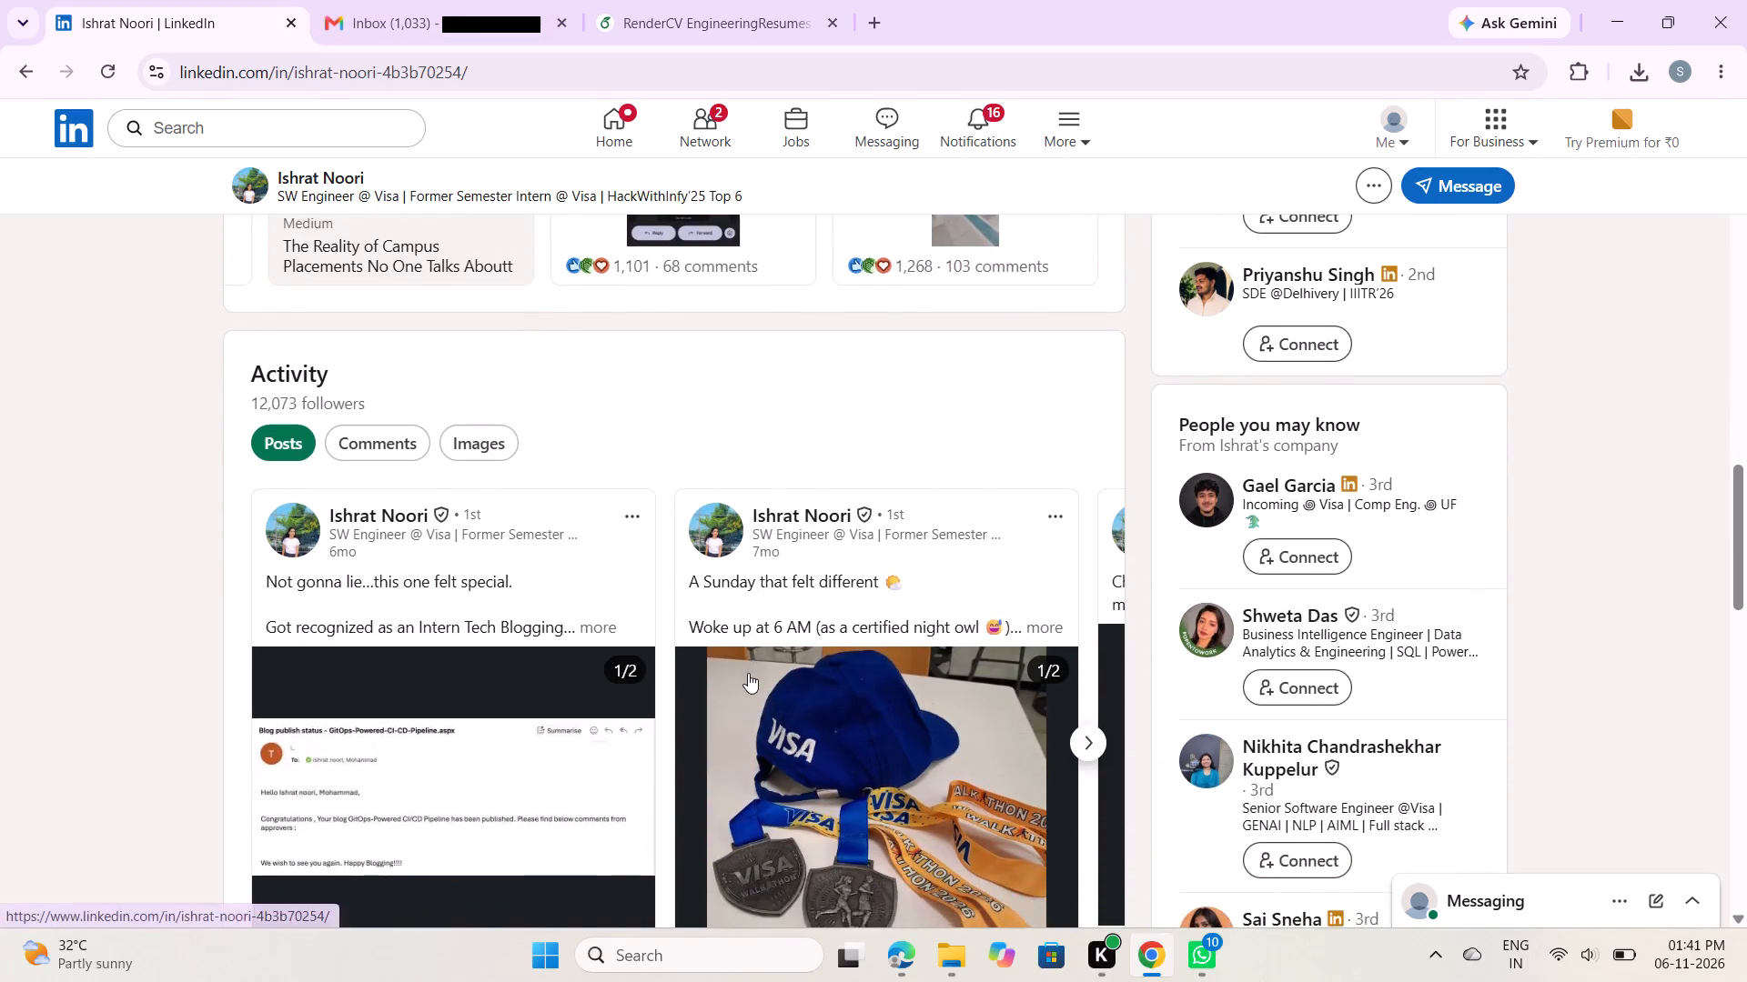
pyautogui.scroll(-2, 748, 673)
pyautogui.scroll(2, 748, 673)
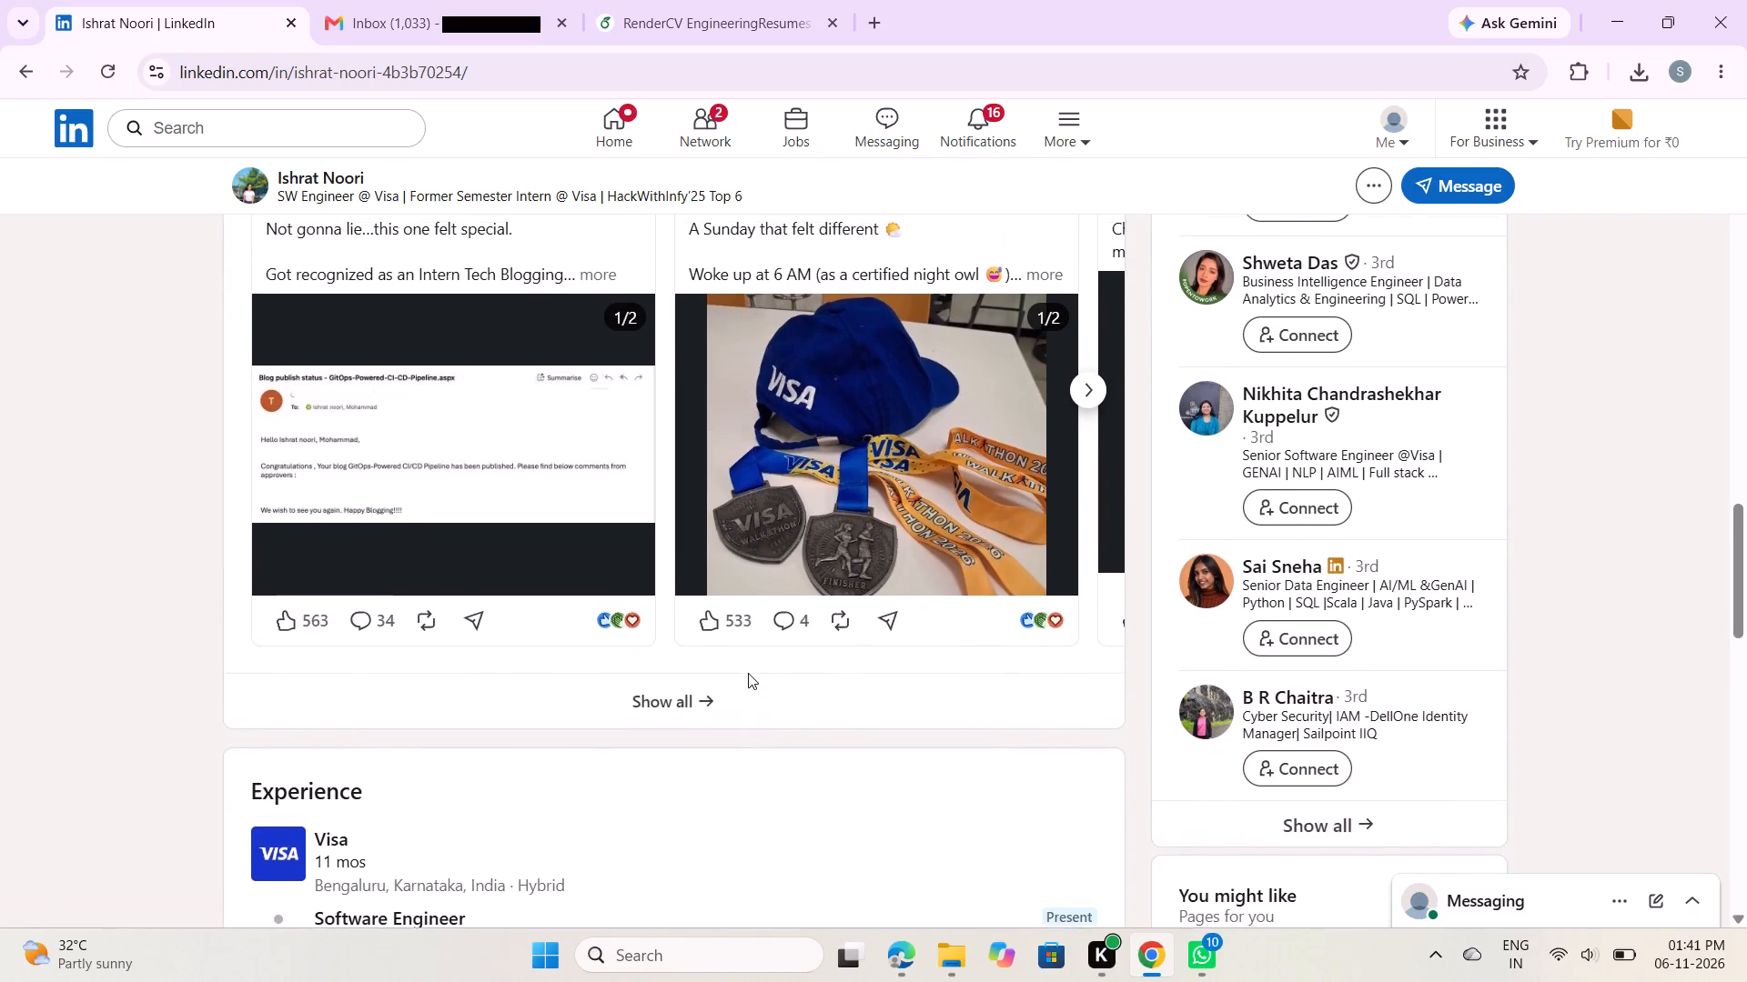
pyautogui.scroll(1, 748, 673)
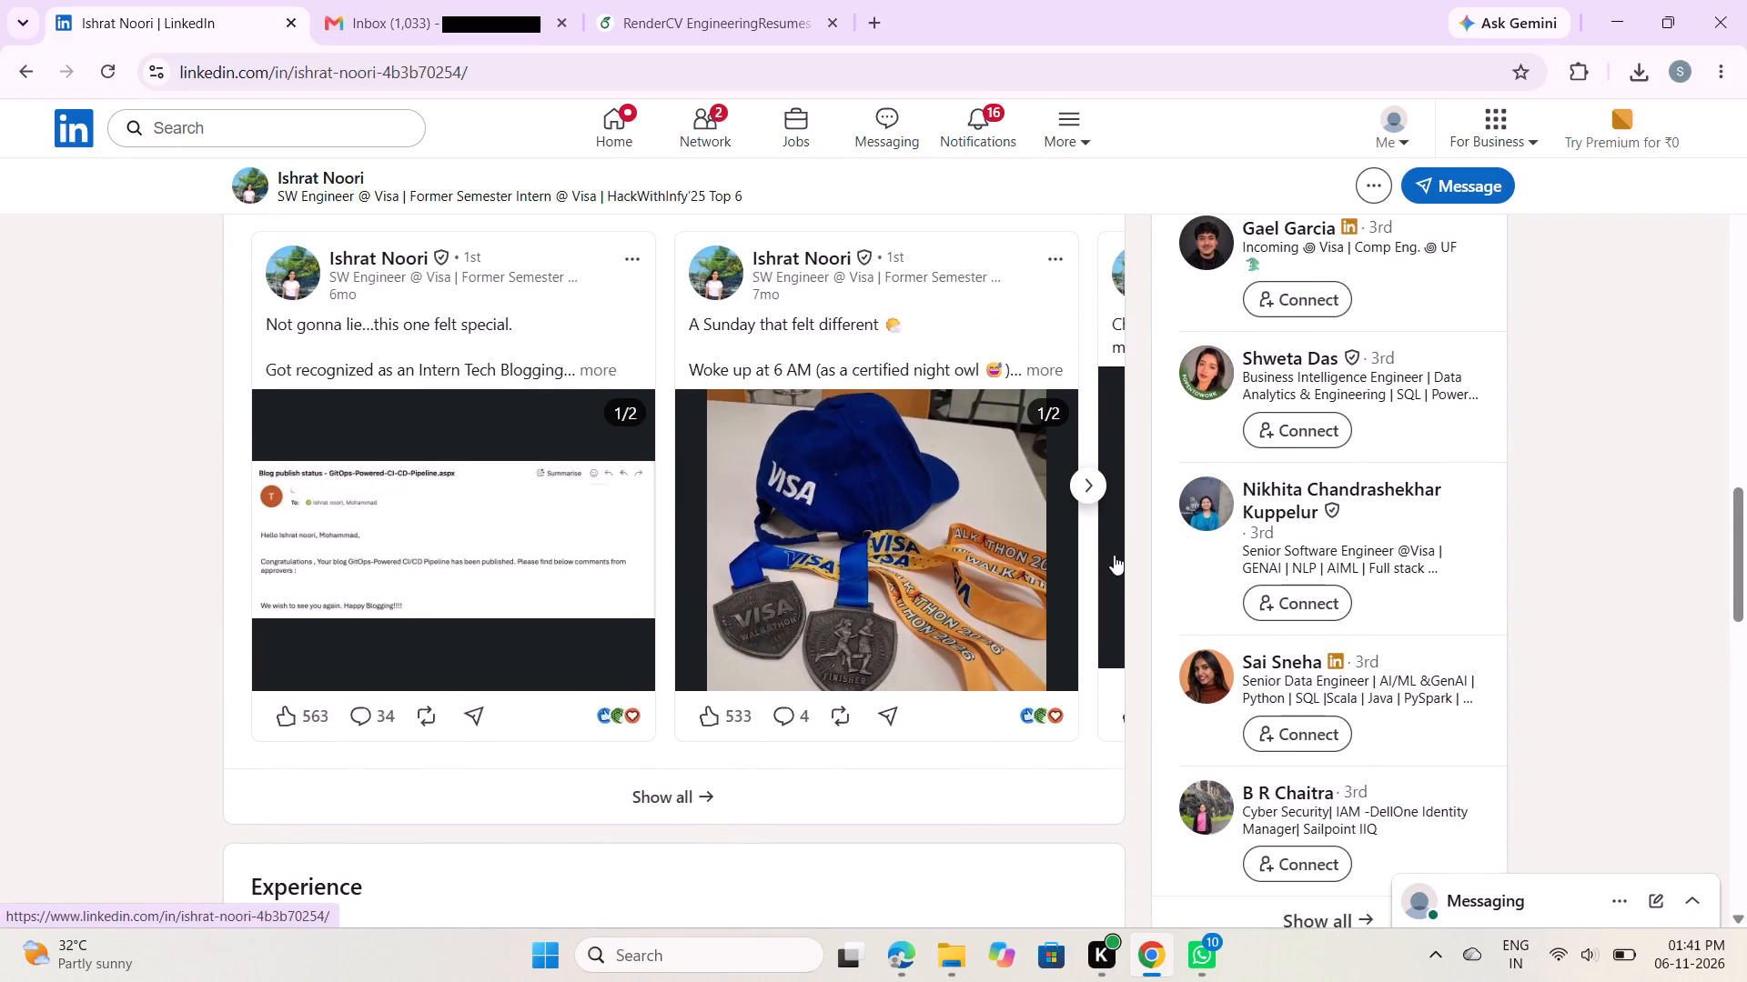
pyautogui.click(1095, 478)
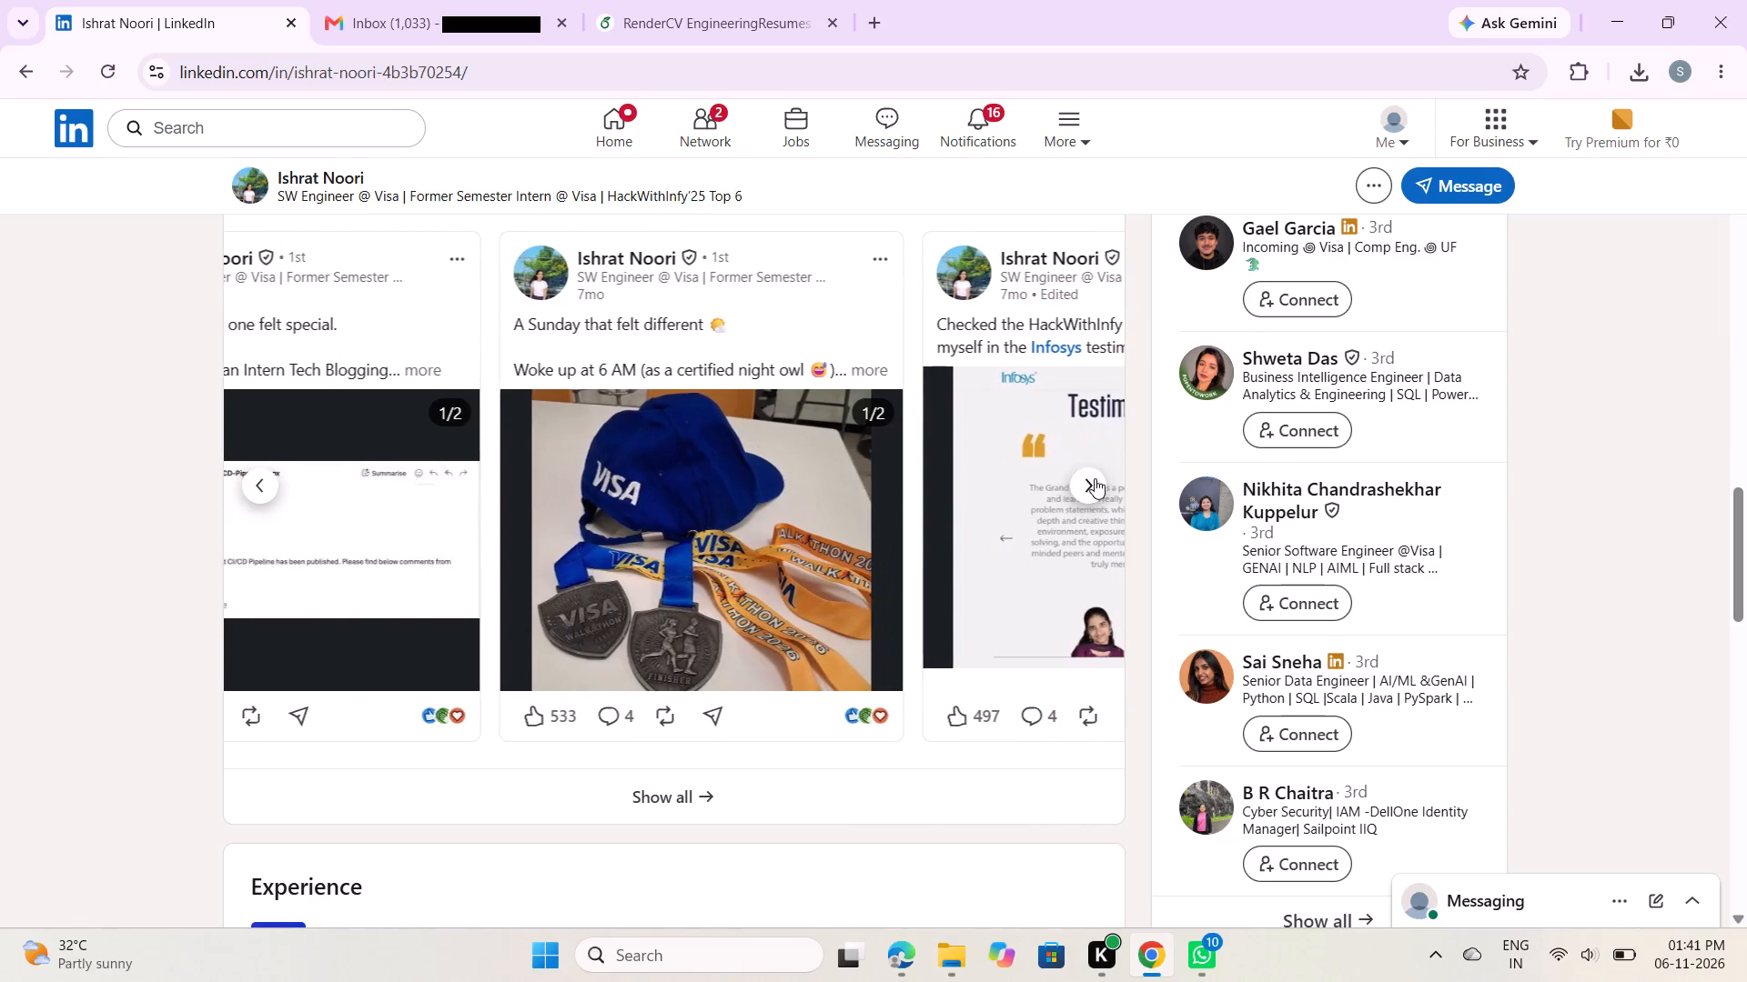
pyautogui.click(1095, 478)
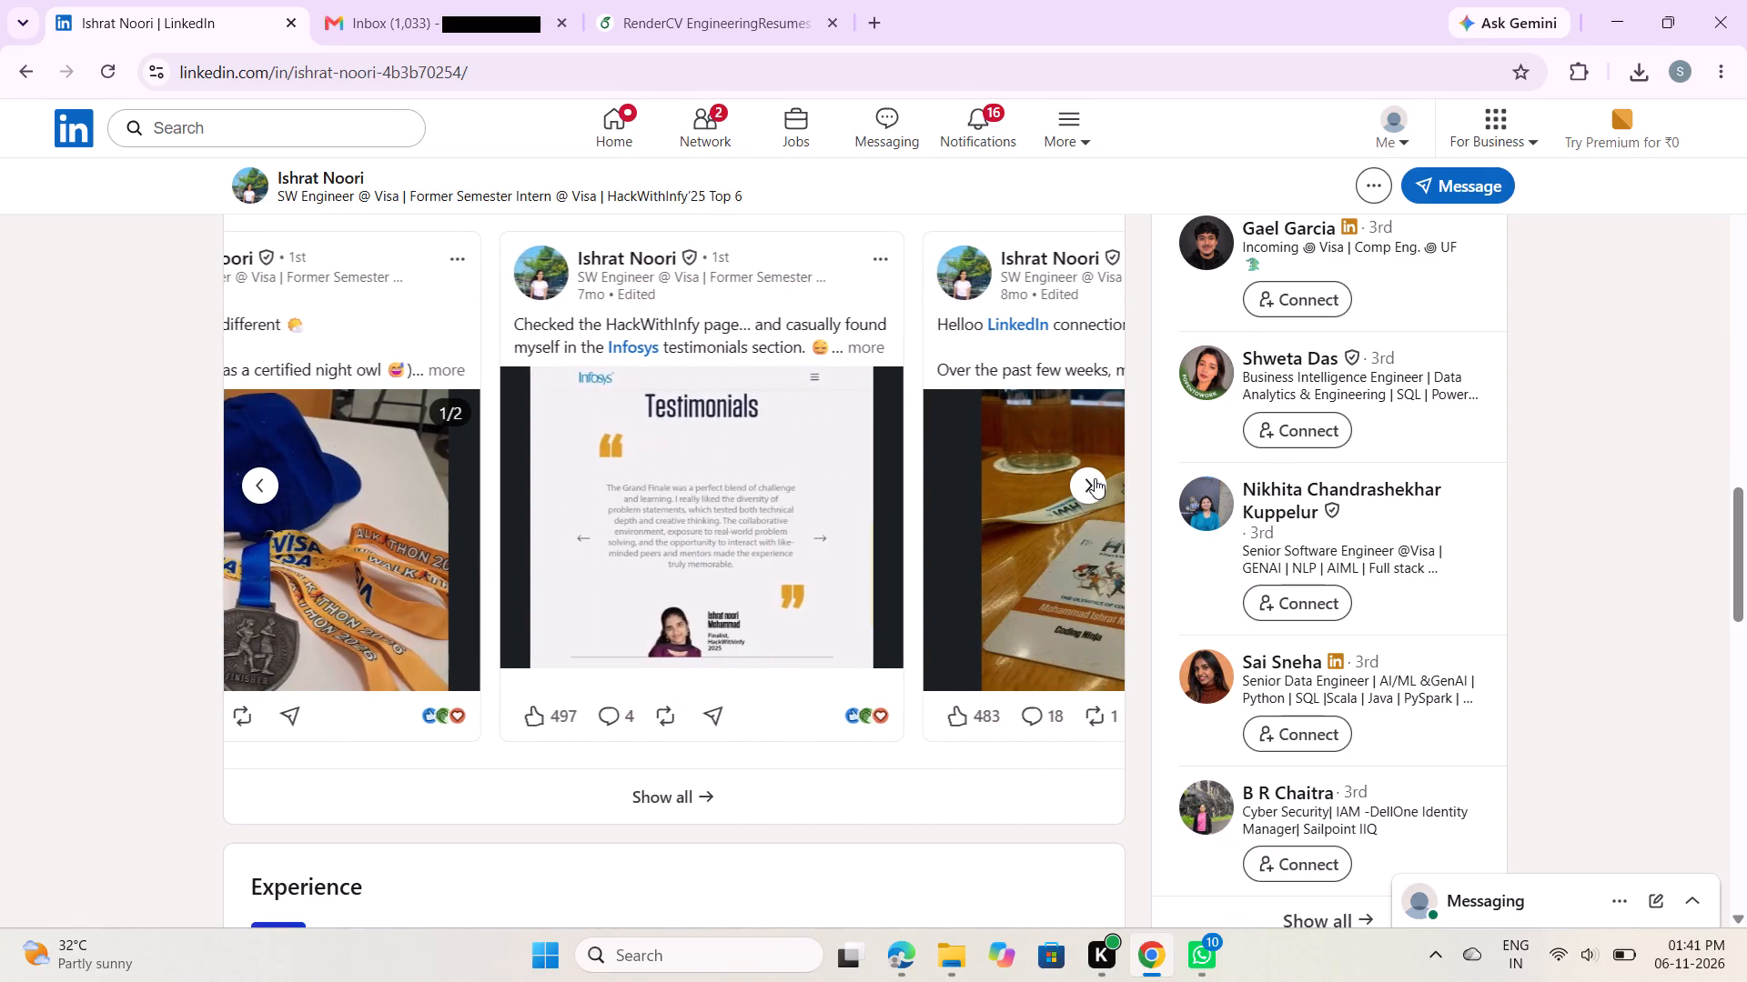
pyautogui.click(1095, 478)
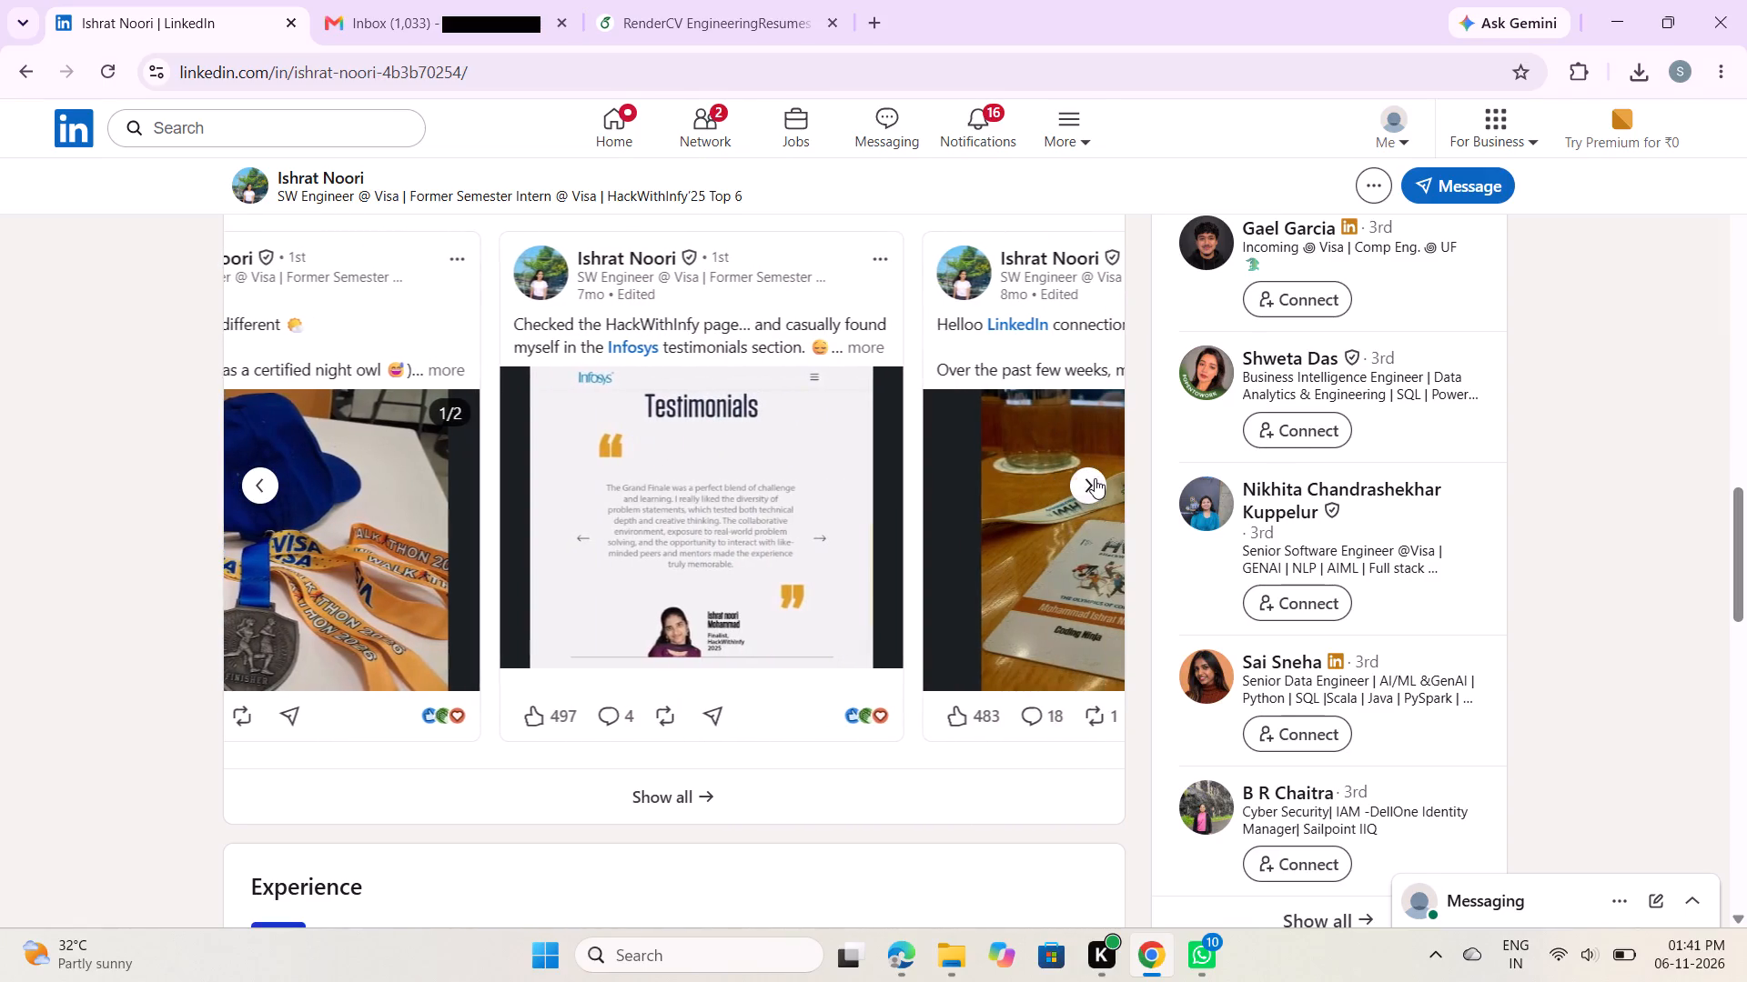
pyautogui.click(1095, 478)
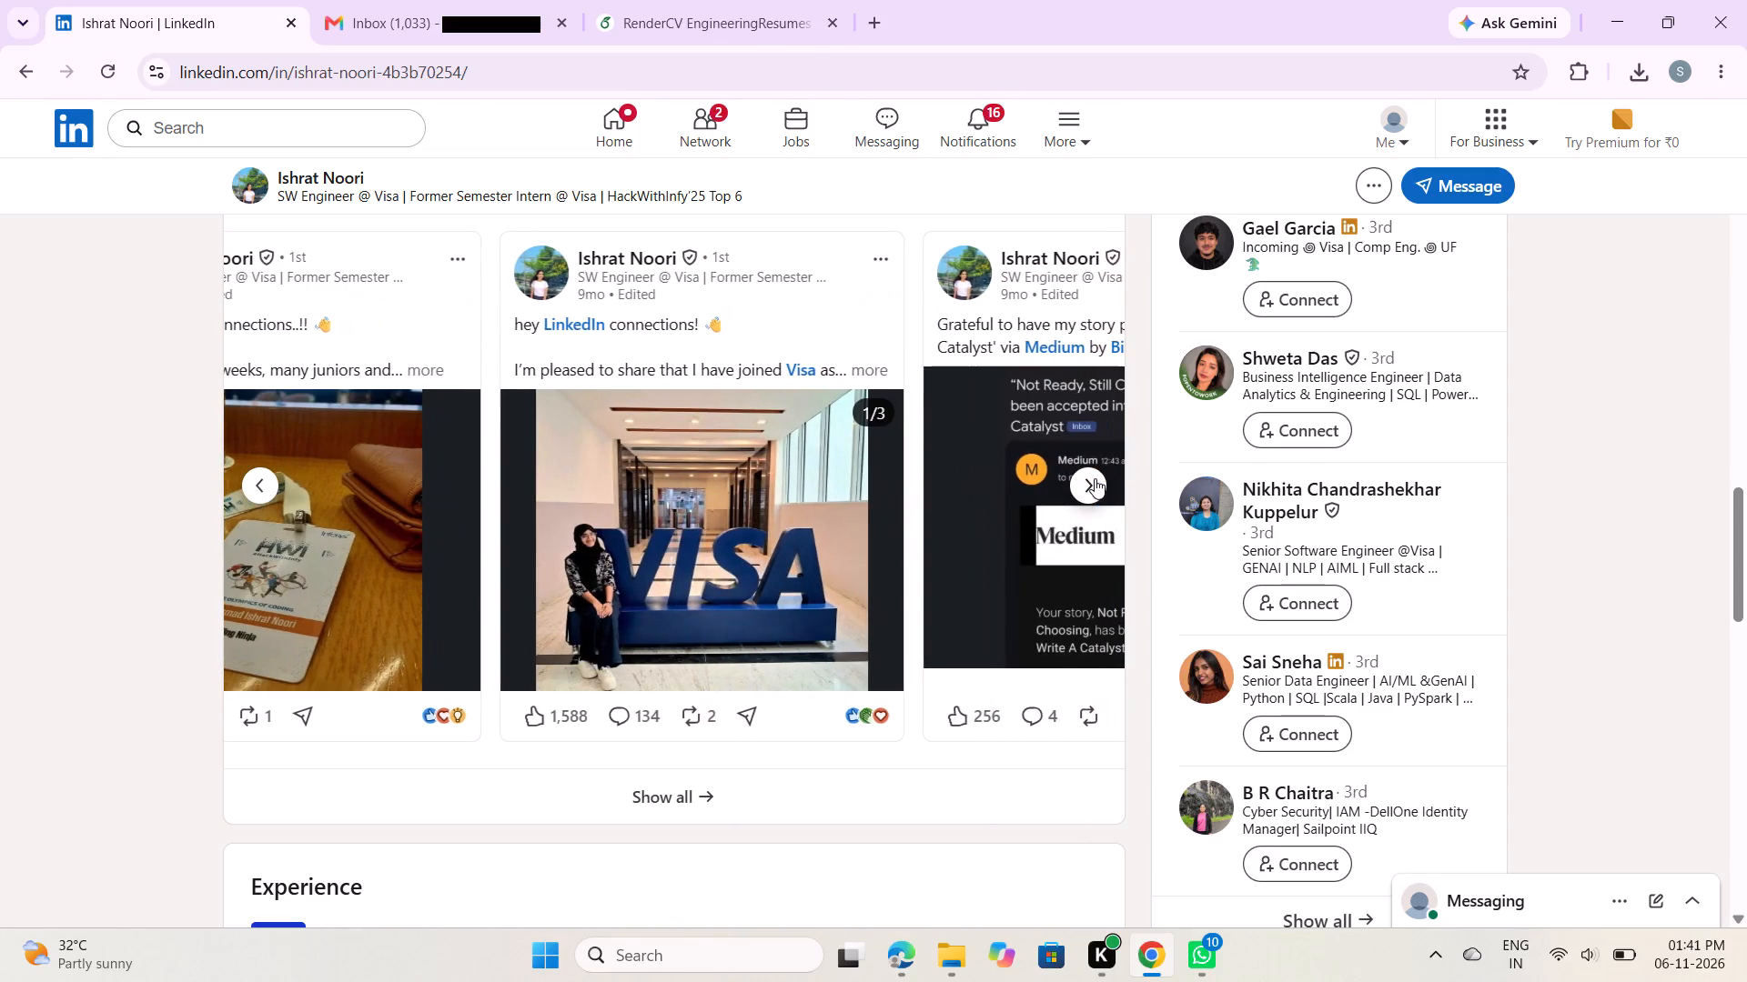
pyautogui.click(1090, 471)
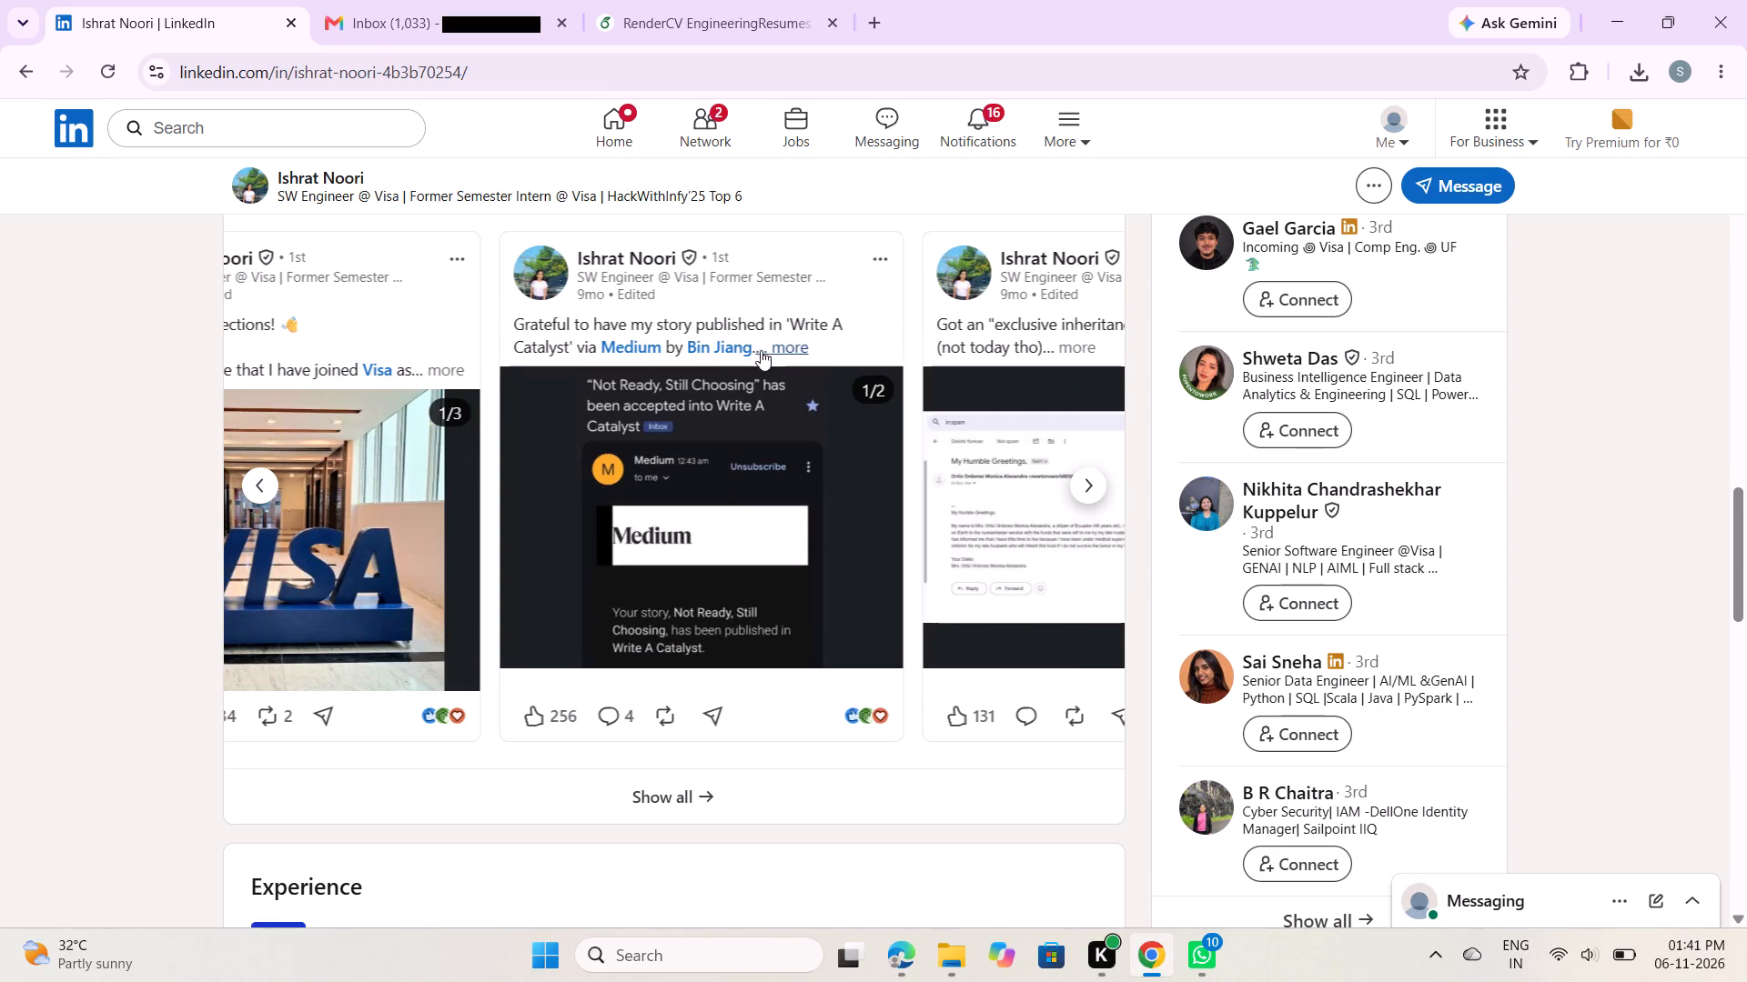
pyautogui.click(787, 347)
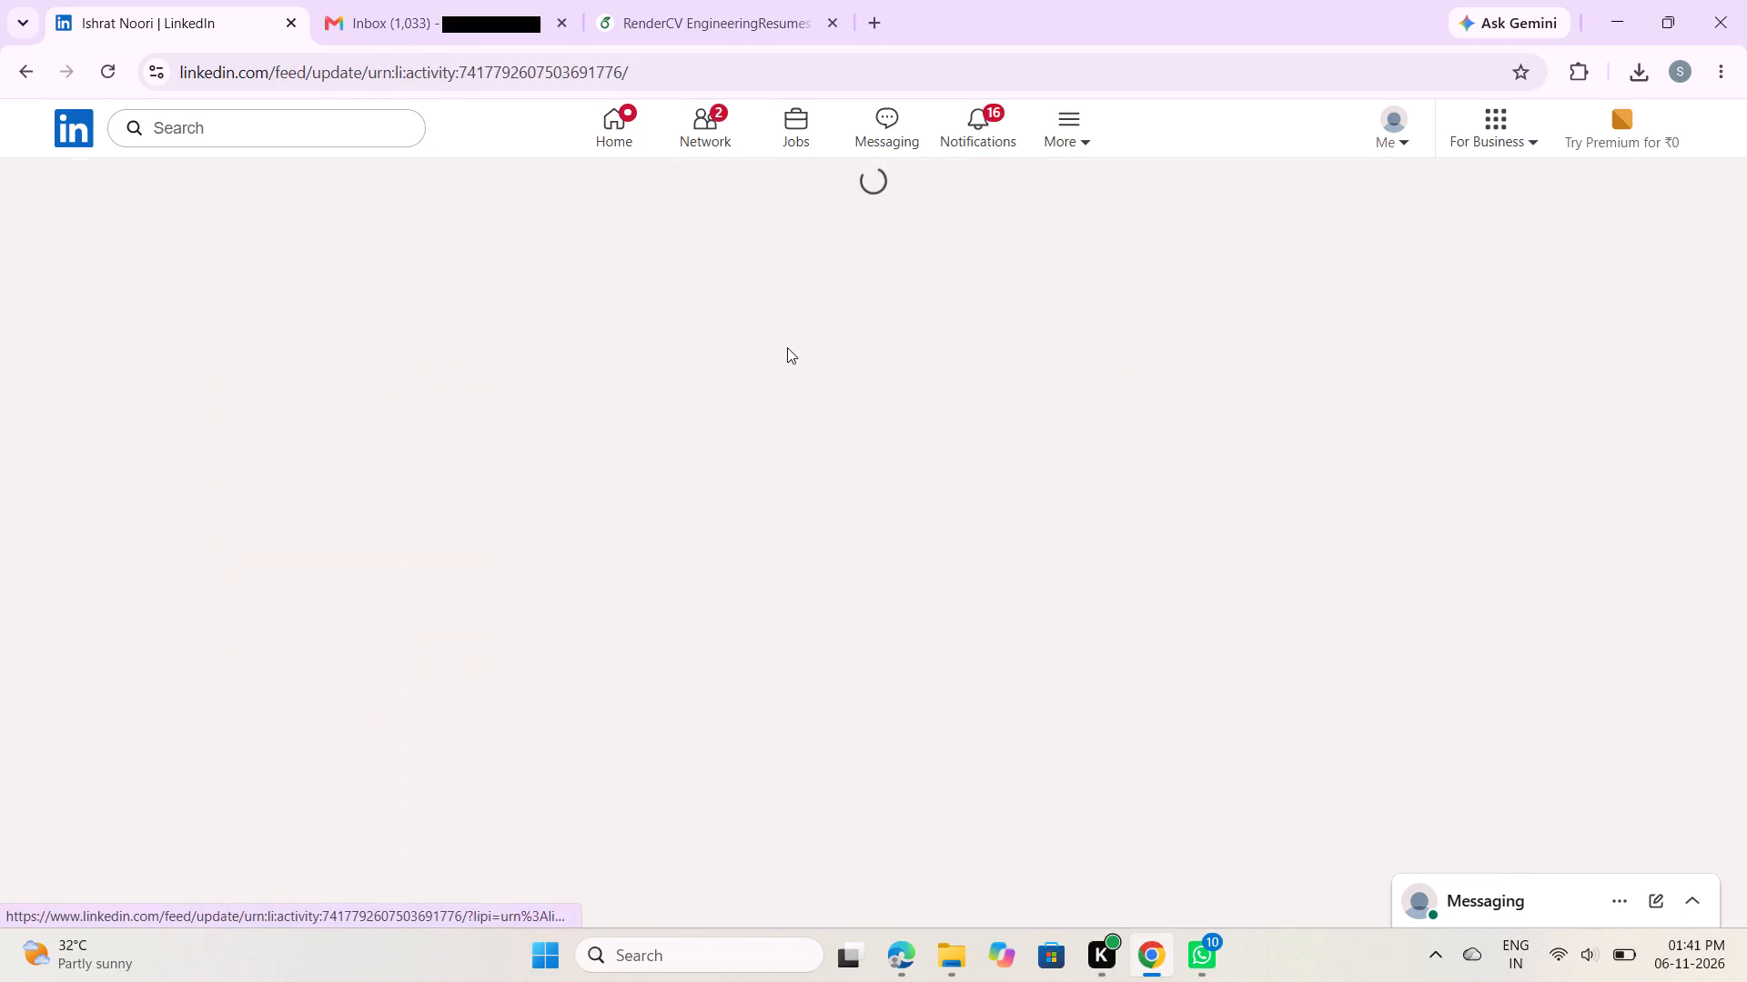